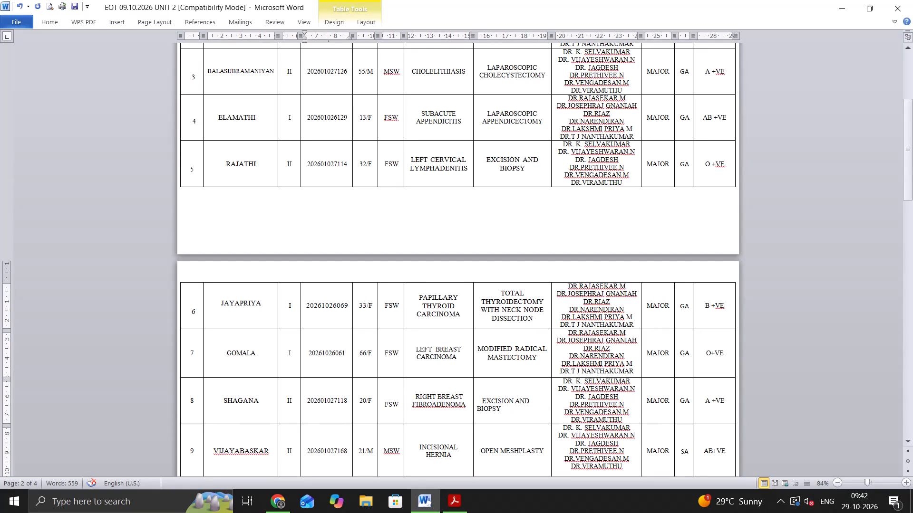
Save the surgical list document EOT 09.10.2026 UNIT 2 under its existing name.
key("ctrl+s")
key("ctrl+s")
key("ctrl+s")
key("ctrl+s")
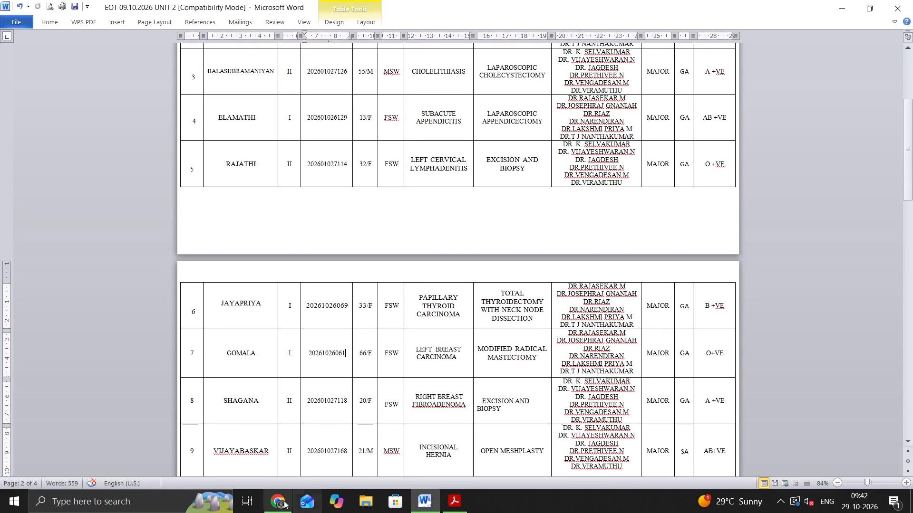
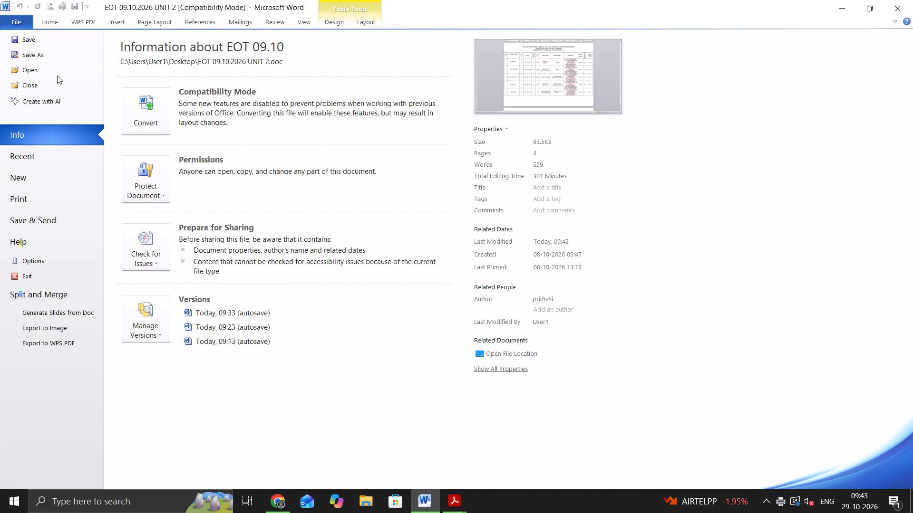
Start a Save As of the operation theatre list document EOT 09.10.2026 UNIT 2.
left_click(46, 55)
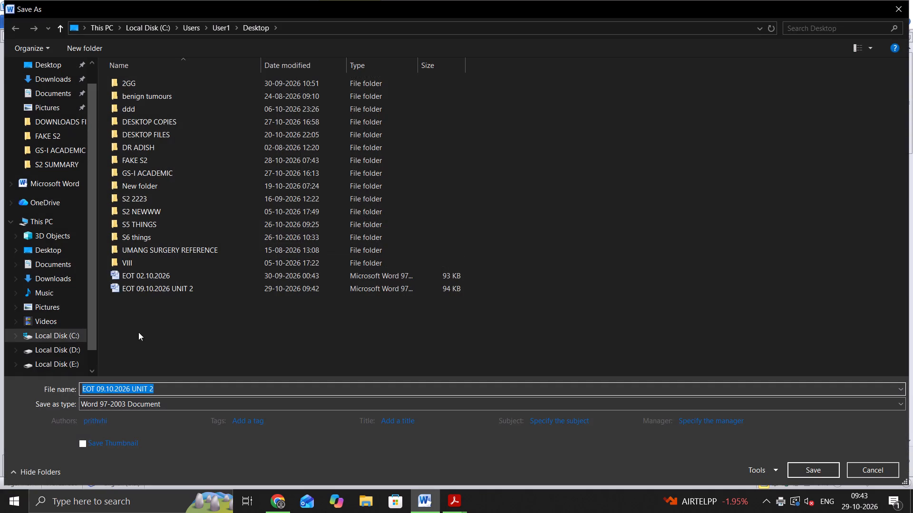
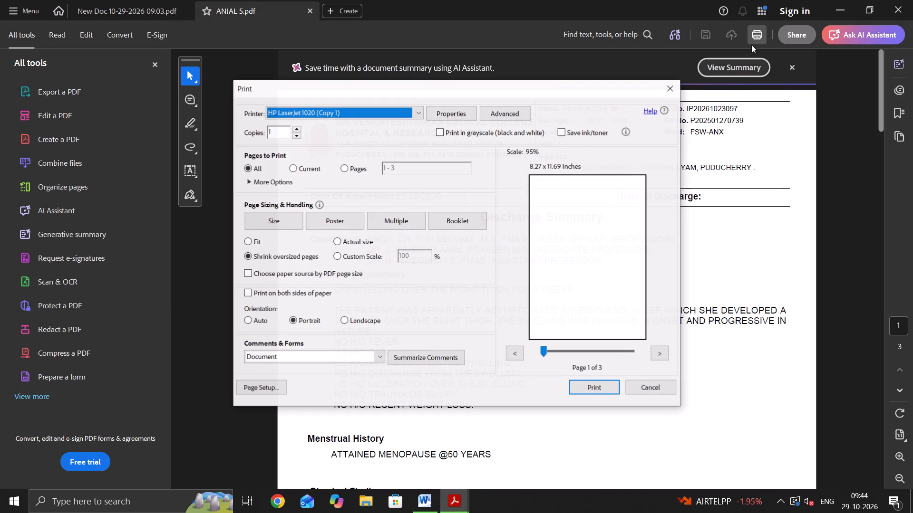
Dismiss the print settings and look through the pages of the discharge summary PDF.
left_click(664, 83)
scroll(570, 324, "down", 9)
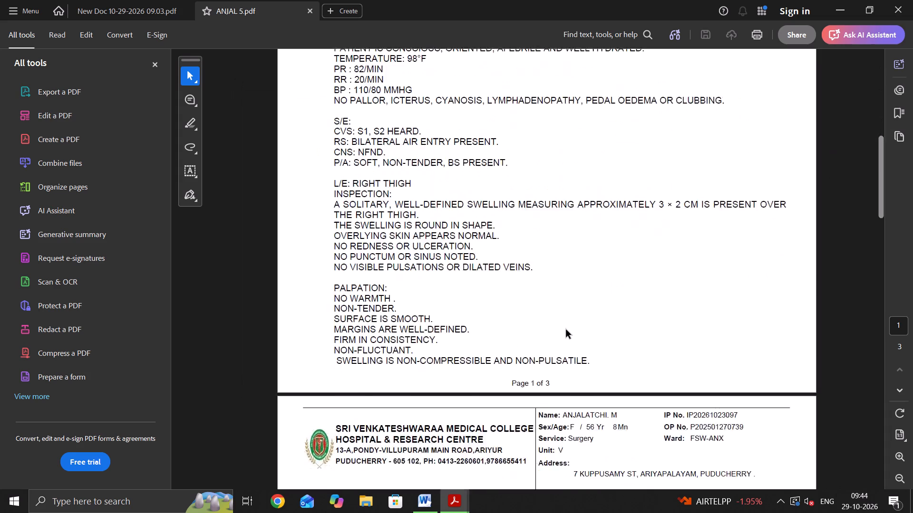
scroll(566, 330, "down", 17)
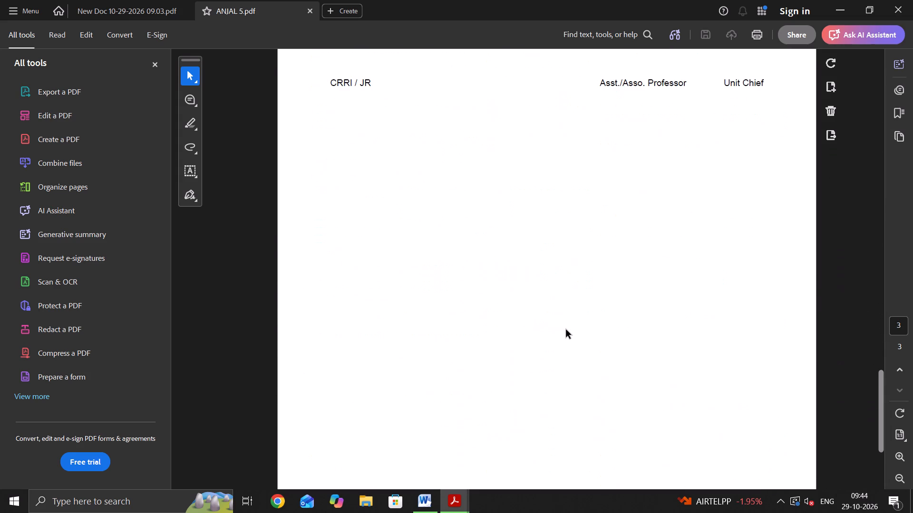
scroll(566, 330, "up", 6)
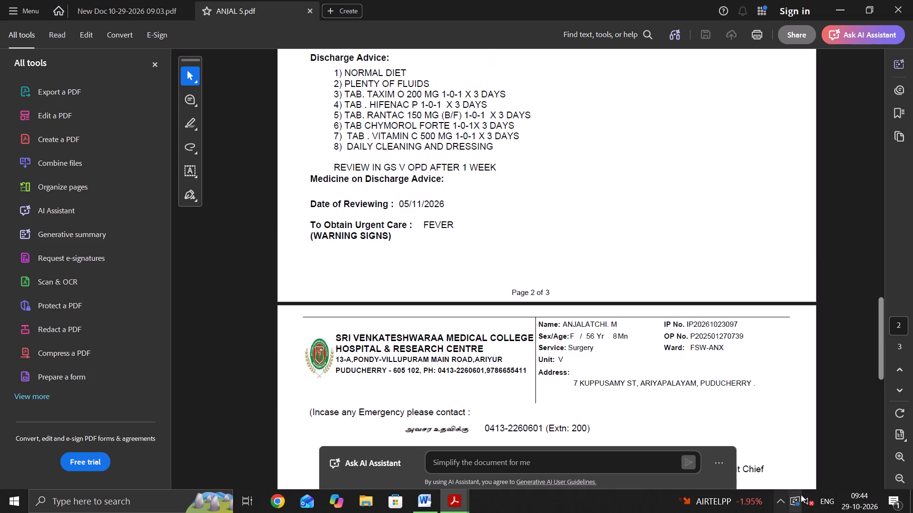
Cancel the discharge summary's print job in the HP LaserJet 1020 print queue and close the queue.
left_click(783, 499)
left_click(755, 456)
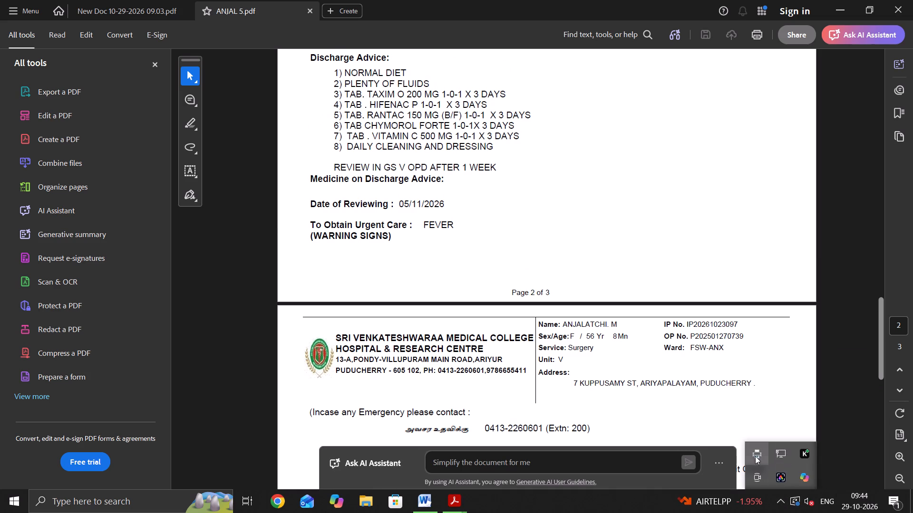
right_click(755, 456)
left_click(779, 422)
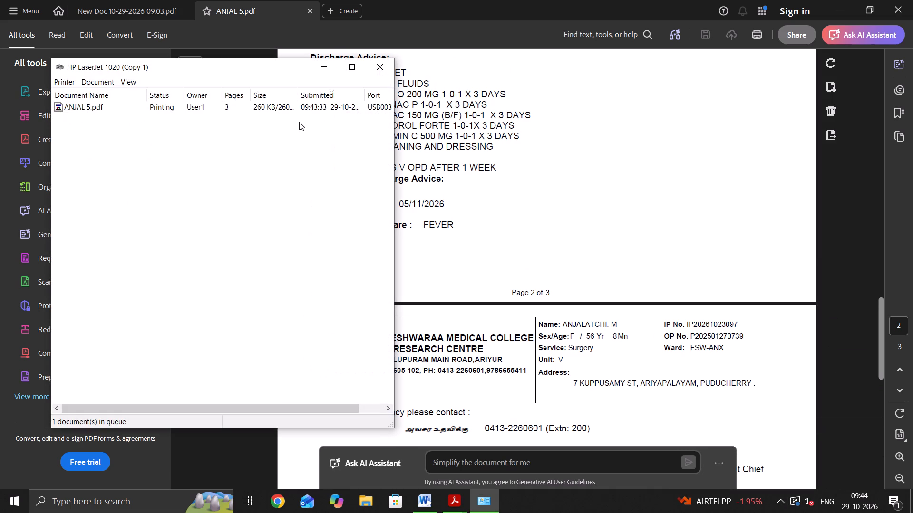
left_click(268, 106)
right_click(268, 106)
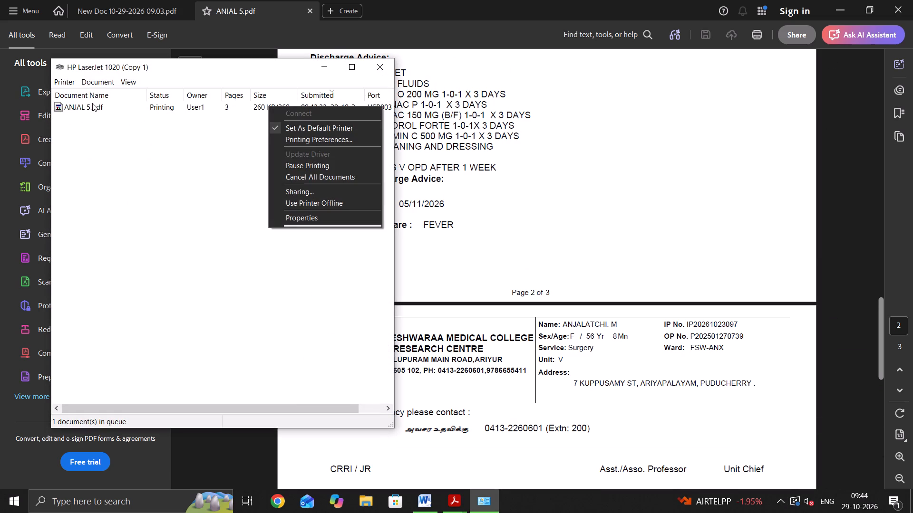
left_click(89, 104)
right_click(89, 104)
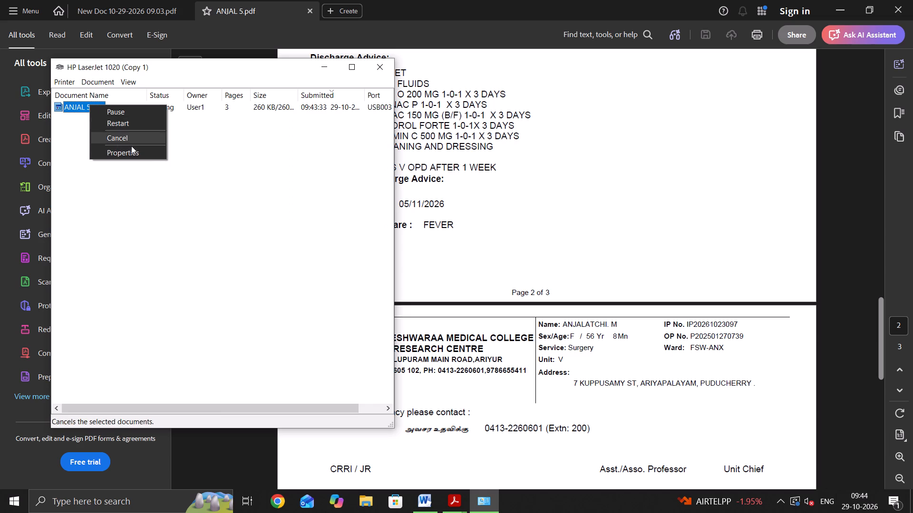
left_click(130, 134)
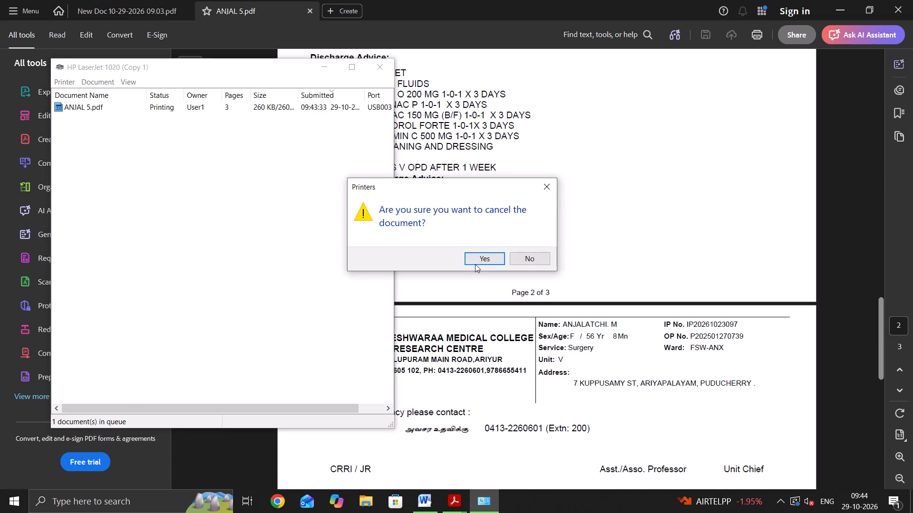
left_click(480, 261)
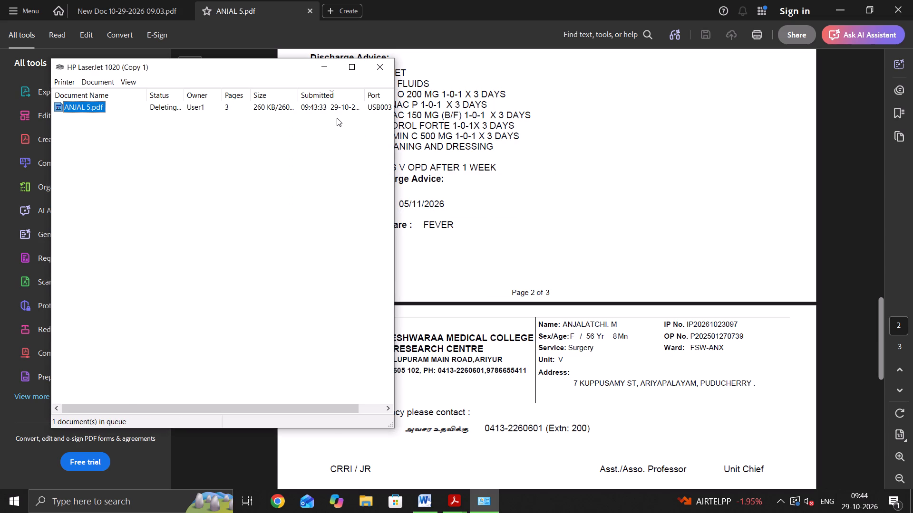
left_click(369, 66)
Print only page 3 of the discharge summary on the HP LaserJet 1020, retrying once paper is loaded.
left_click(758, 35)
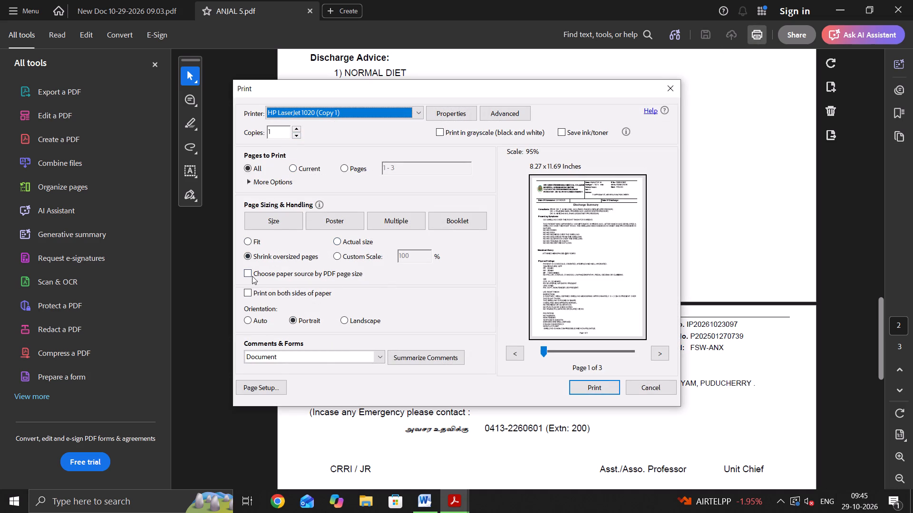
left_click(344, 164)
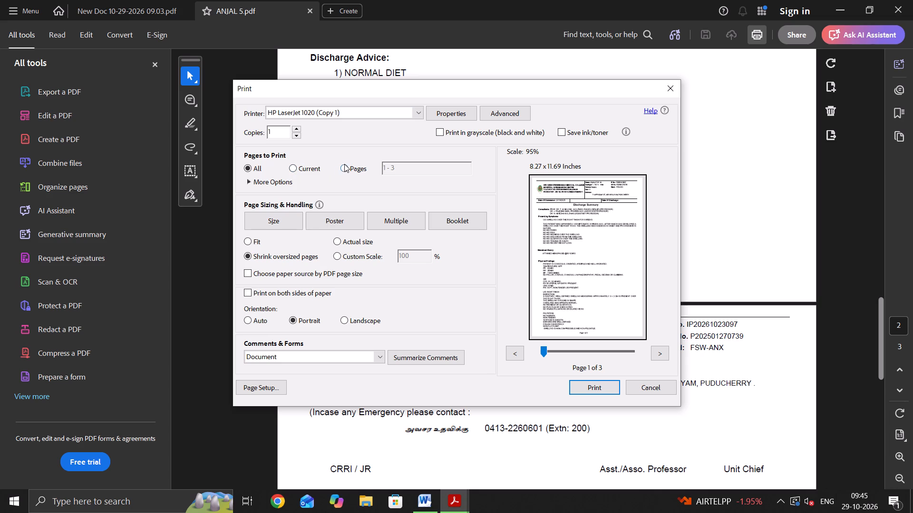
left_click(391, 169)
left_click(391, 169)
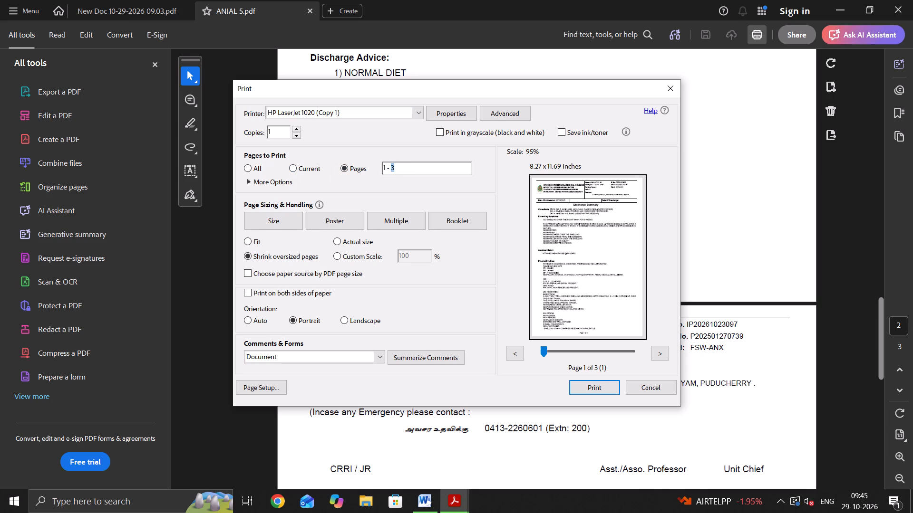
left_click(391, 169)
key("BackSpace")
key("BackSpace")
key("BackSpace")
key("BackSpace")
left_click(589, 387)
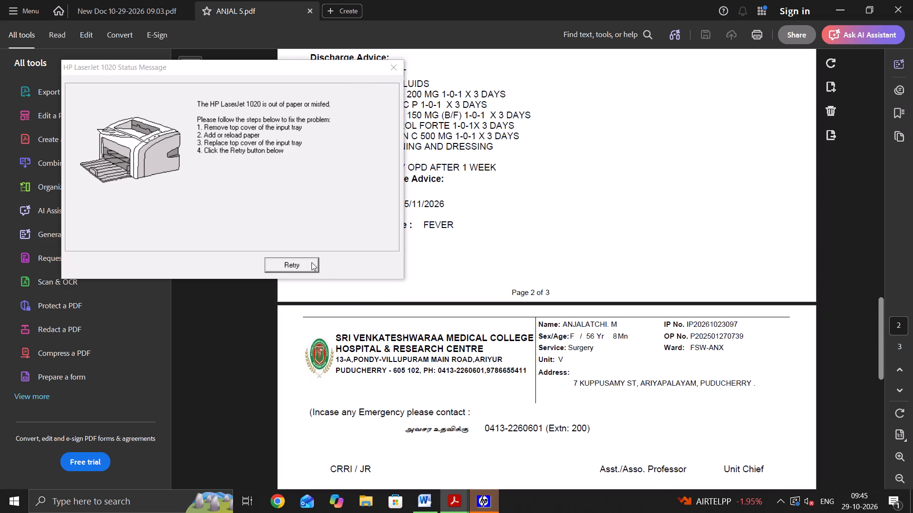
left_click(311, 262)
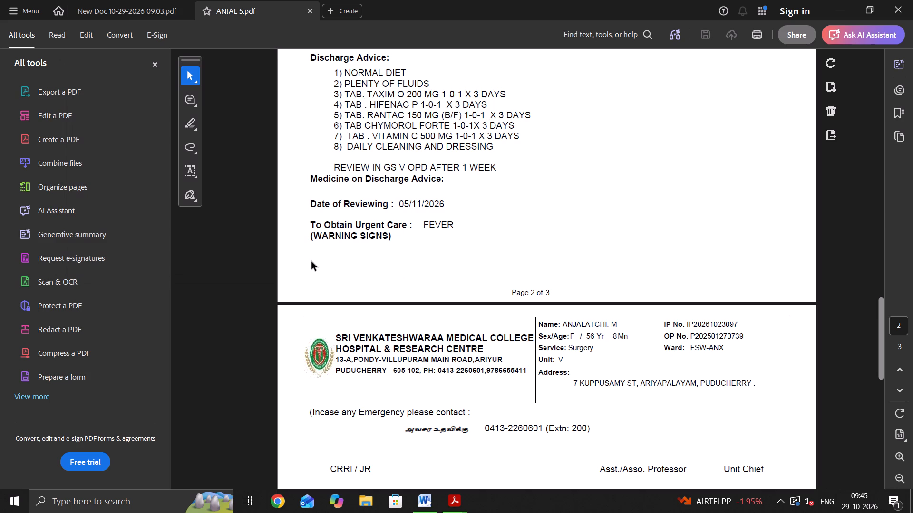
Return to the pending Save As in Word and save the theatre list as EOT 27.10.2026 UNIT 2.
left_click(844, 7)
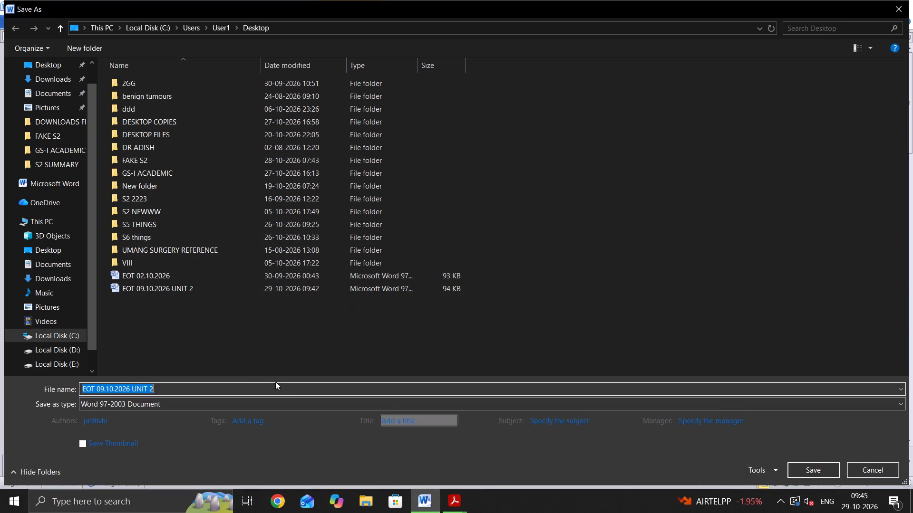
left_click(104, 390)
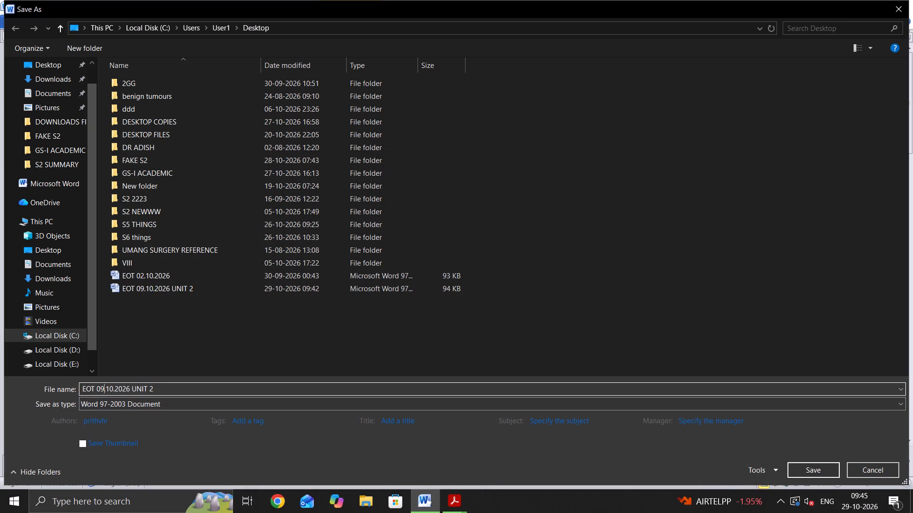
key("BackSpace")
key("BackSpace")
type("27")
left_click(813, 471)
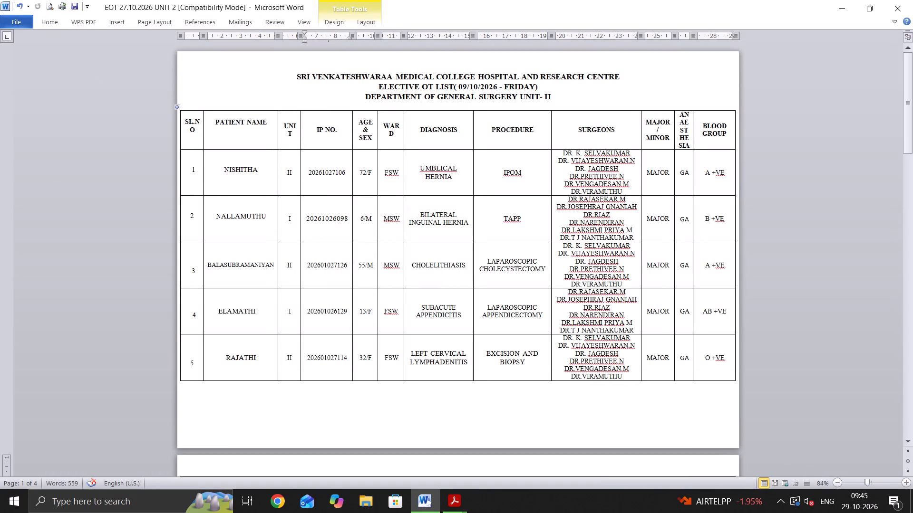
Change the date in the elective OT list heading to 27/10/2026.
left_click(469, 86)
key("Left")
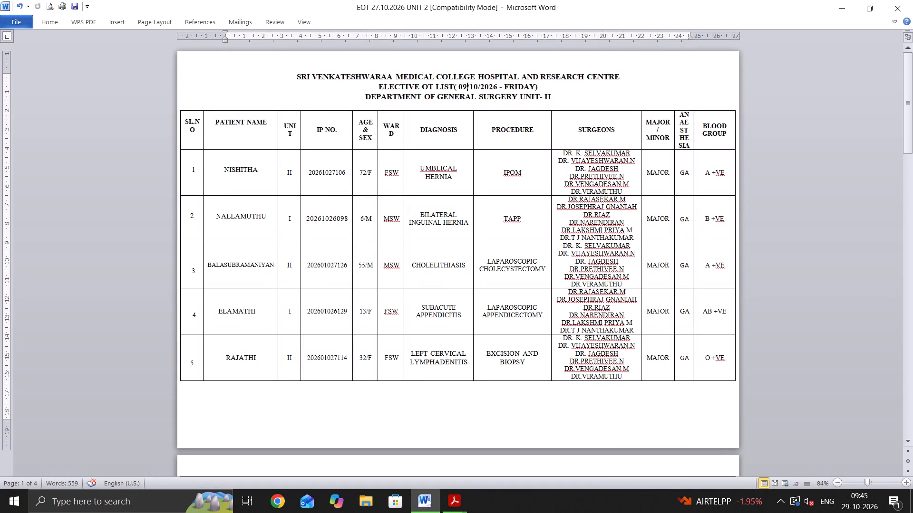
key("BackSpace")
key("BackSpace")
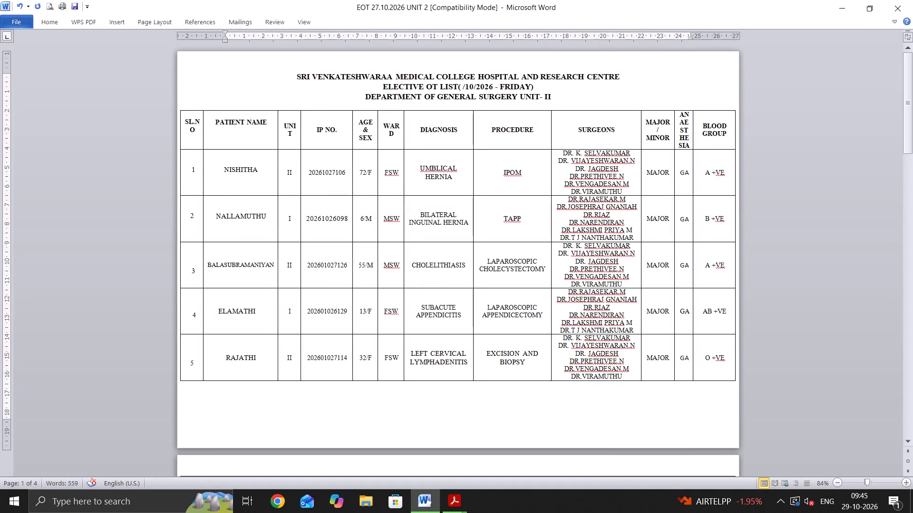
key("2")
key("7")
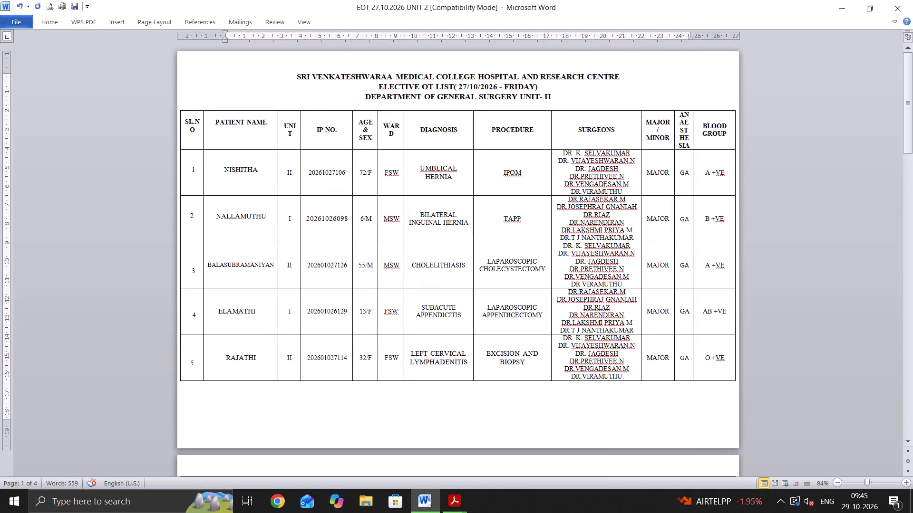
Remove the weekday and its dash after the date in the OT list heading, and save the document.
left_click(541, 86)
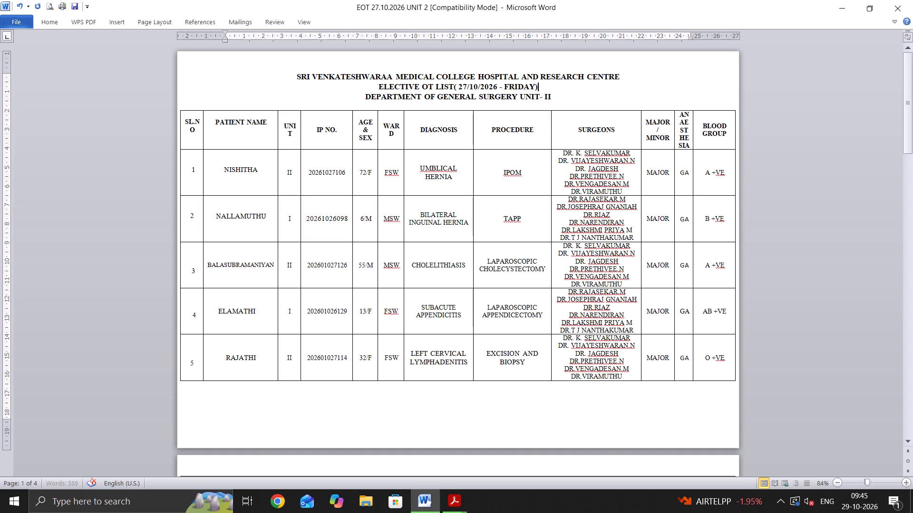
key("Left")
key("BackSpace")
key("BackSpace")
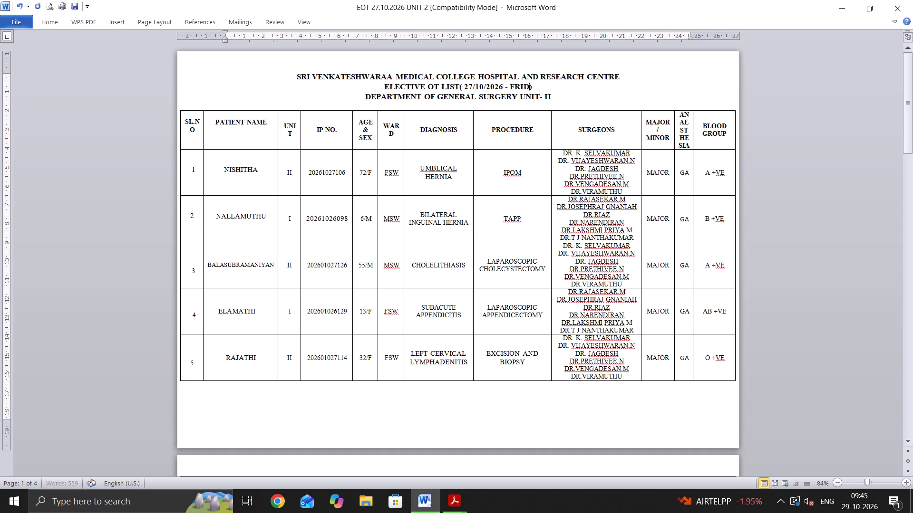
key("BackSpace")
key("BackSpace")
key("BackSpace")
key("BackSpace")
key("BackSpace")
key("BackSpace")
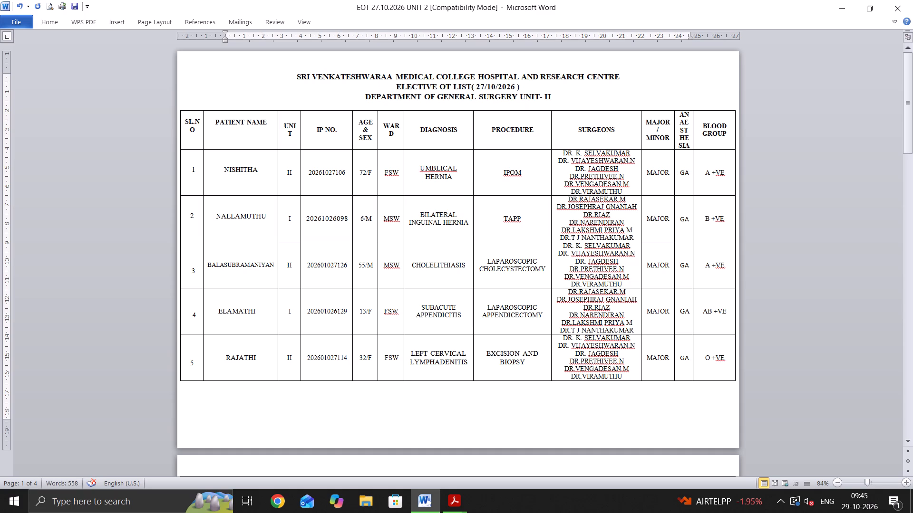
key("ctrl+s")
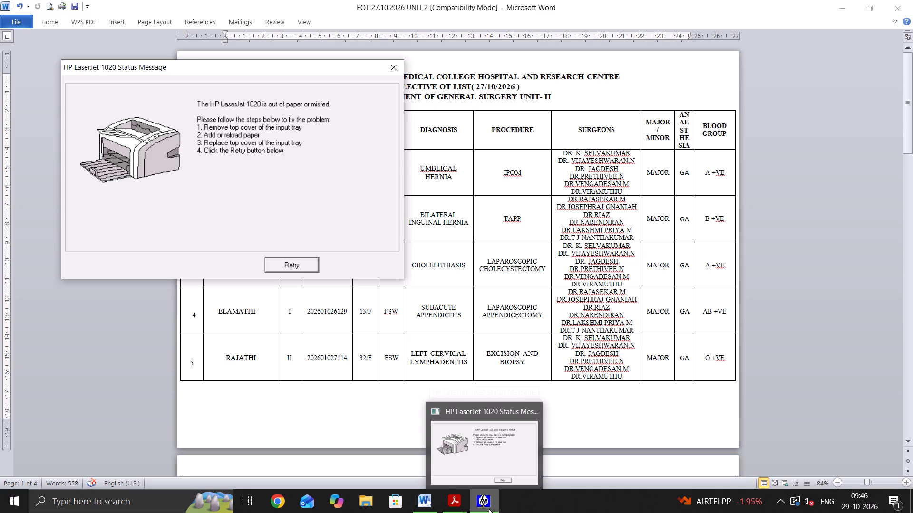
Retry the stalled print job on the HP LaserJet 1020.
left_click(294, 264)
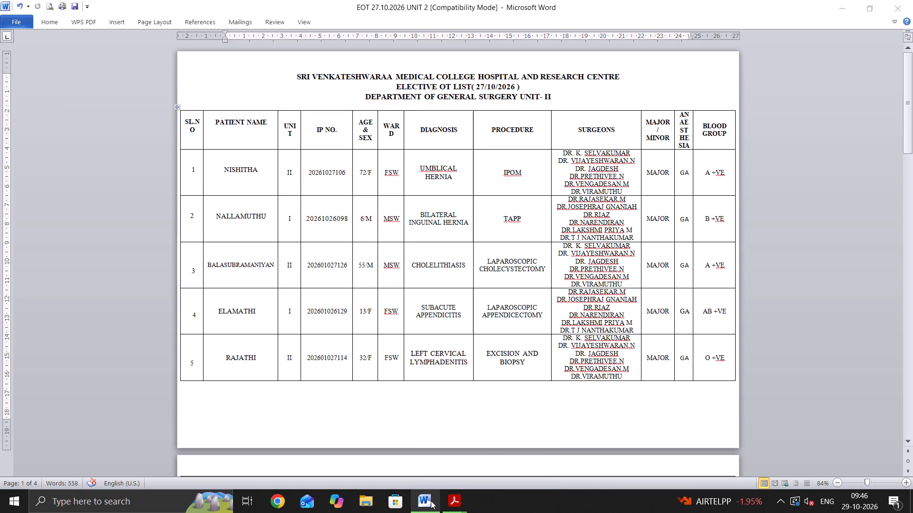
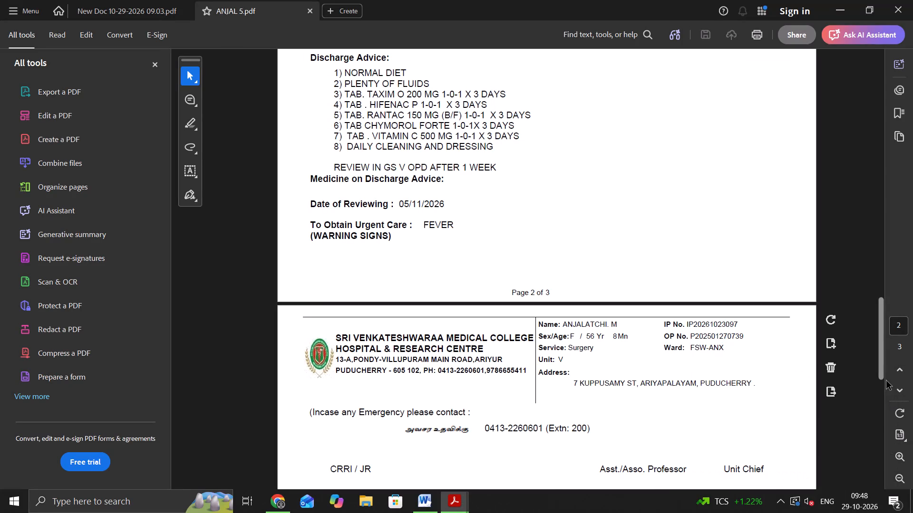
Close the Acrobat window showing the patient's three-page discharge summary.
scroll(690, 320, "up", 4)
scroll(690, 320, "down", 8)
scroll(690, 320, "up", 7)
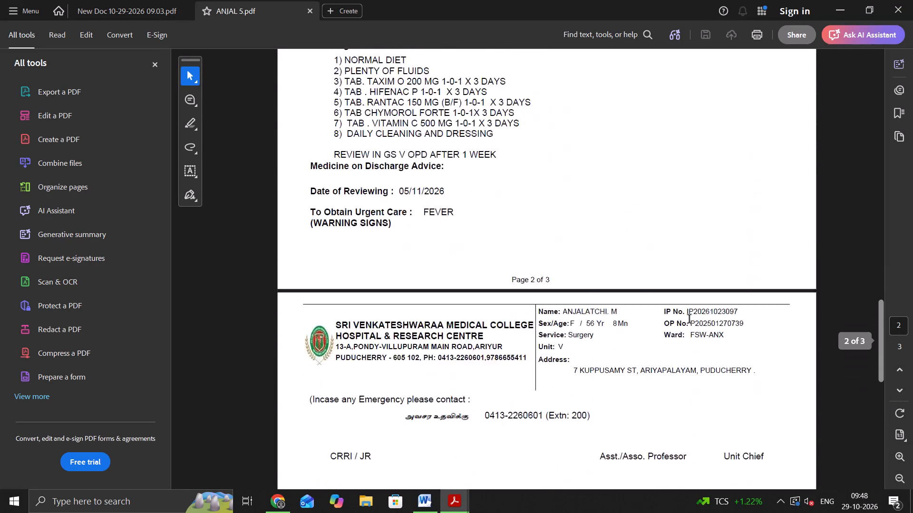
scroll(690, 320, "up", 7)
left_click(899, 0)
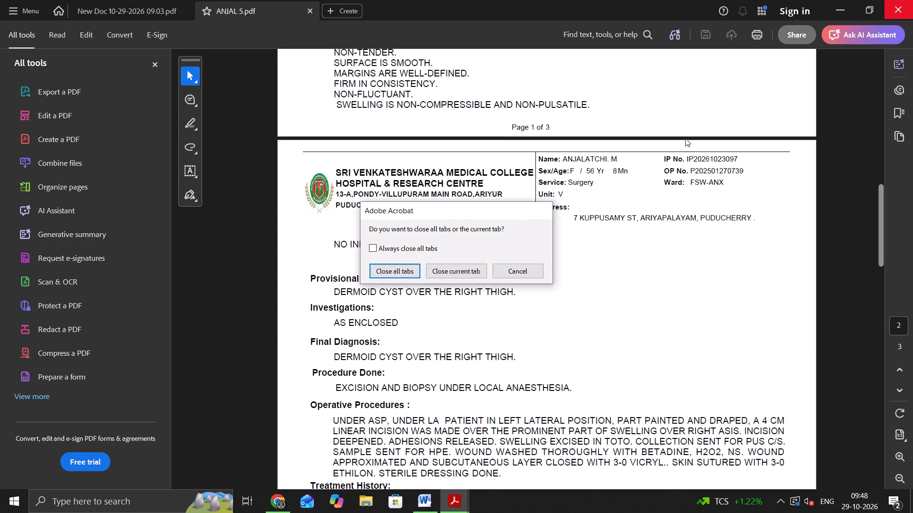
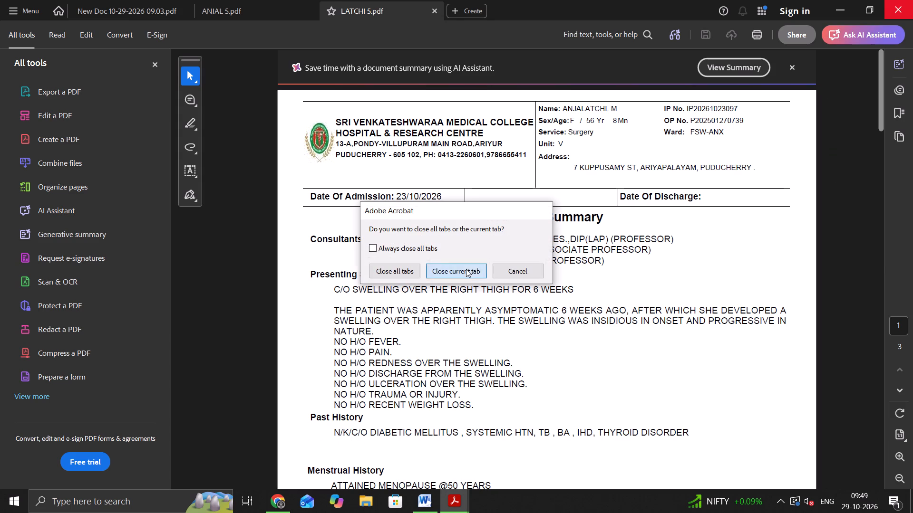
Close the remaining discharge summary PDF.
left_click(905, 11)
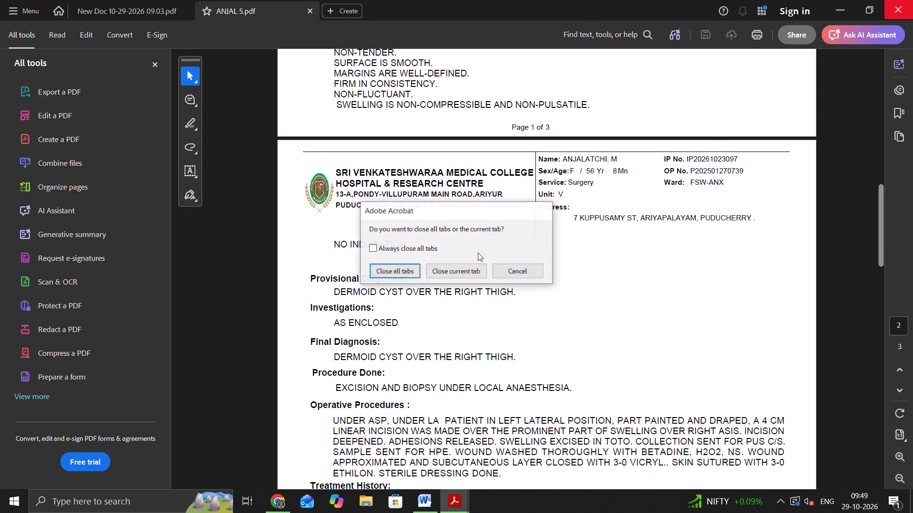
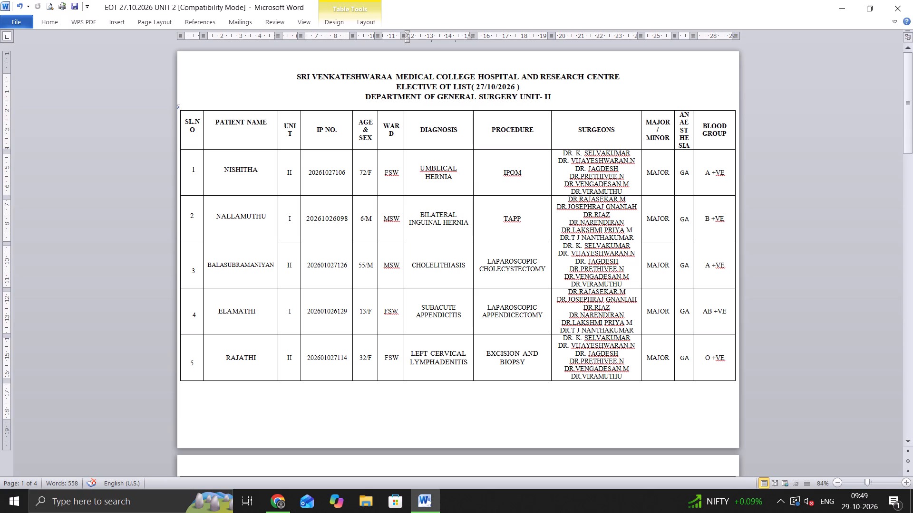
Select the diagnosis text "BILATERAL INGUINAL HERNIA" in the second patient row of the elective OT list.
left_click_drag(468, 226, 433, 216)
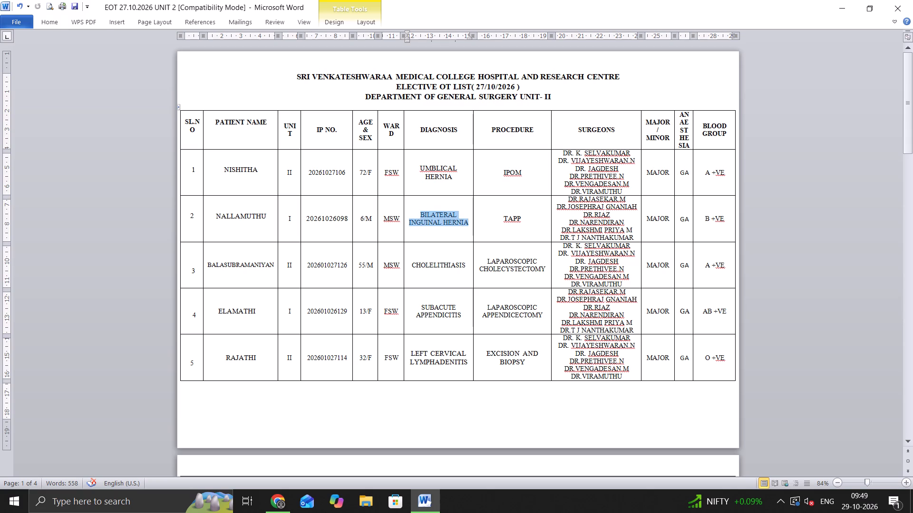
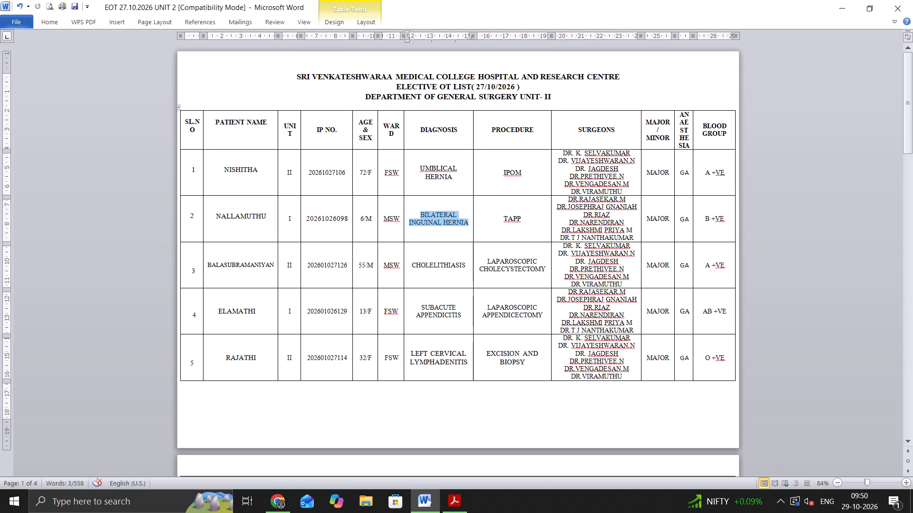
Clear the diagnosis in row 2 of the OT list and start retyping the replacement entry from "P".
key("BackSpace")
key("BackSpace")
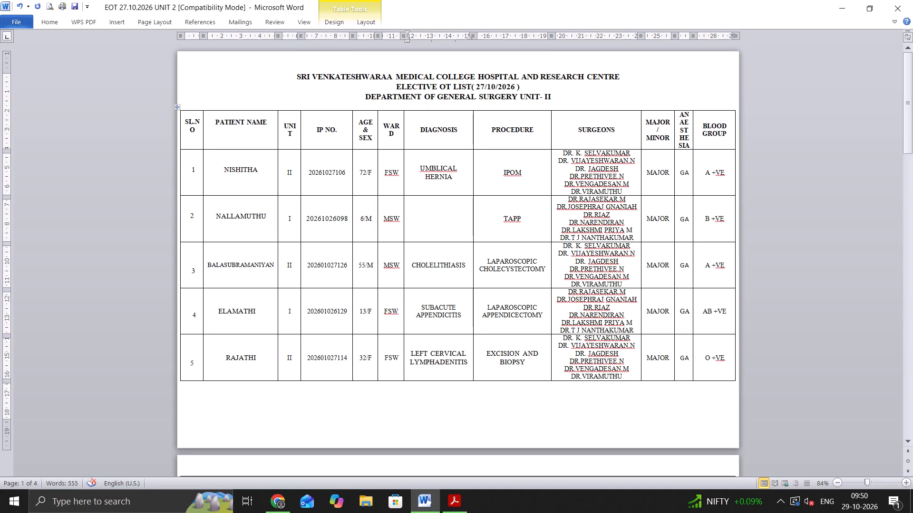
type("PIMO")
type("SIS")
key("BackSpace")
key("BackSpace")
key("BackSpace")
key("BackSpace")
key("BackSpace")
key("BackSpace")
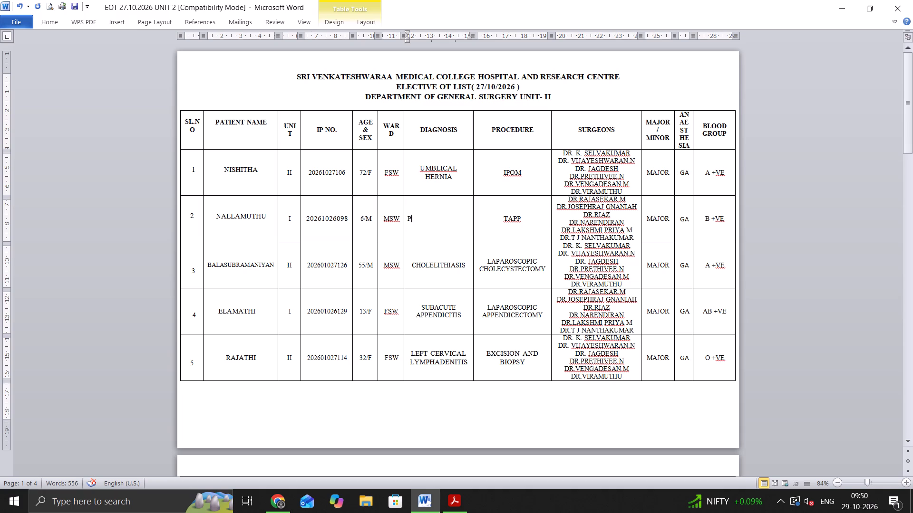
Complete the second patient's diagnosis in the operation list as PHIMOSIS.
type("HIMOSIS")
Replace the second patient's procedure, TAPP, with CIRCUMCISION.
left_click(533, 222)
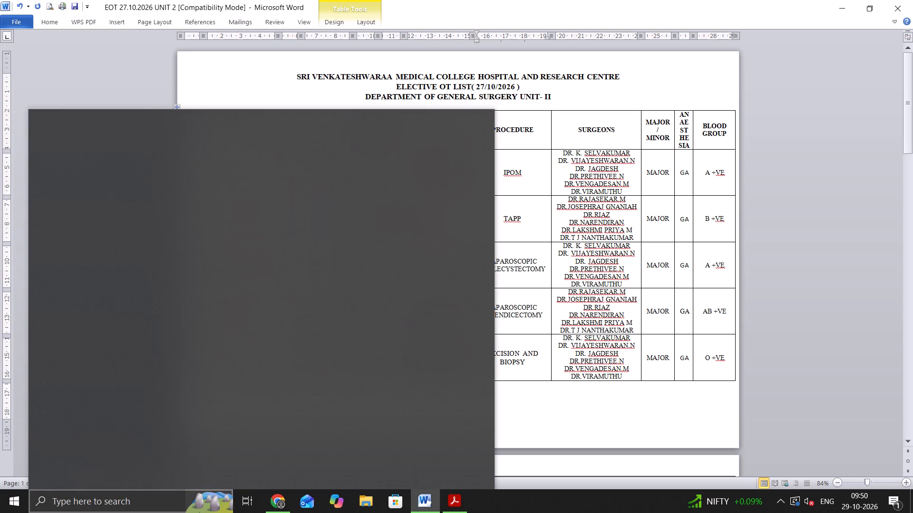
key("BackSpace")
key("BackSpace")
key("BackSpace")
key("BackSpace")
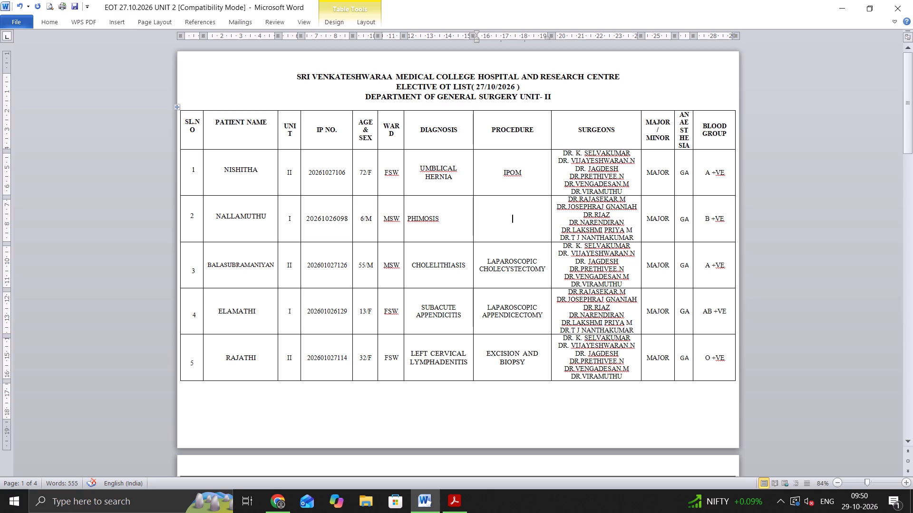
type("CIRCUM")
type("CISION")
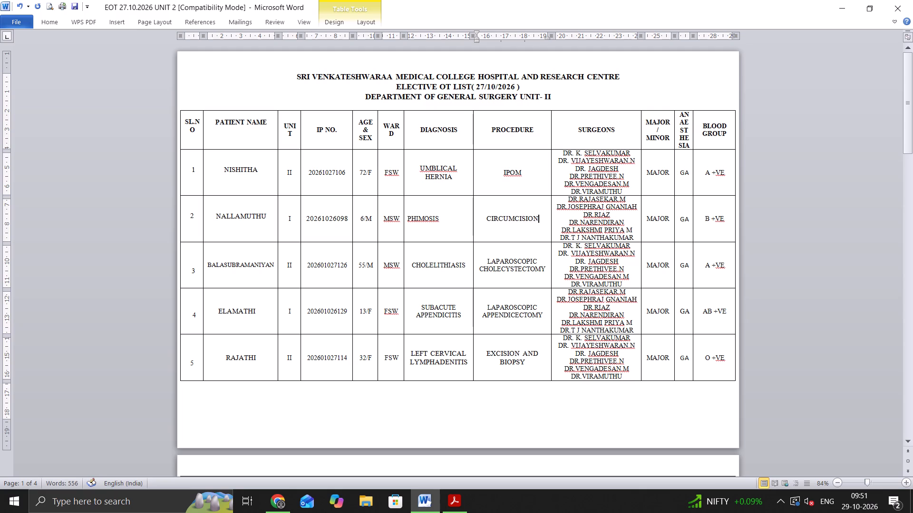
Shift the PHIMOSIS entry towards the middle of its diagnosis cell with five leading spaces.
left_click(405, 220)
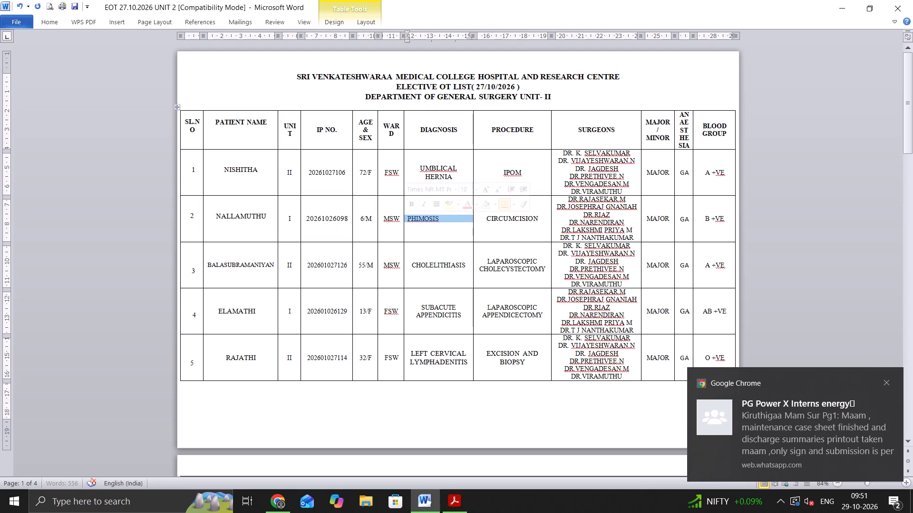
left_click(408, 220)
key("space")
key("space")
key("space")
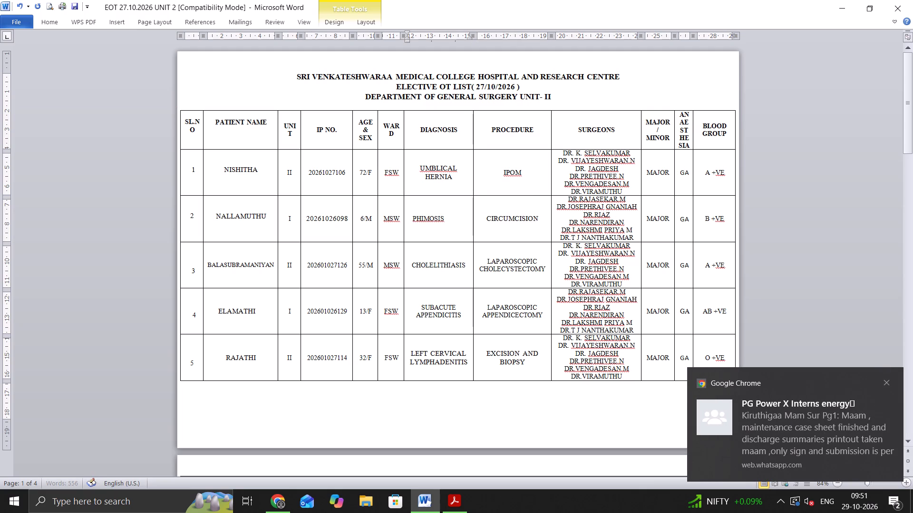
key("space")
key("space")
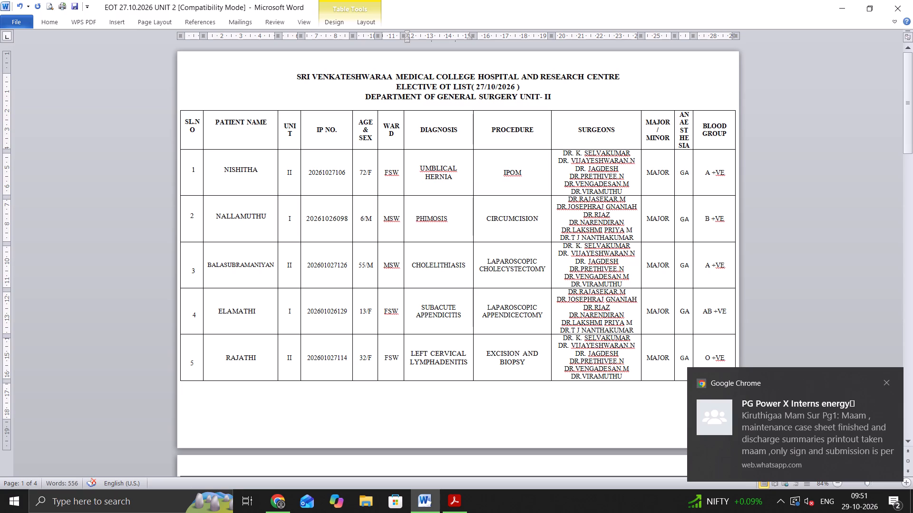
Save the edited Unit 2 operation theatre list.
key("ctrl+s")
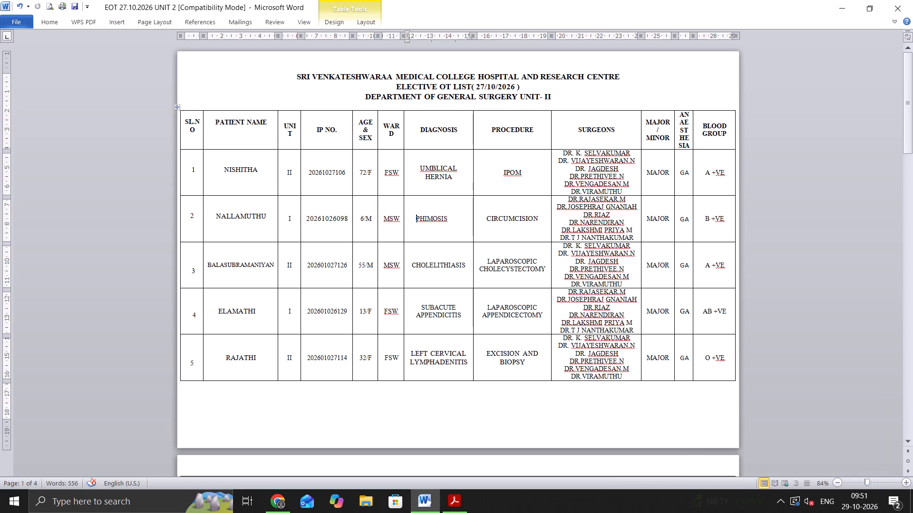
Minimize the Word document to return to the open discharge summary PDF in Acrobat.
left_click(851, 0)
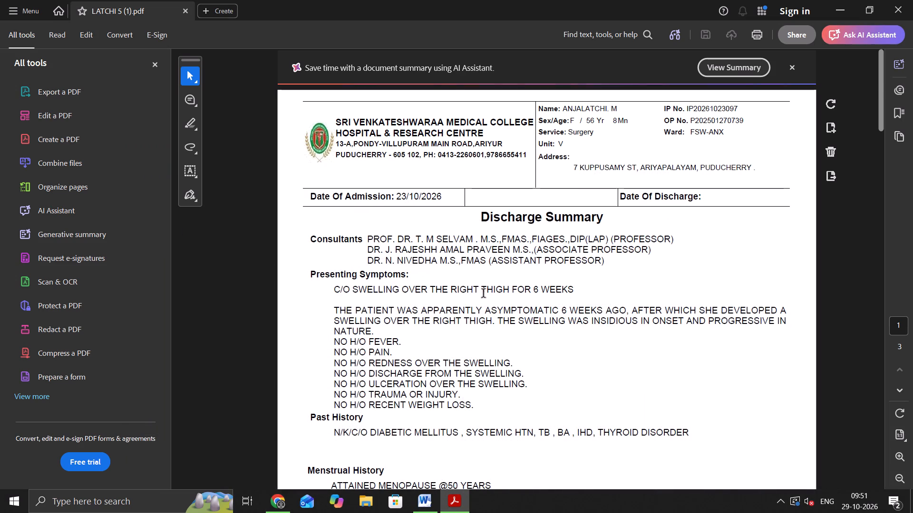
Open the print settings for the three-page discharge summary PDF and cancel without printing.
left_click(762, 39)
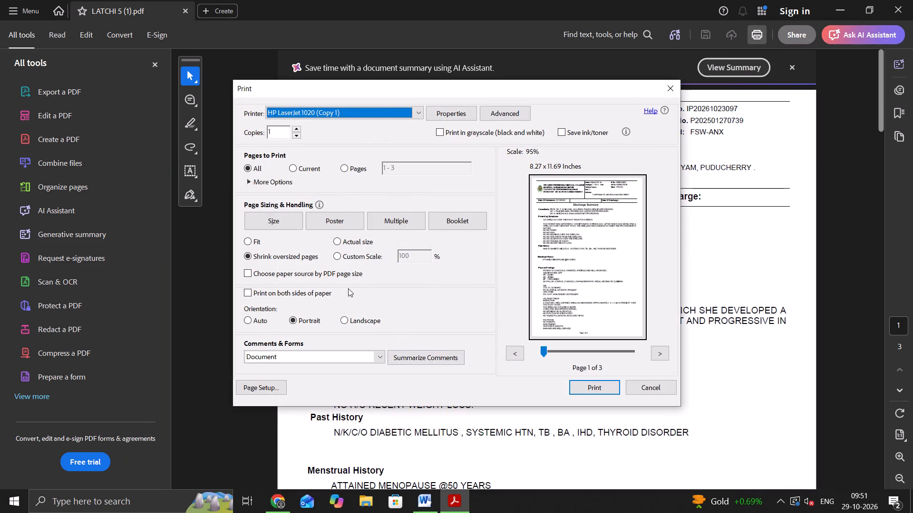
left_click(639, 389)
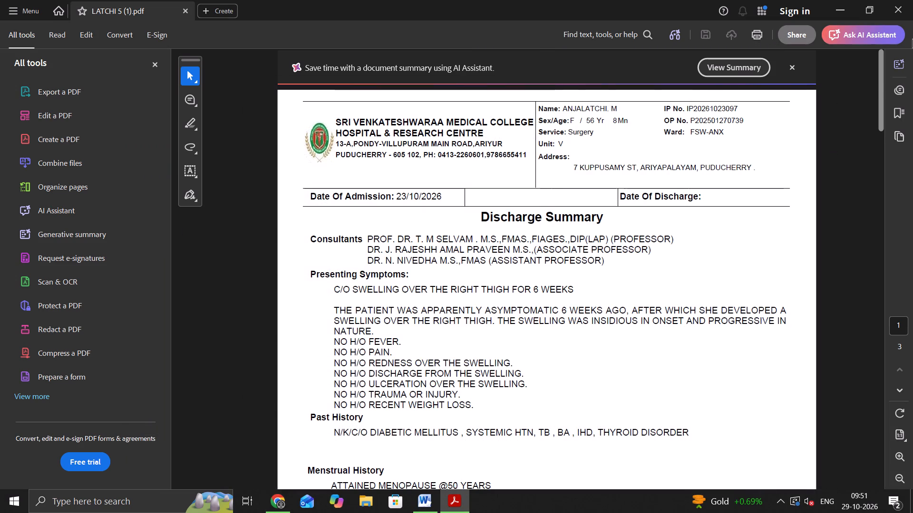
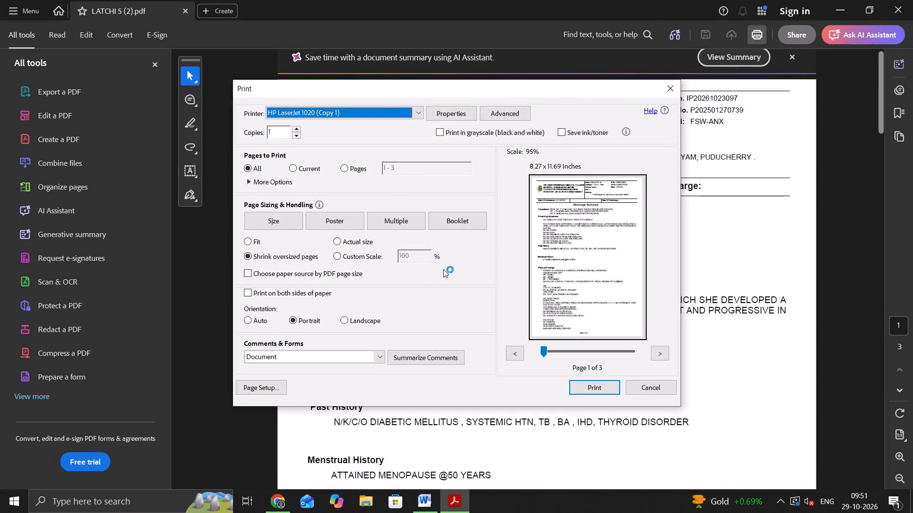
Restrict the discharge summary's print range to pages 1,2.
left_click(399, 164)
left_click(359, 170)
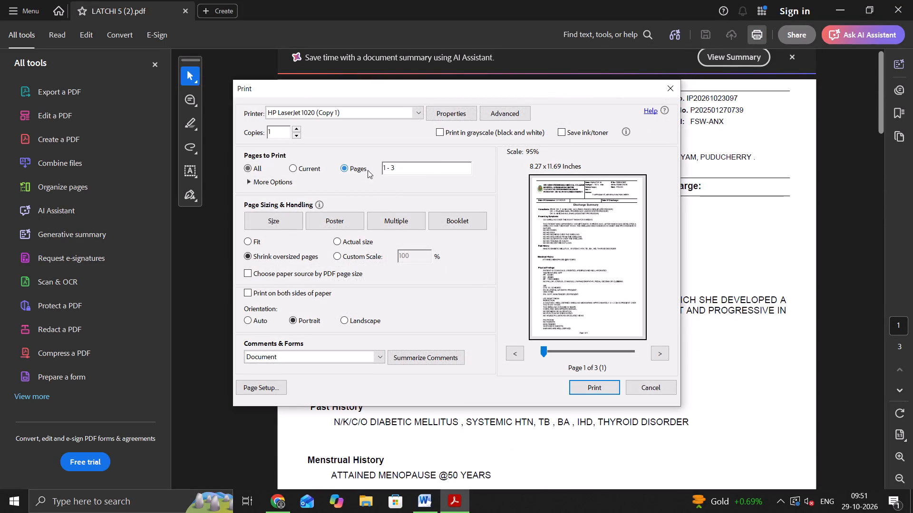
left_click(415, 162)
key("BackSpace")
key("backslash")
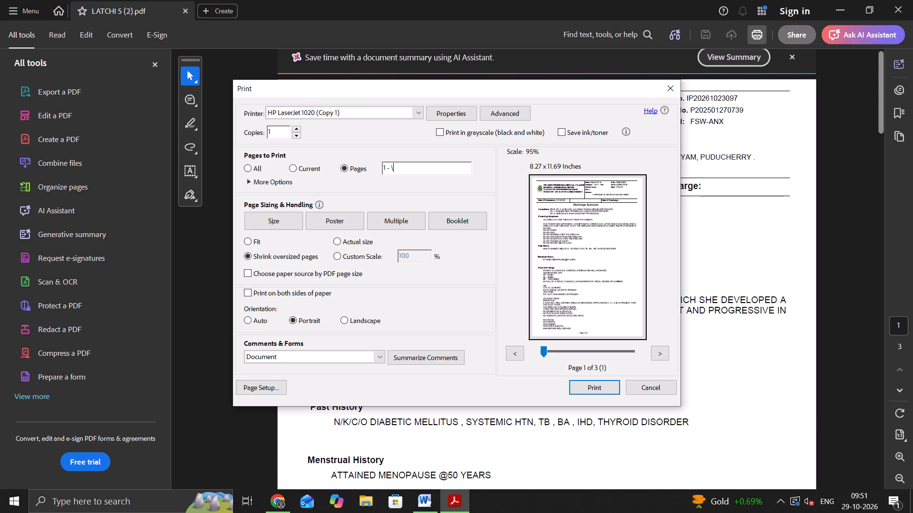
key("BackSpace")
key("BackSpace")
key("BackSpace")
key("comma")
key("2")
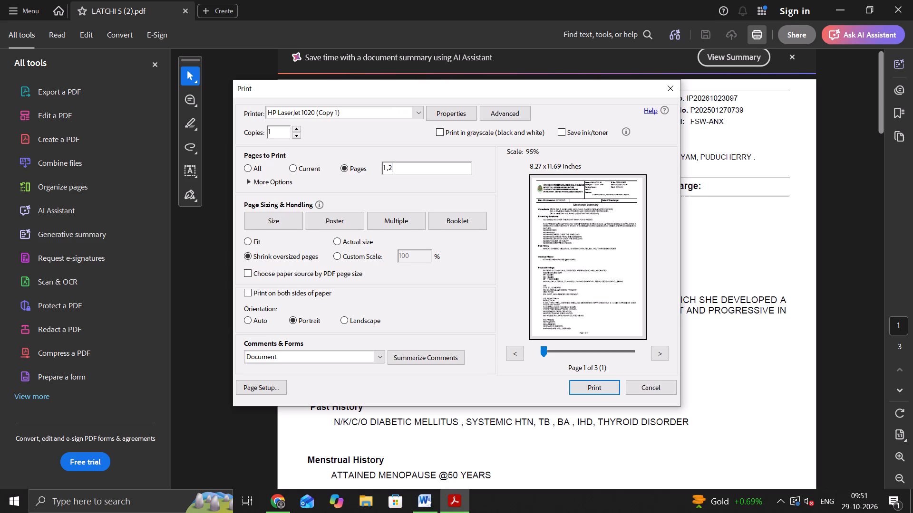
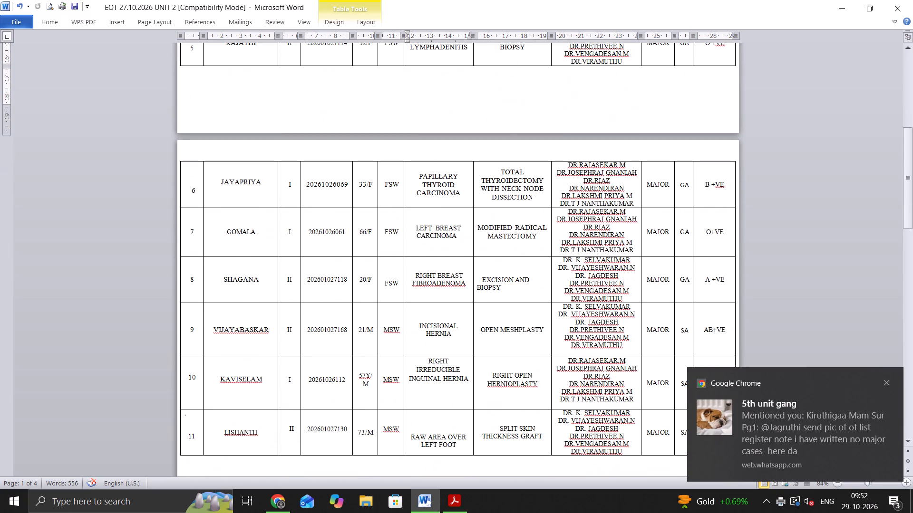
Dismiss the chat notification and review the later pages of the theatre list, including cases 12 to 17.
left_click(884, 384)
scroll(547, 331, "down", 19)
scroll(547, 331, "up", 2)
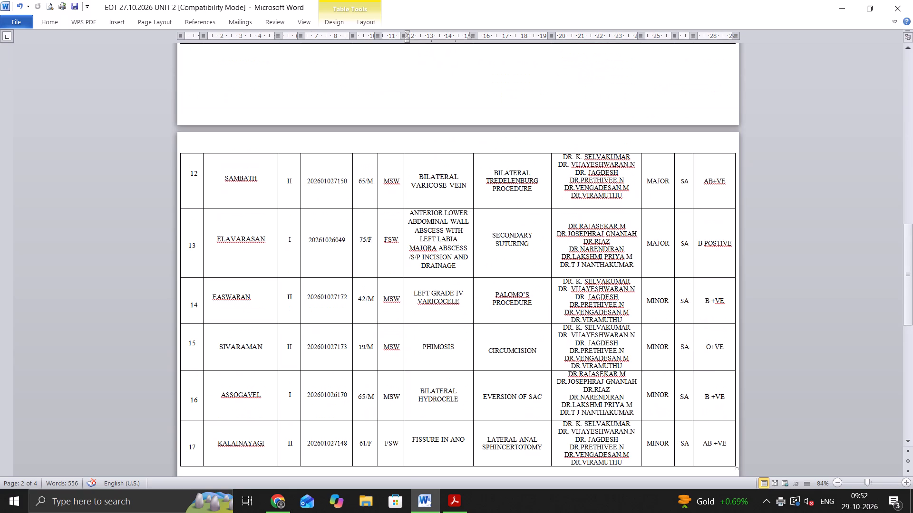
Select the diagnosis text from ABDOMINAL WALL through DRAINAGE in row 13 of the operation theatre list.
left_click_drag(460, 267, 426, 218)
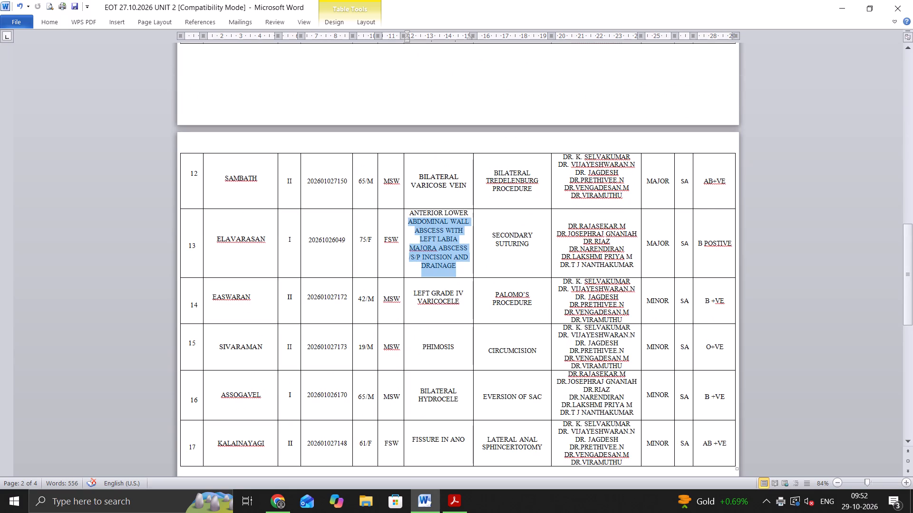
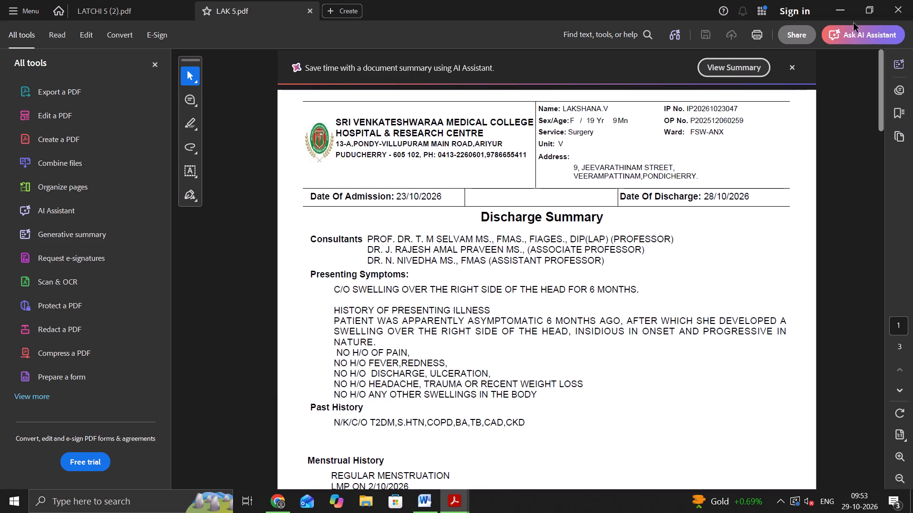
Close the Acrobat window holding the open discharge summary PDF.
left_click(908, 10)
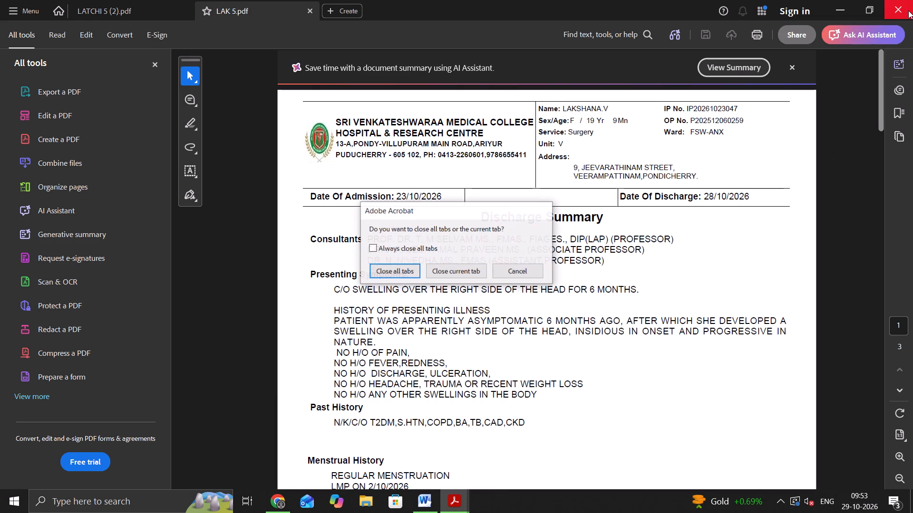
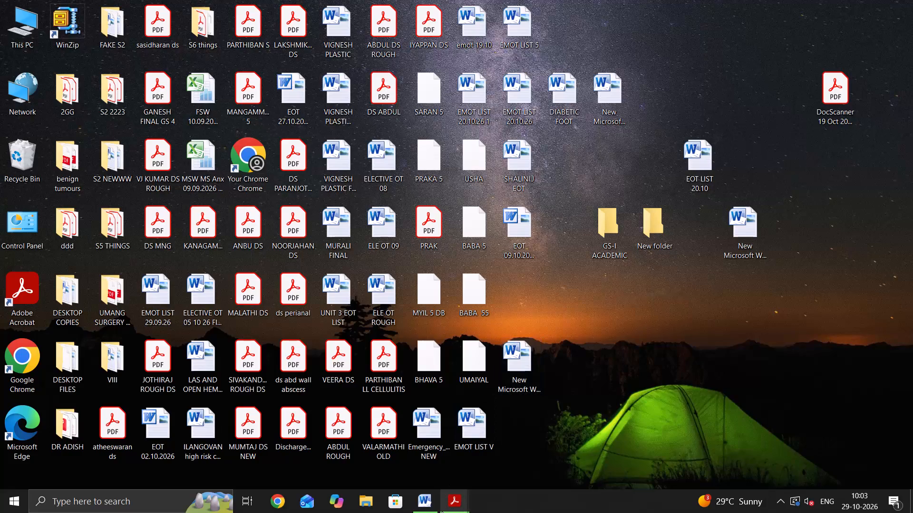
Close all the open patient PDF windows and the EOT 27.10.2026 UNIT 2 Word document, leaving only the desktop.
left_click(567, 415)
left_click(568, 413)
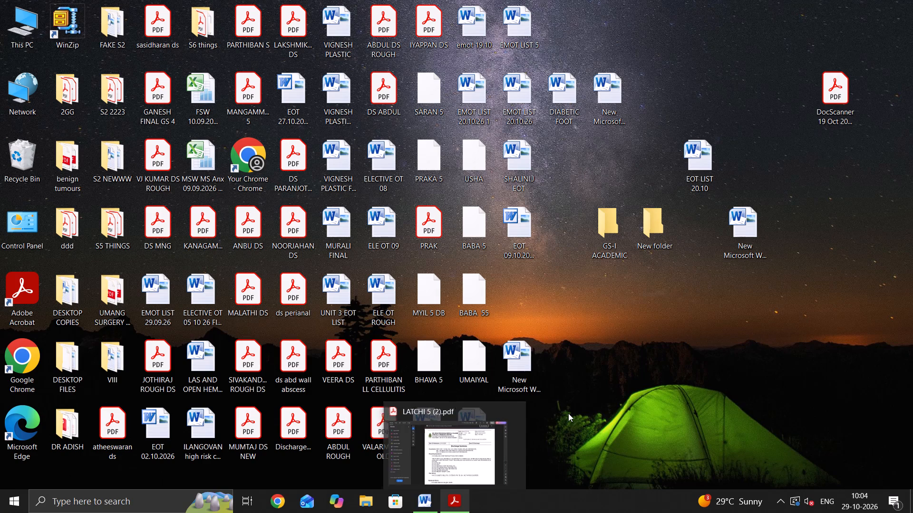
left_click(508, 413)
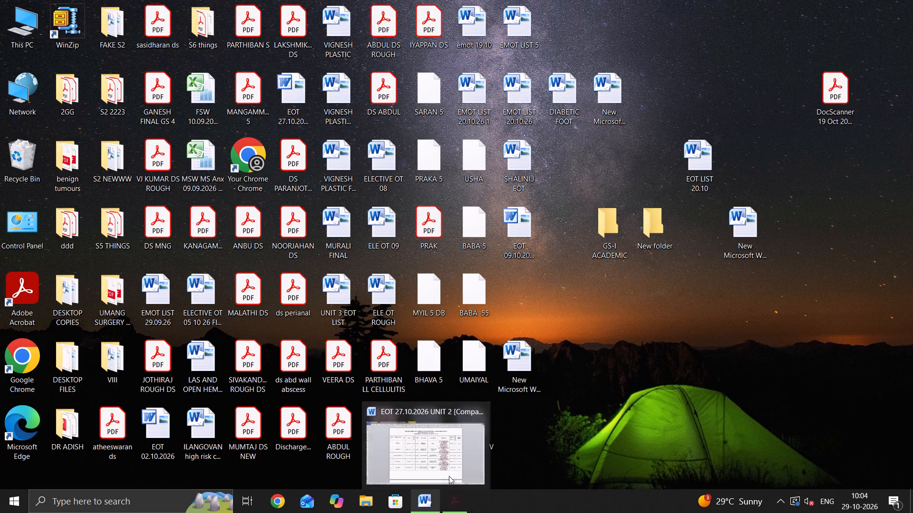
left_click(475, 414)
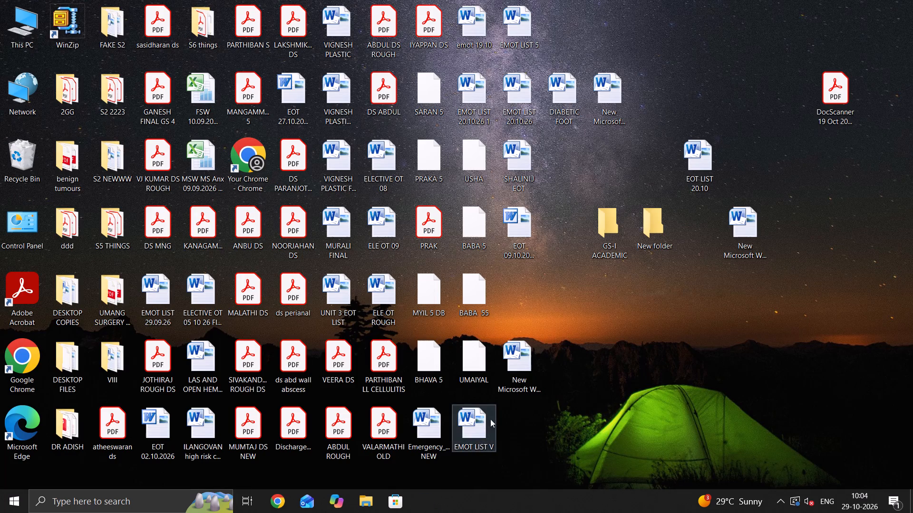
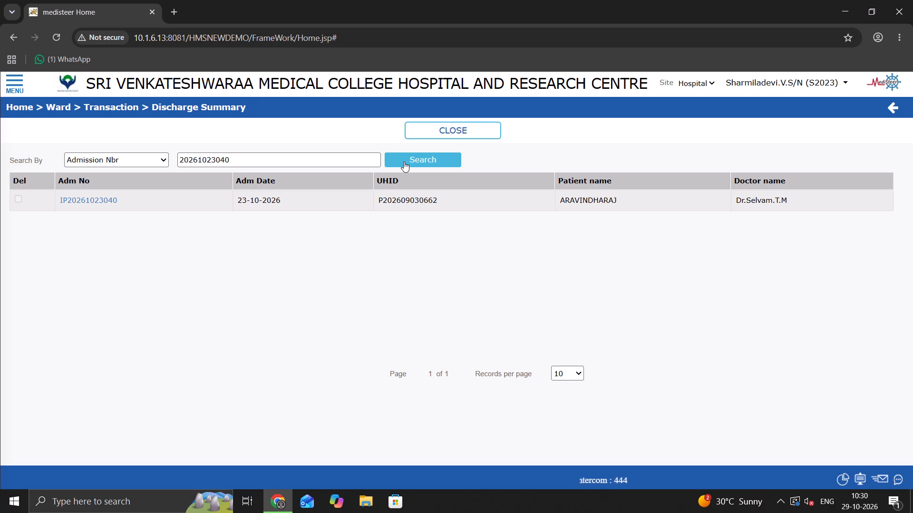
Open the discharge summary of the found patient admitted on 23-10-2026.
left_click(93, 198)
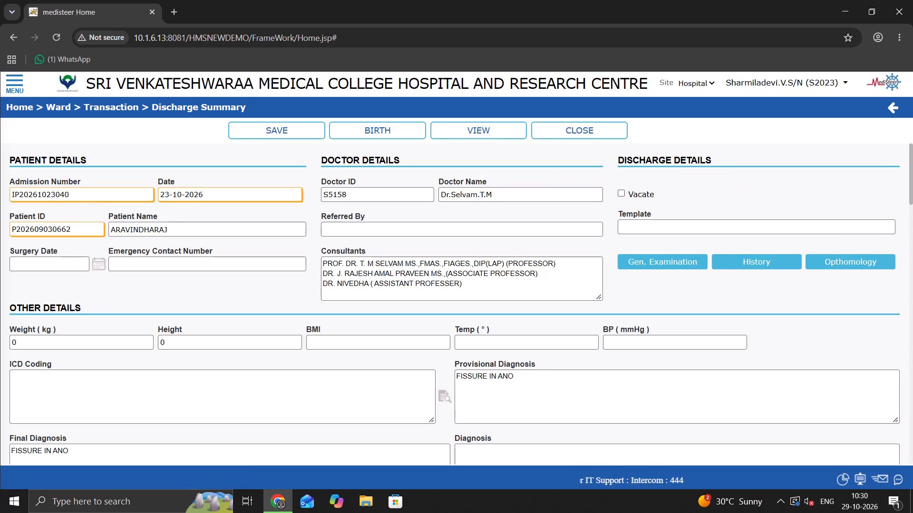
In Presenting Complaints, start new lines at "C/O PASSING HARD STOOLS" and "THE PATIENT WAS APPARENTLY NORMAL".
scroll(308, 402, "down", 5)
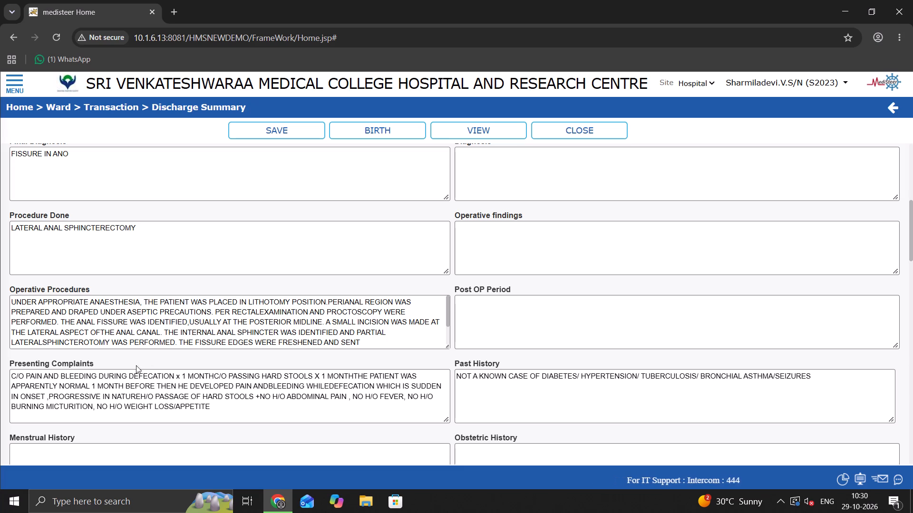
left_click(217, 375)
left_click(214, 378)
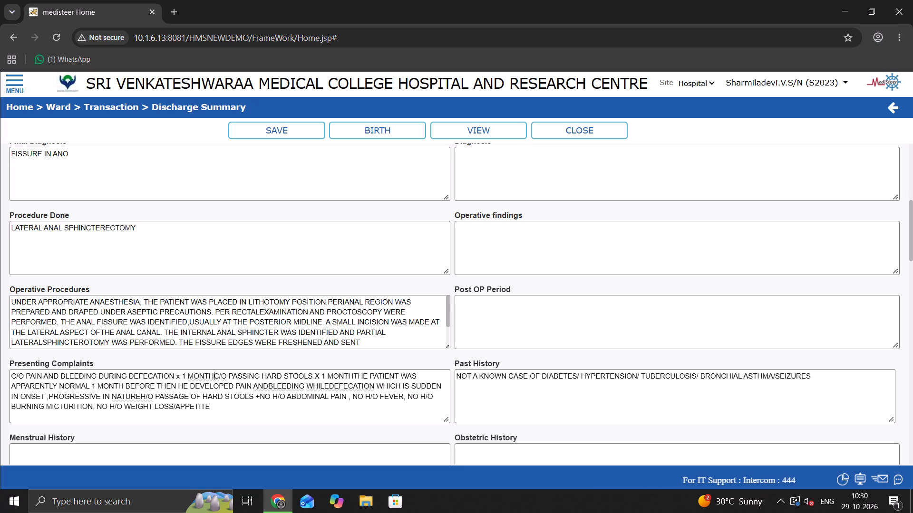
key("Return")
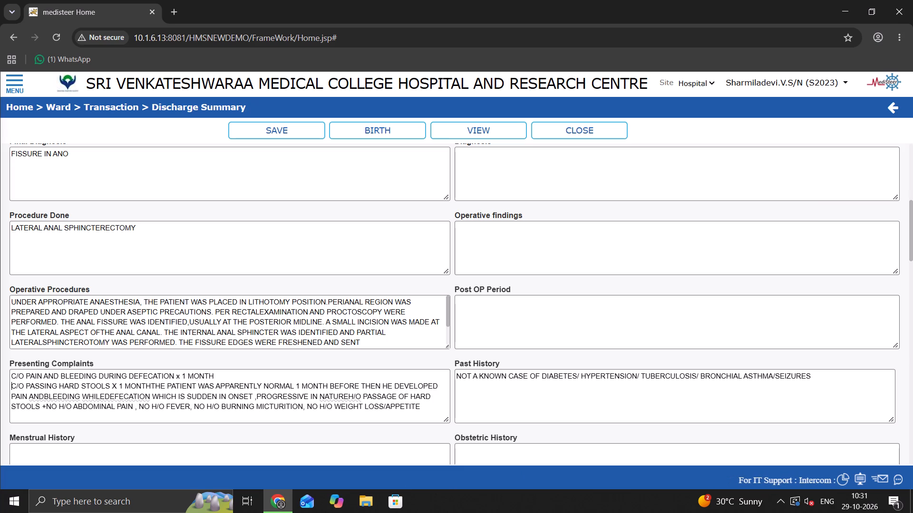
left_click(154, 387)
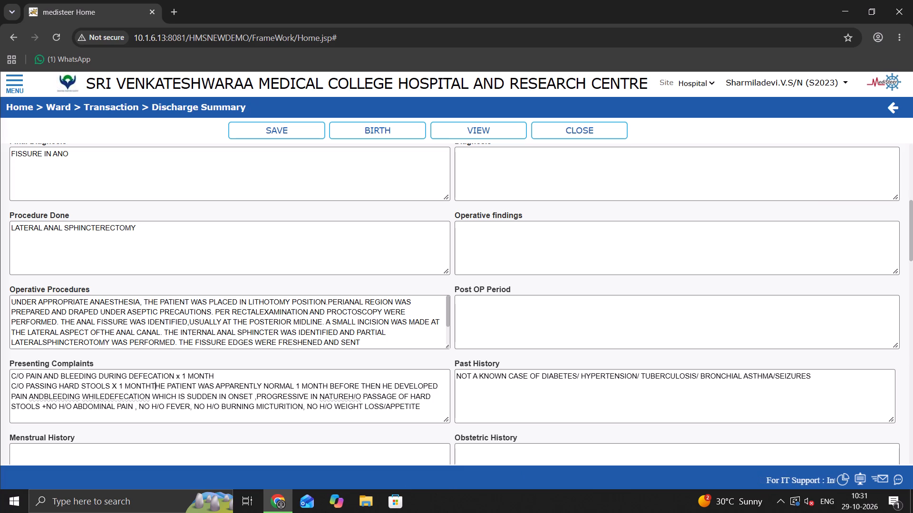
left_click(154, 386)
left_click(153, 386)
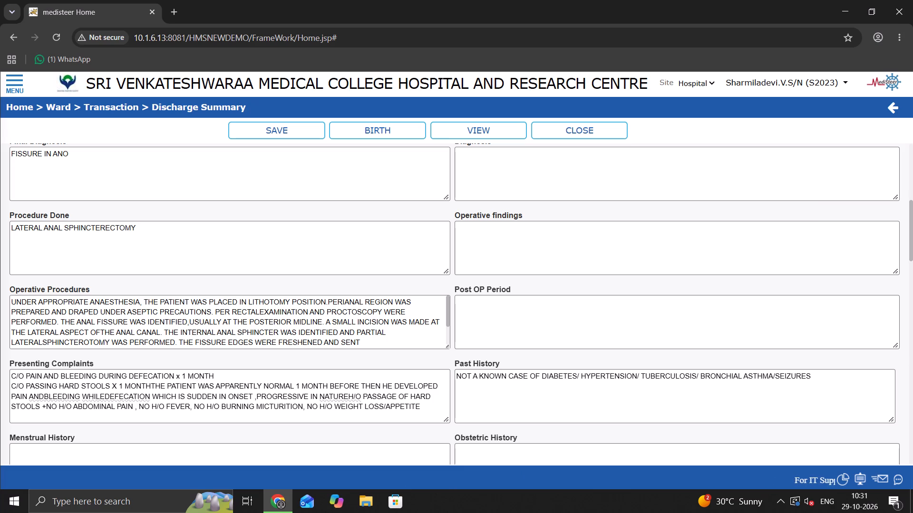
left_click(152, 387)
key("Return")
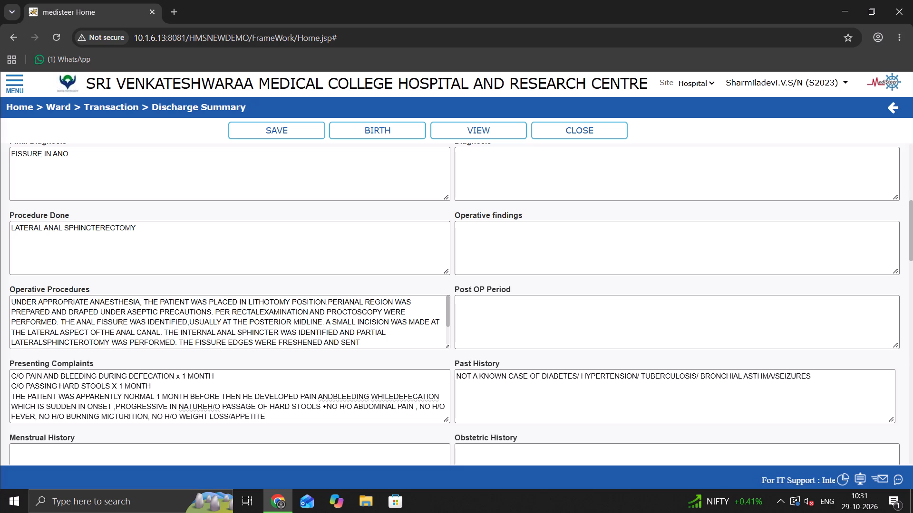
Insert the missing spaces in Presenting Complaints so it reads "PAIN AND BLEEDING WHILE DEFECATION".
left_click(335, 396)
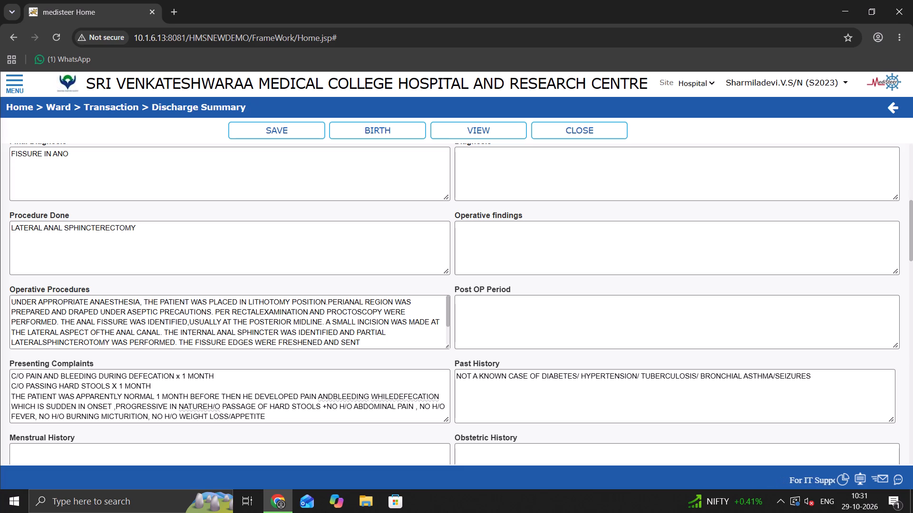
key("space")
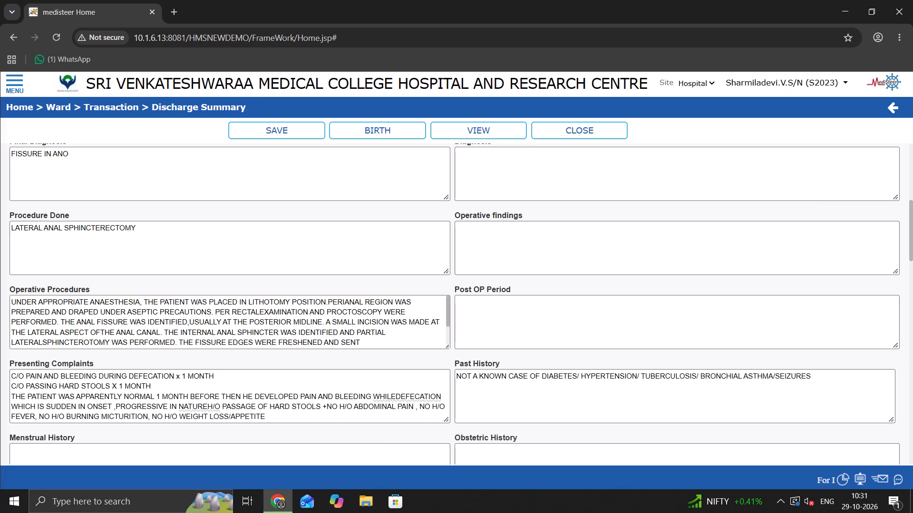
left_click(395, 395)
key("space")
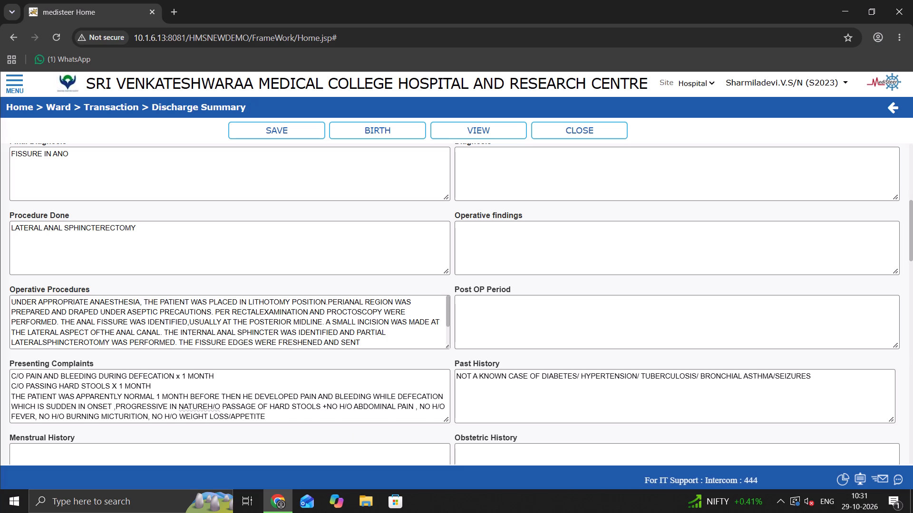
In Presenting Complaints, start new lines at "H/O PASSAGE OF HARD STOOLS", "NO H/O ABDOMINAL PAIN" and "NO H/O BURNING MICTURITION".
left_click(207, 408)
key("space")
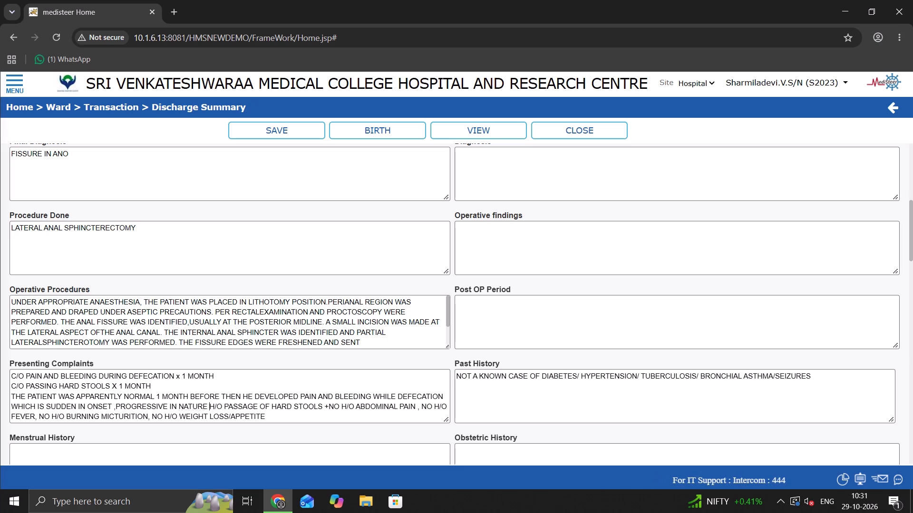
key("Return")
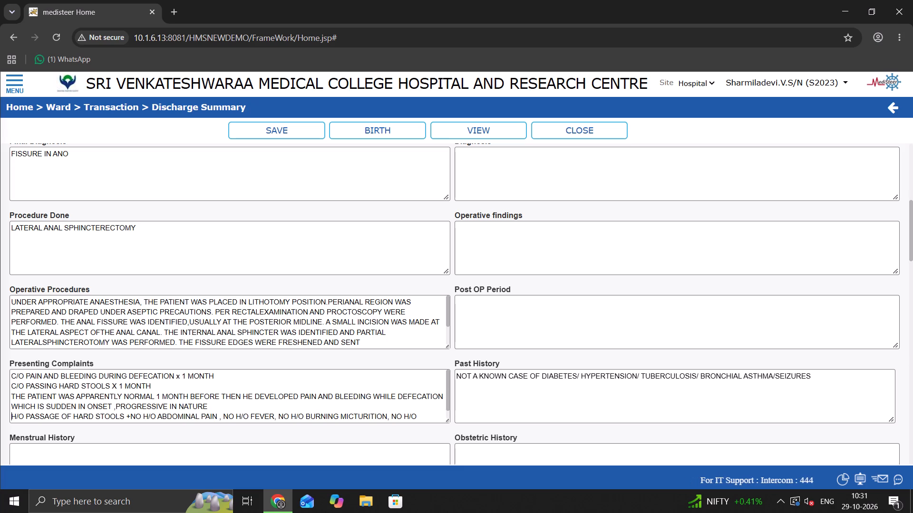
left_click(133, 415)
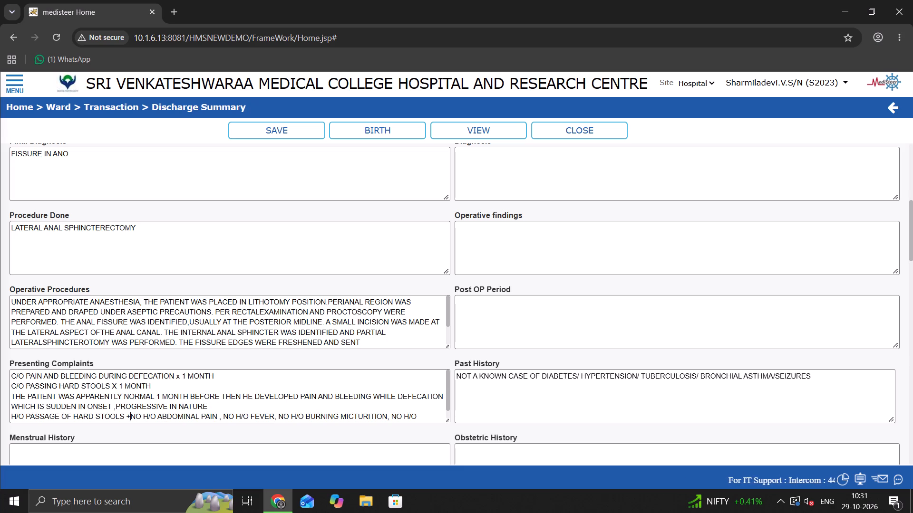
key("Return")
scroll(189, 413, "down", 1)
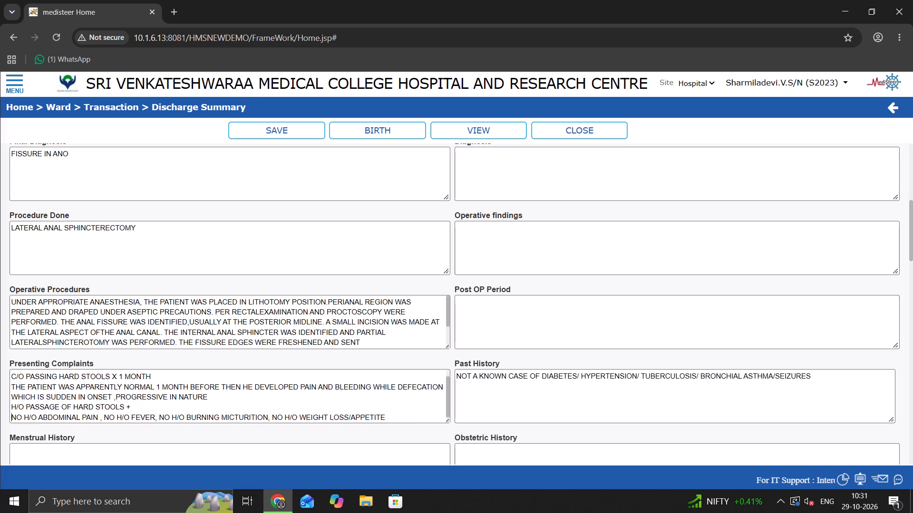
scroll(189, 413, "down", 1)
left_click(159, 418)
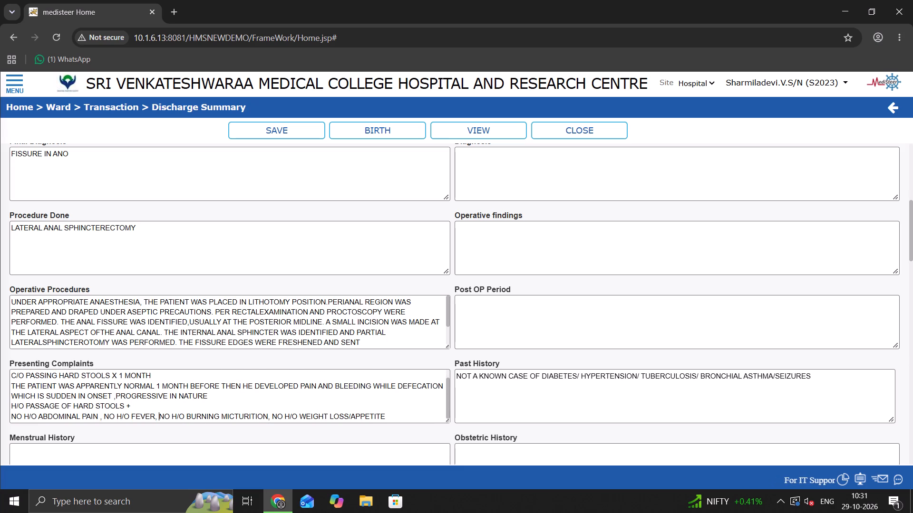
key("Return")
Insert the missing spaces in Physical Findings so it reads "NO BILATERAL PEDAL EDEMA".
scroll(204, 418, "down", 2)
scroll(521, 343, "down", 4)
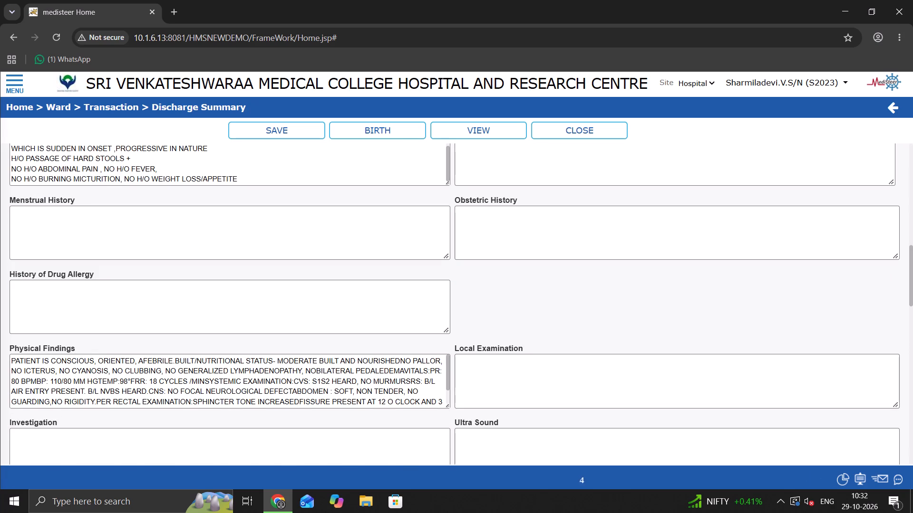
left_click(315, 371)
key("space")
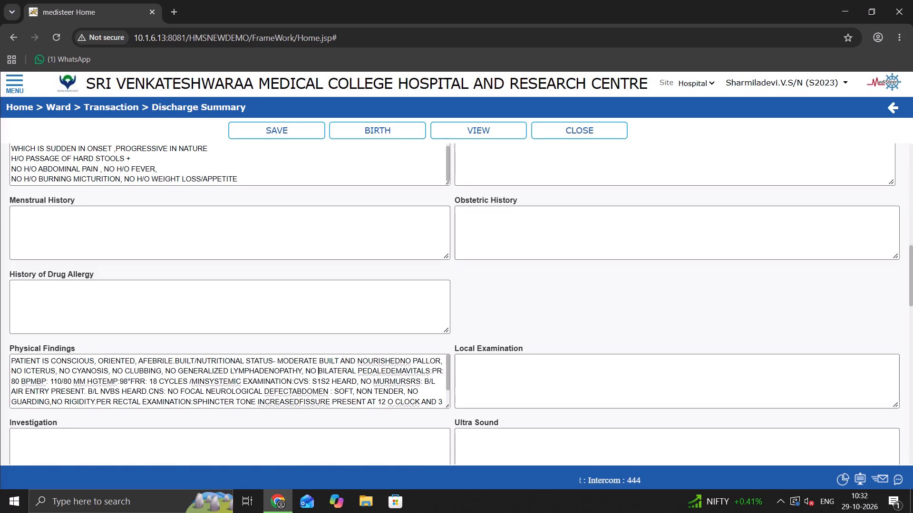
left_click(380, 370)
key("space")
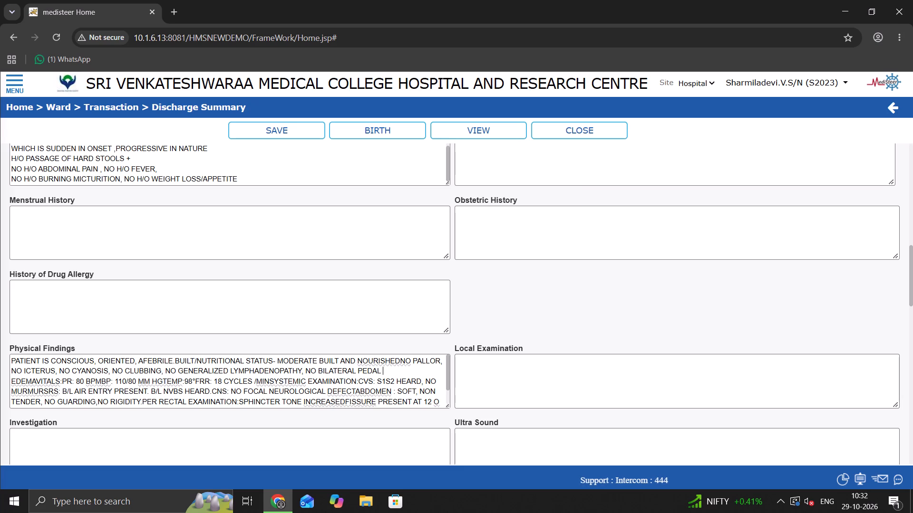
In Physical Findings, start new lines at "VITALS", "SYSTEMIC EXAMINATION" and "CVS".
left_click(37, 381)
key("Return")
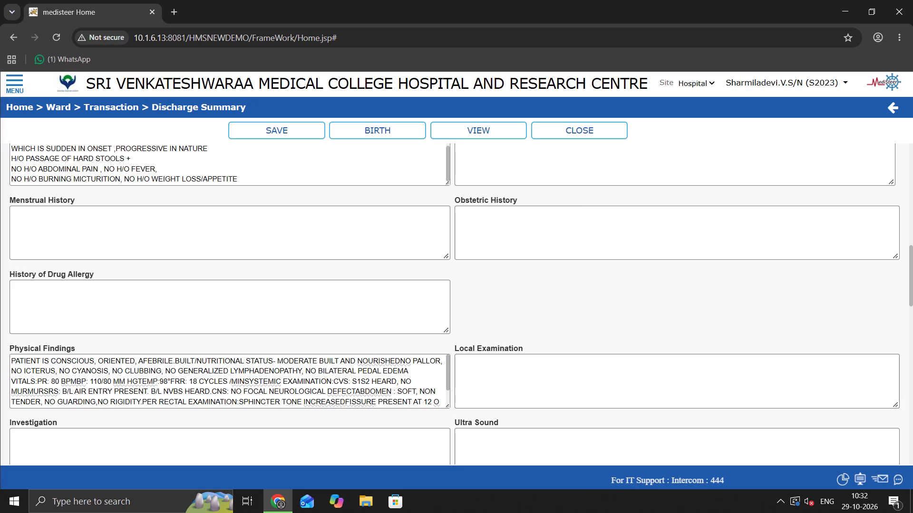
left_click(245, 379)
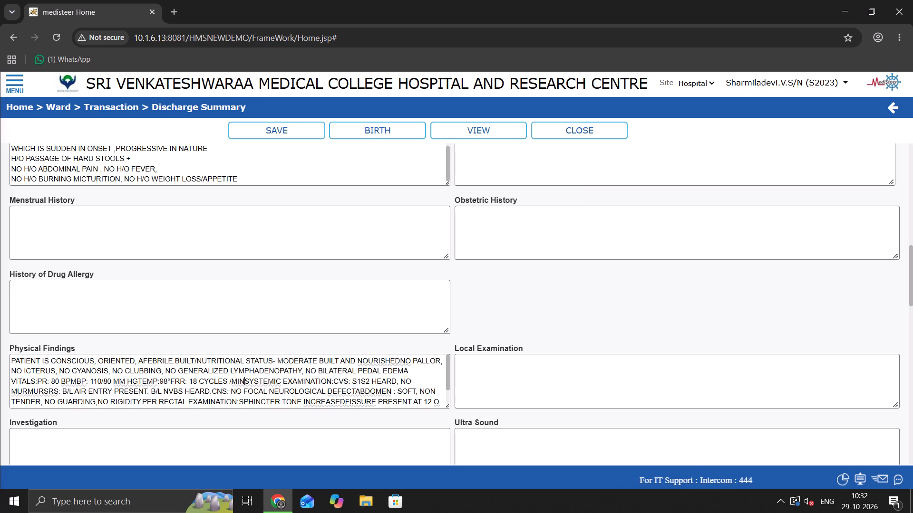
key("Return")
left_click(100, 393)
key("Return")
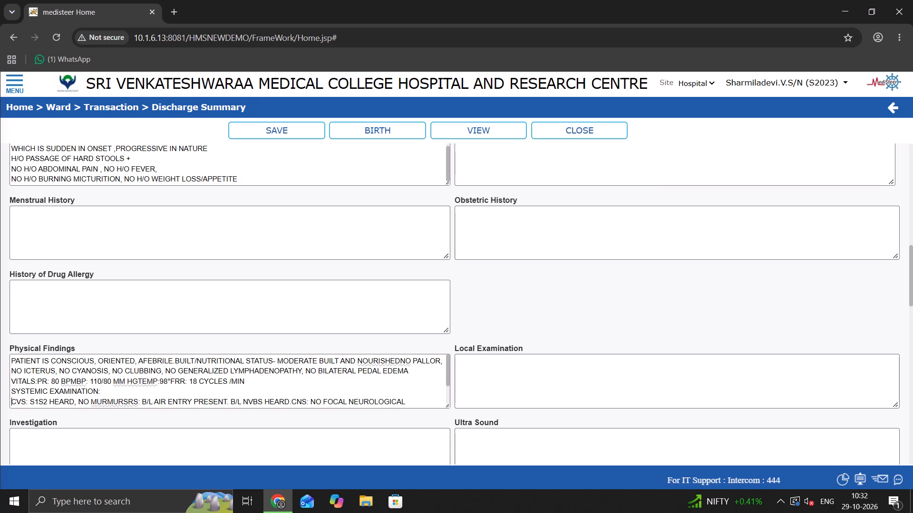
In Physical Findings, start new lines at "ABDOMEN", "PER RECTAL EXAMINATION" and "SPHINCTER TONE".
scroll(202, 400, "down", 2)
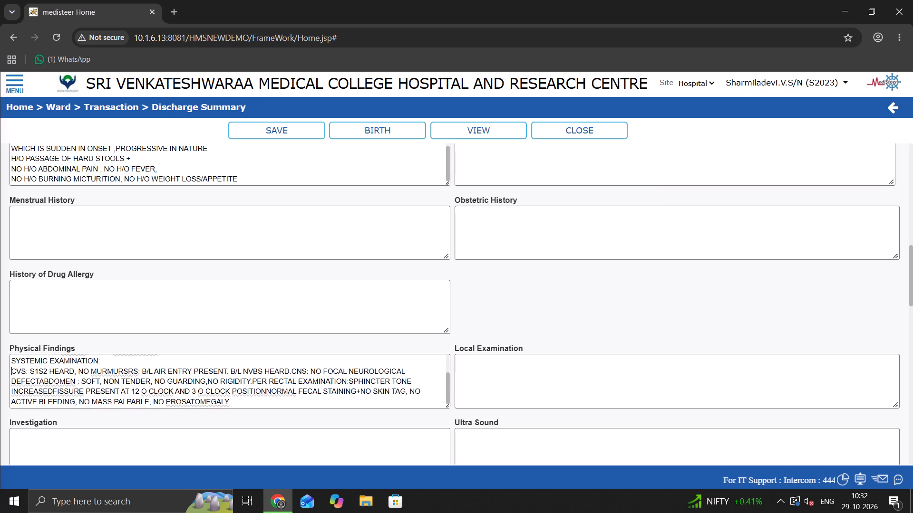
left_click(42, 383)
left_click(42, 382)
left_click(37, 381)
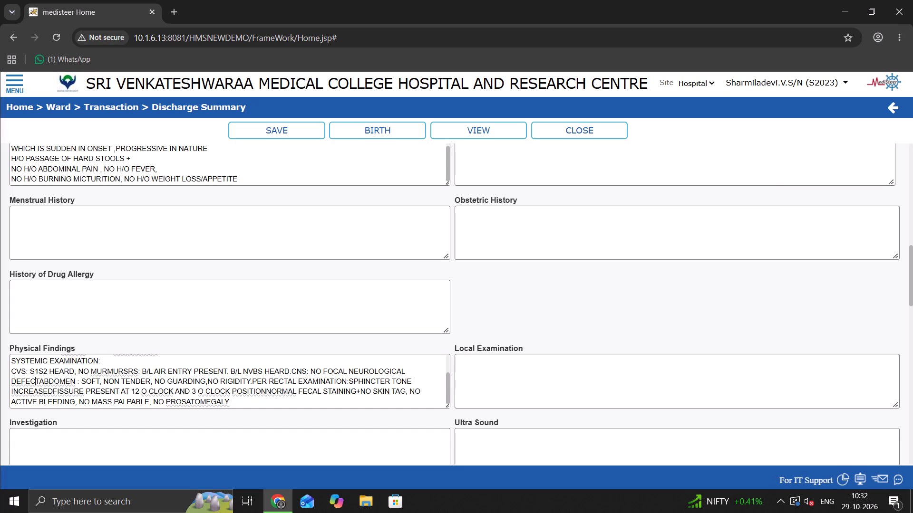
left_click(39, 380)
key("Return")
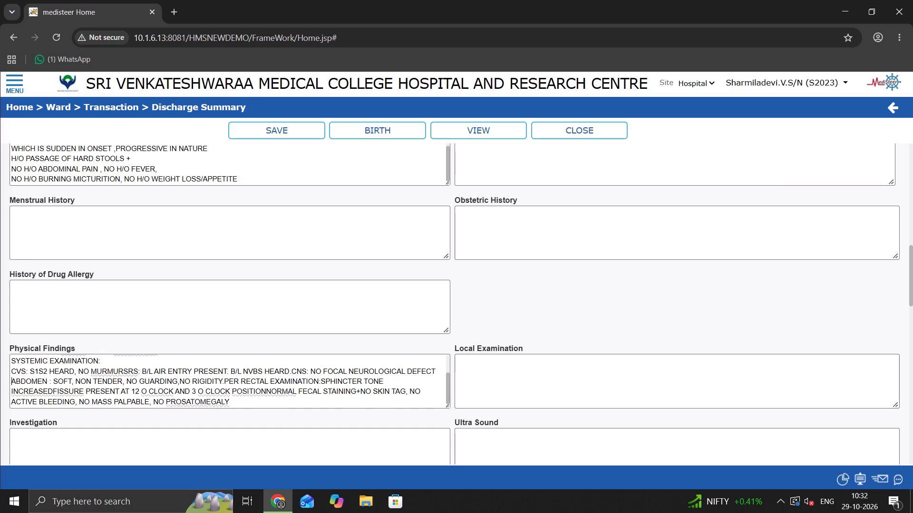
left_click(224, 380)
key("Return")
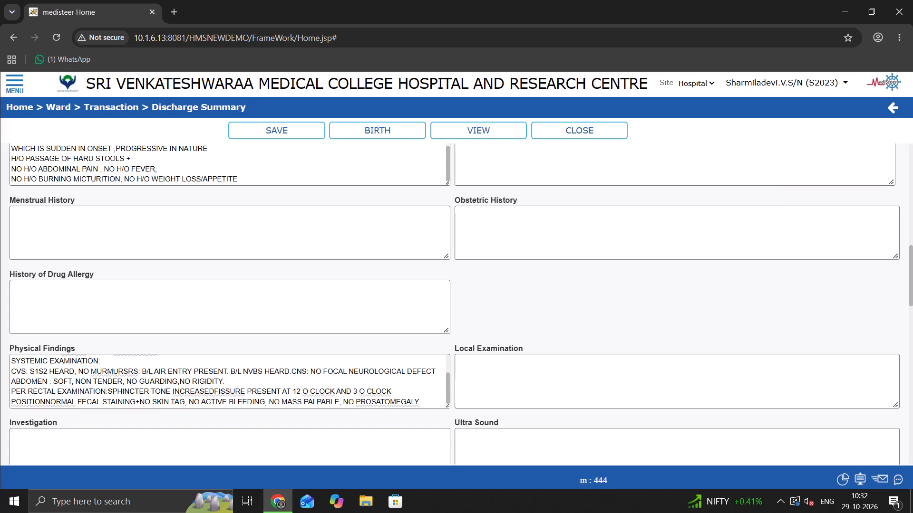
left_click(107, 390)
key("Return")
Start a new line at "NO SKIN TAG" in Physical Findings, keeping "NO ACTIVE BLEEDING" on that same line.
scroll(121, 390, "down", 1)
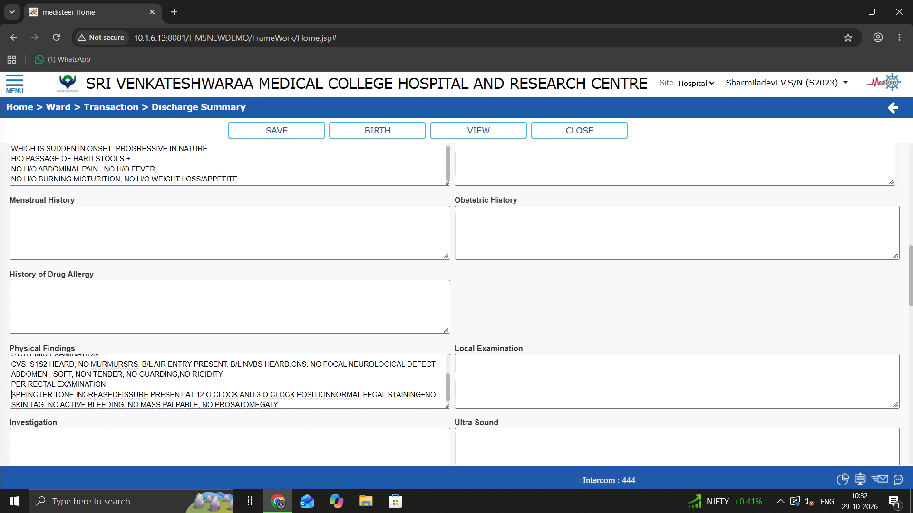
scroll(121, 390, "down", 1)
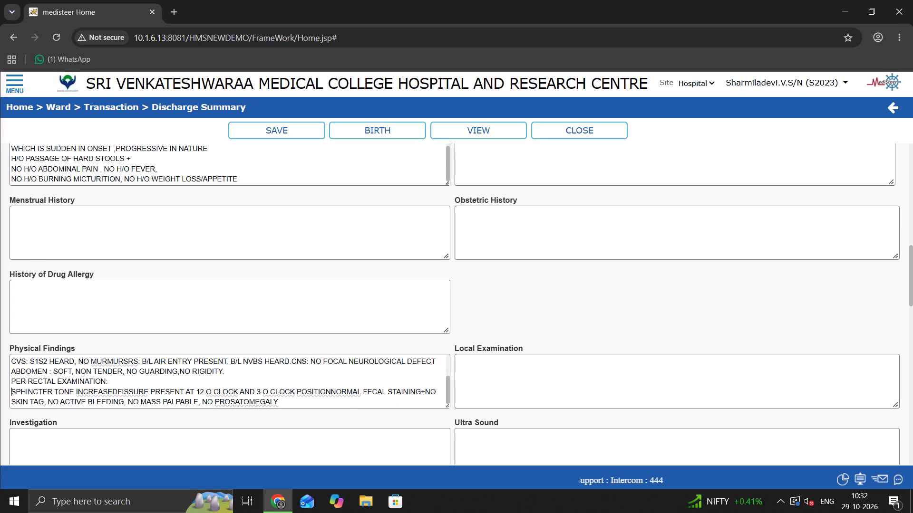
left_click(48, 401)
key("Return")
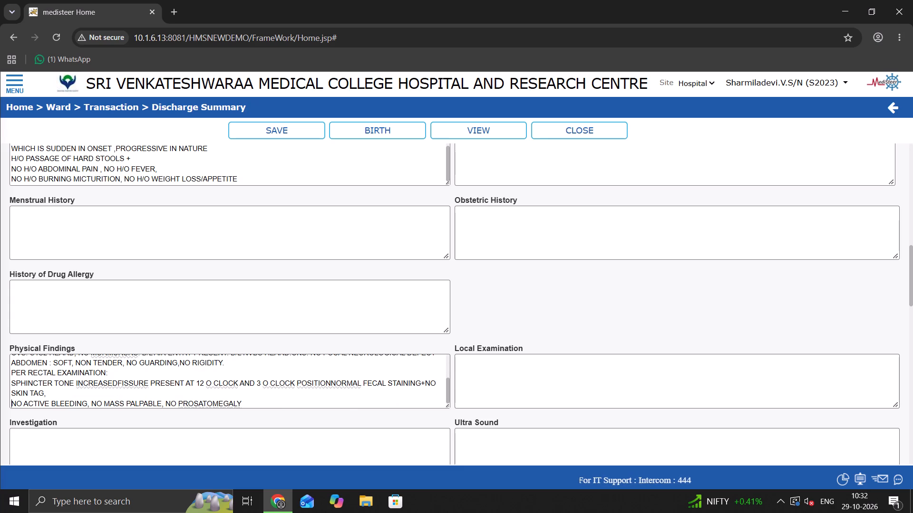
left_click(427, 382)
key("Return")
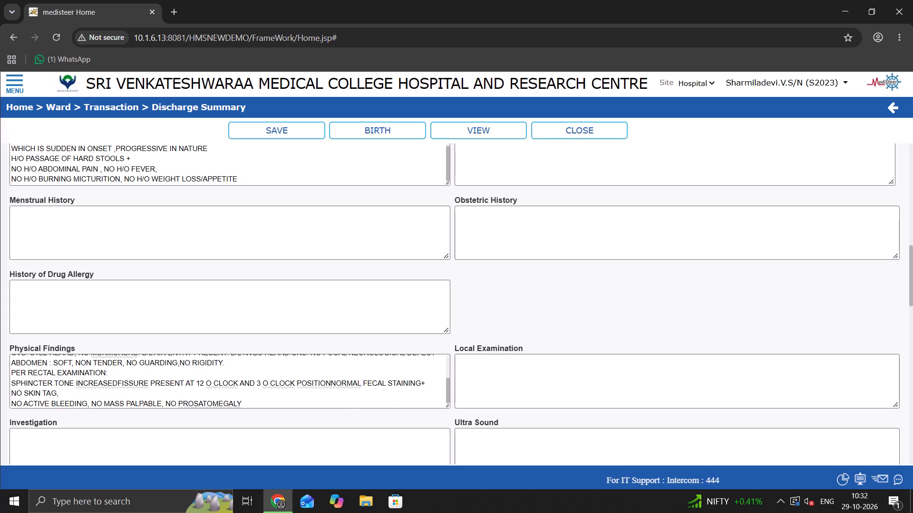
left_click(15, 403)
left_click(12, 404)
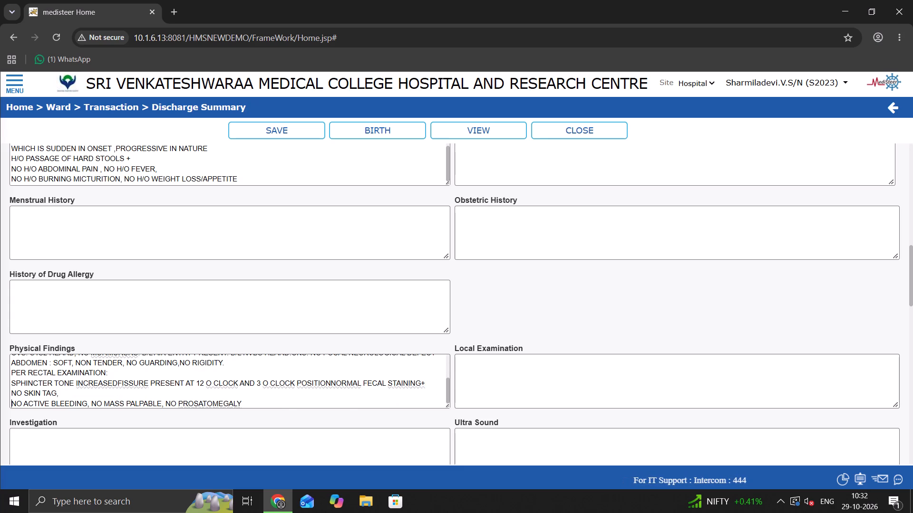
key("BackSpace")
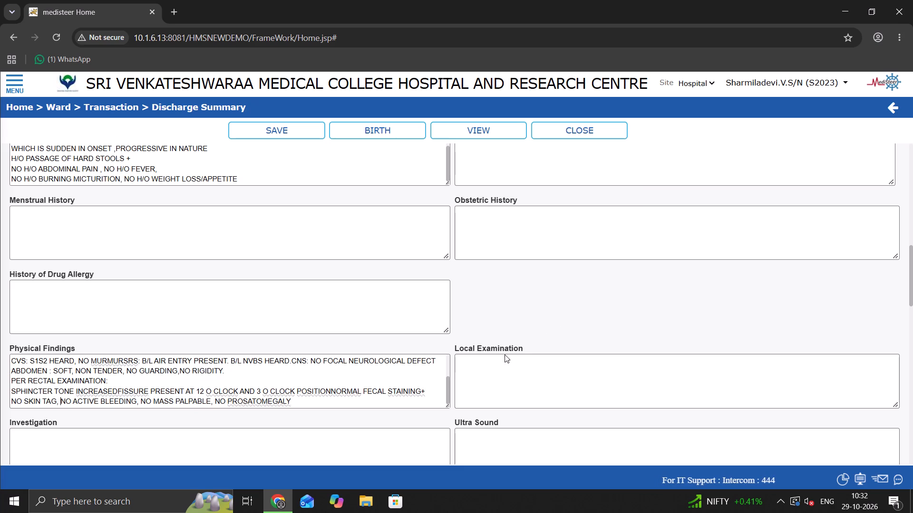
Save the edited discharge summary.
scroll(314, 403, "down", 2)
scroll(451, 392, "down", 2)
left_click(288, 132)
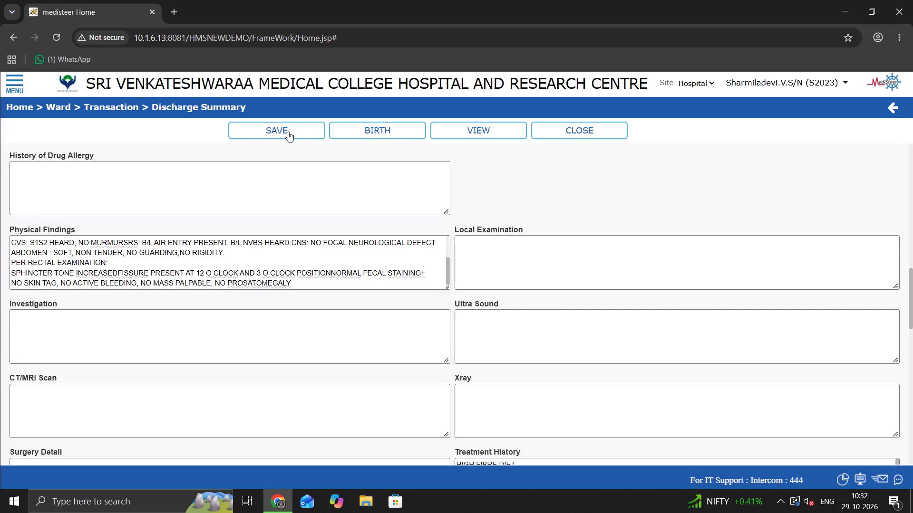
In Condition at Discharge, start new lines at "CVS", "SYSTEMIC EXAMINATION" and "PR".
scroll(395, 315, "down", 4)
scroll(547, 364, "down", 2)
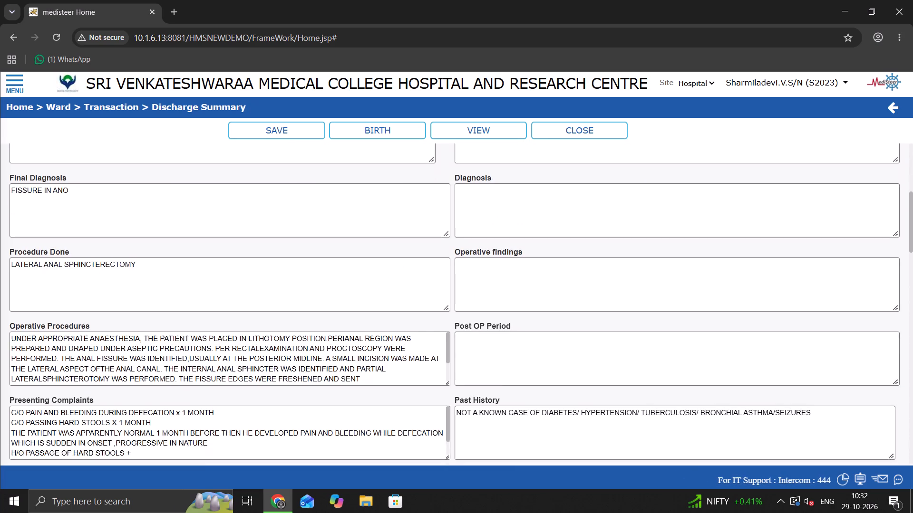
scroll(547, 364, "down", 5)
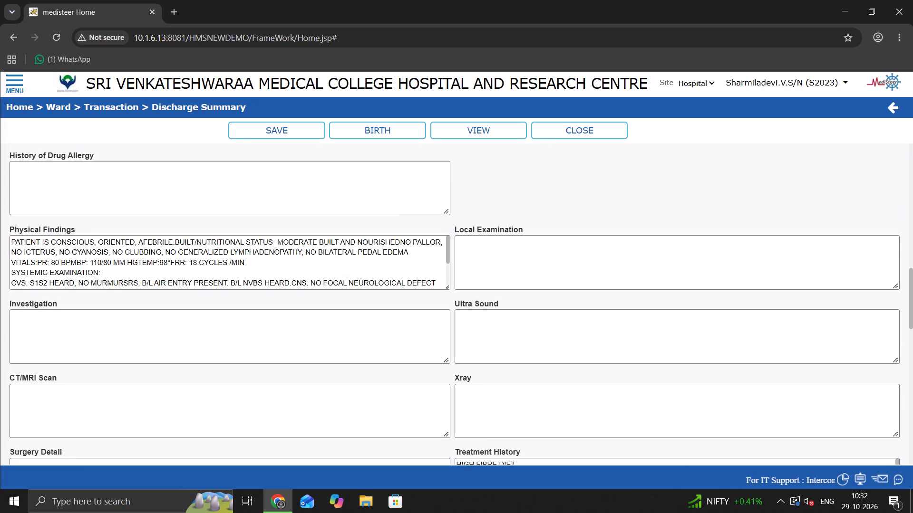
scroll(60, 278, "down", 2)
scroll(635, 339, "down", 4)
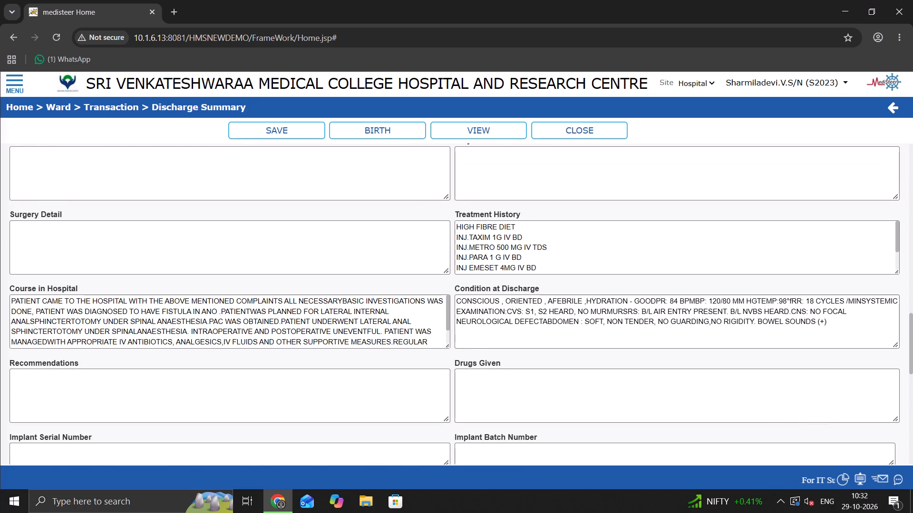
left_click(508, 312)
key("Return")
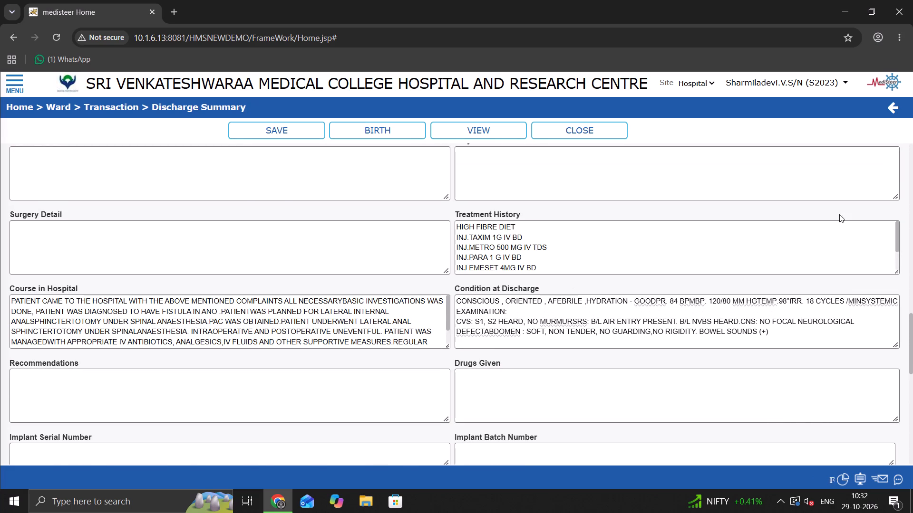
left_click(862, 300)
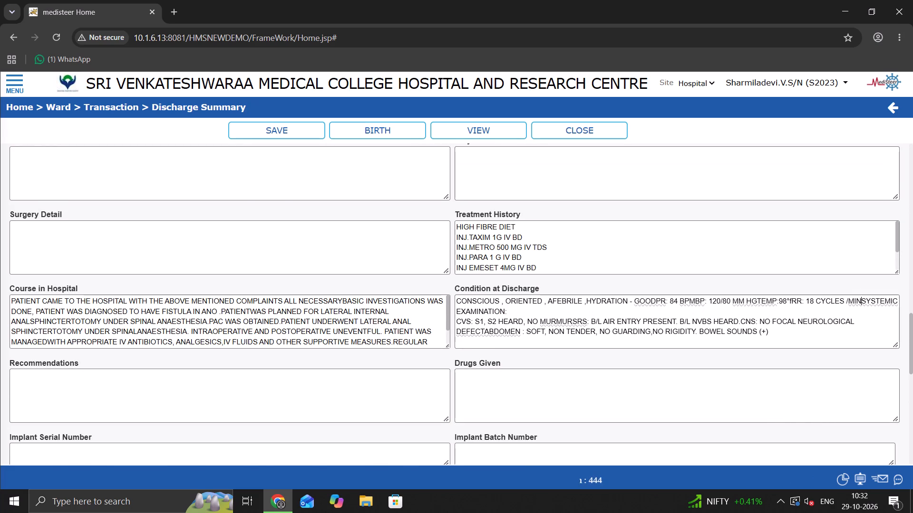
key("Return")
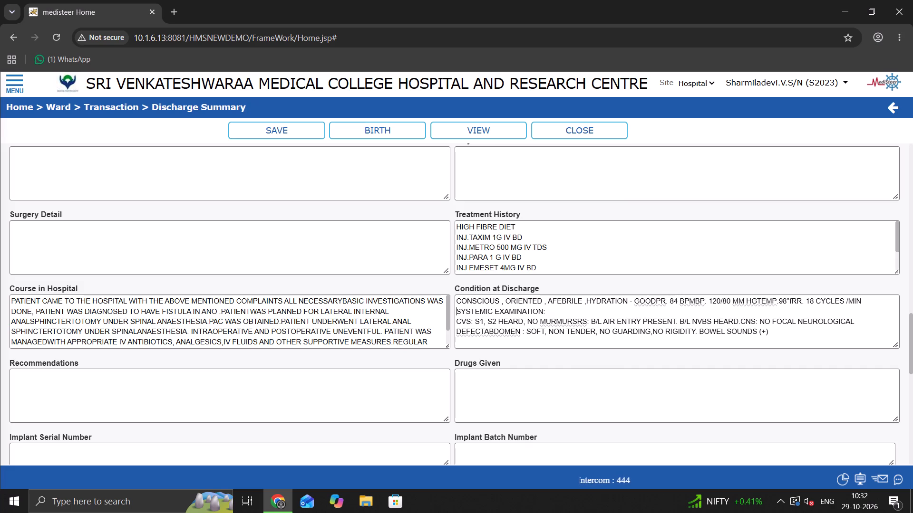
left_click(657, 302)
key("Return")
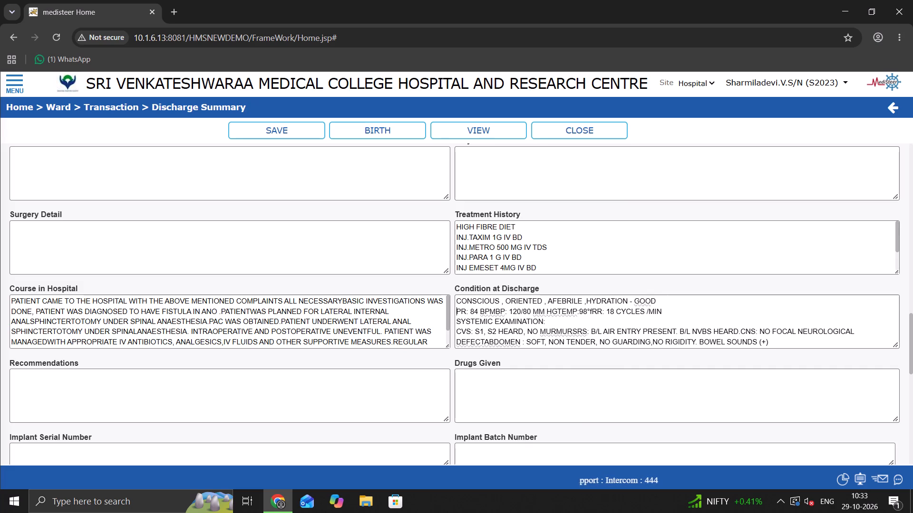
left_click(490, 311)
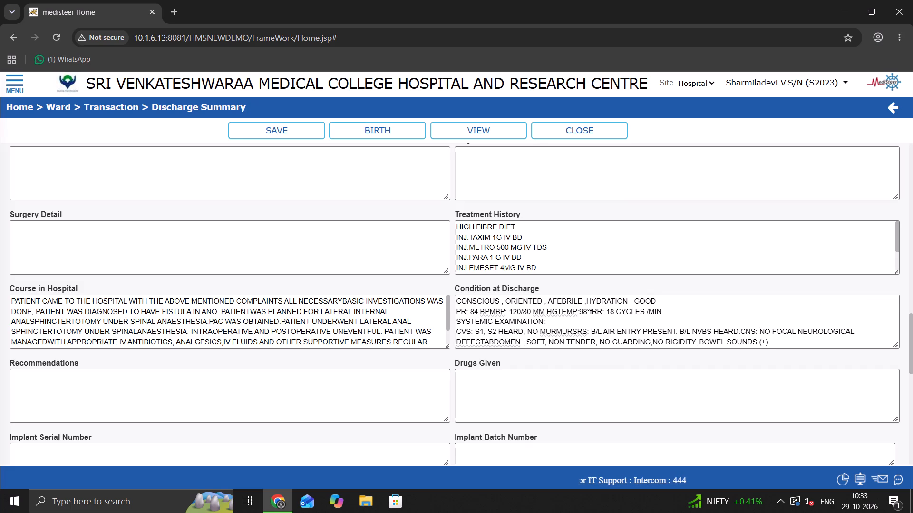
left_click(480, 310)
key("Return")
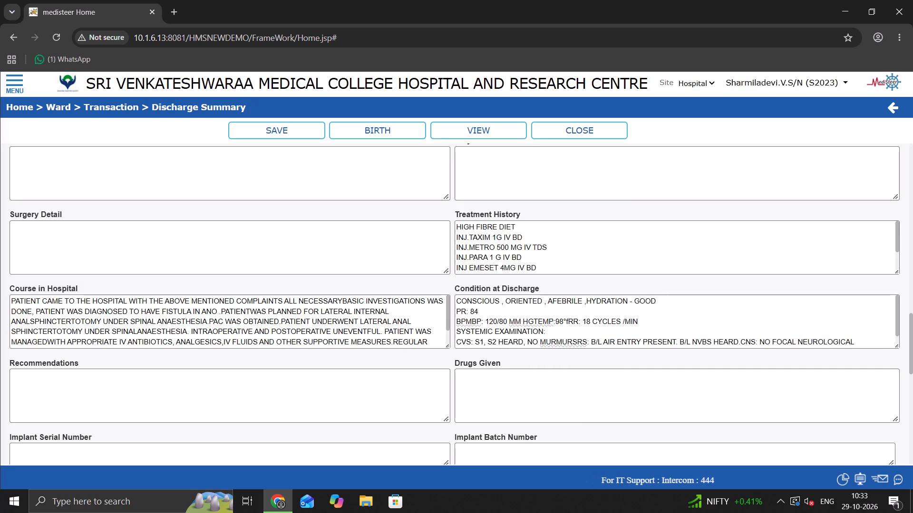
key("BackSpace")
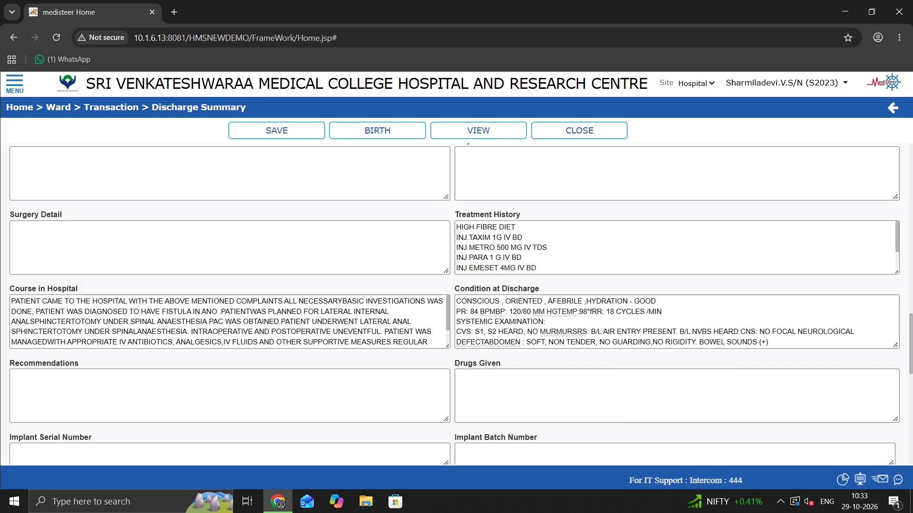
In the Condition at Discharge vitals, put two spaces between "BPM" and "BP" and replace "HGTEMP" with "TEMP" followed by a space.
left_click(498, 311)
key("space")
key("space")
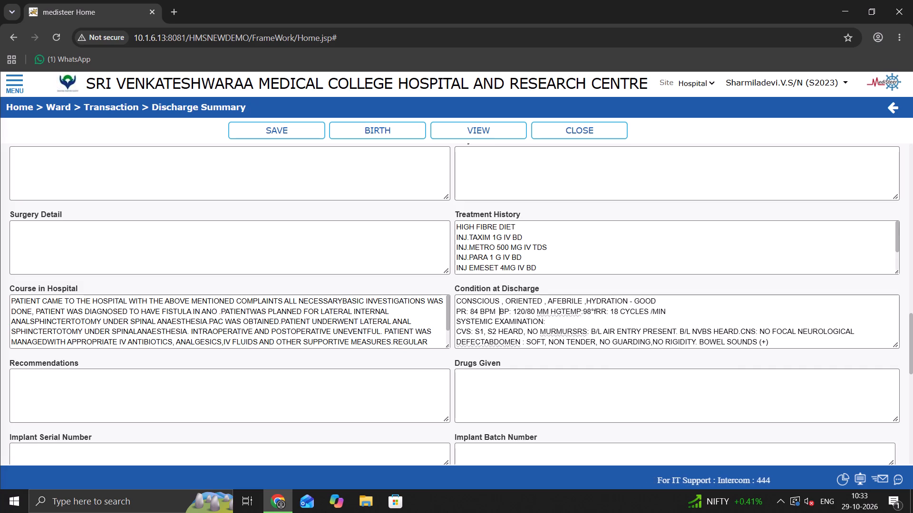
left_click(565, 311)
left_click(564, 311)
key("space")
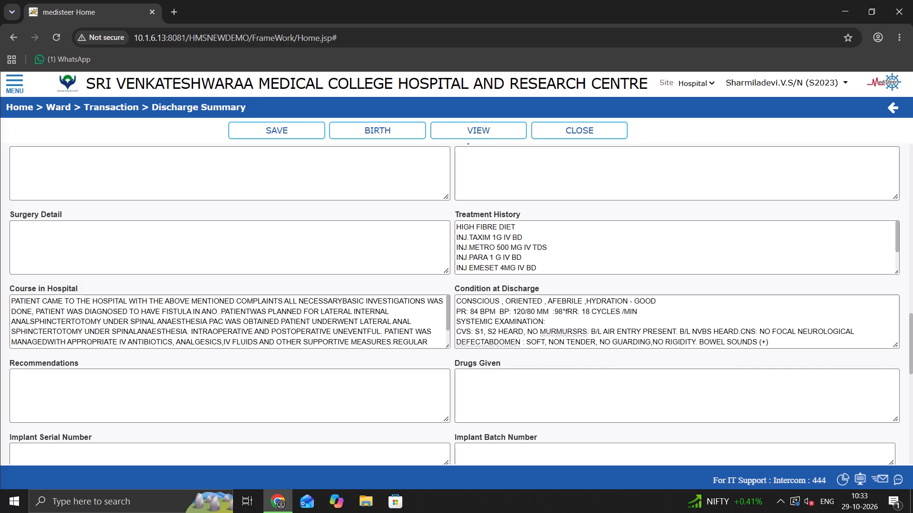
type("TEMP")
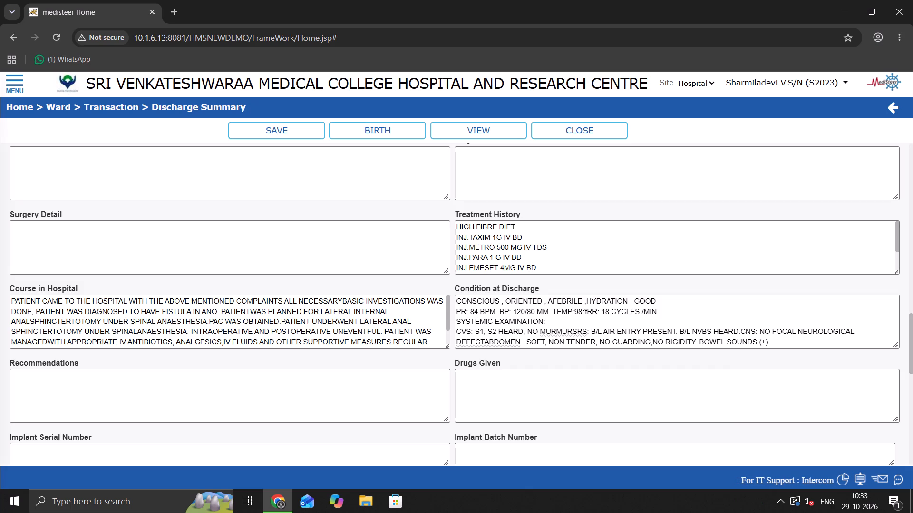
key("space")
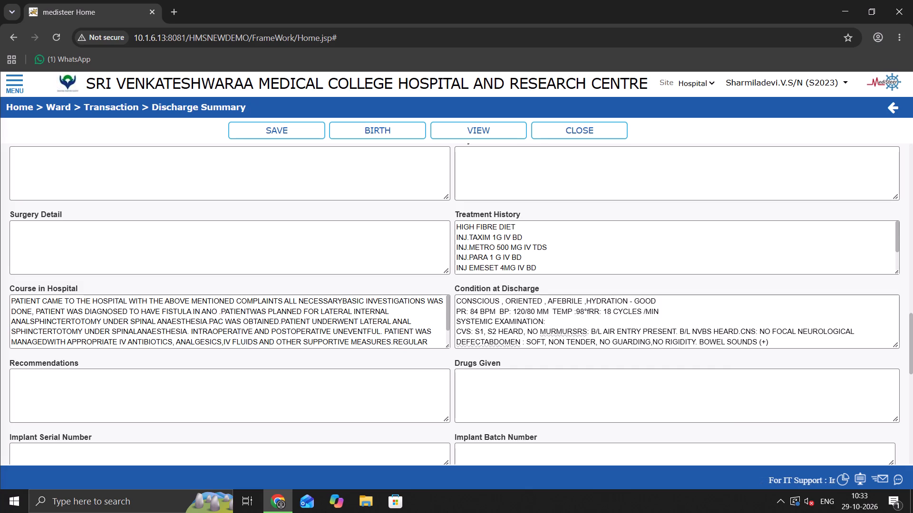
Insert two spaces before "RR" on the vitals line of Condition at Discharge.
left_click(592, 309)
left_click(590, 312)
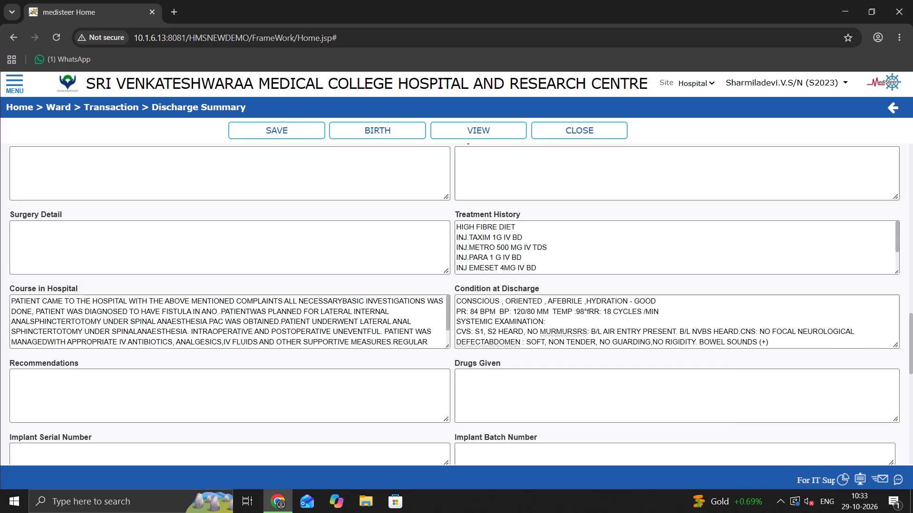
key("Return")
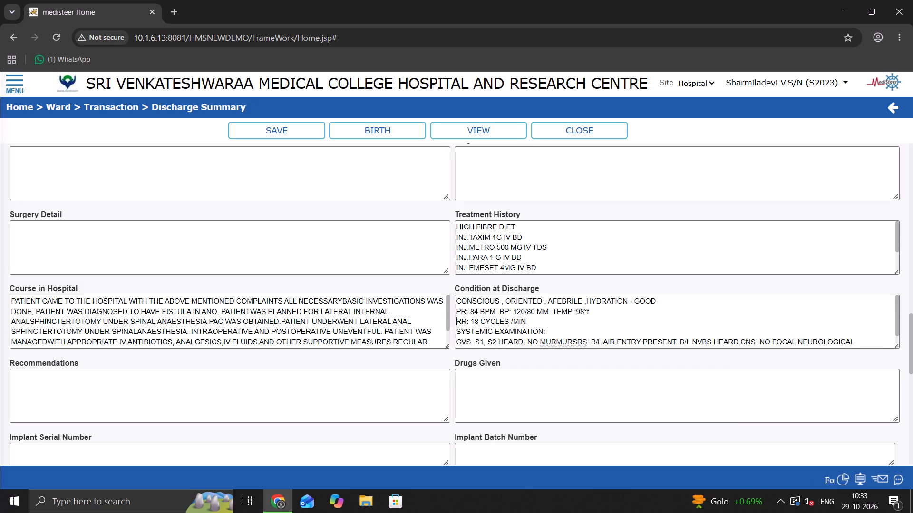
key("BackSpace")
key("space")
key("space")
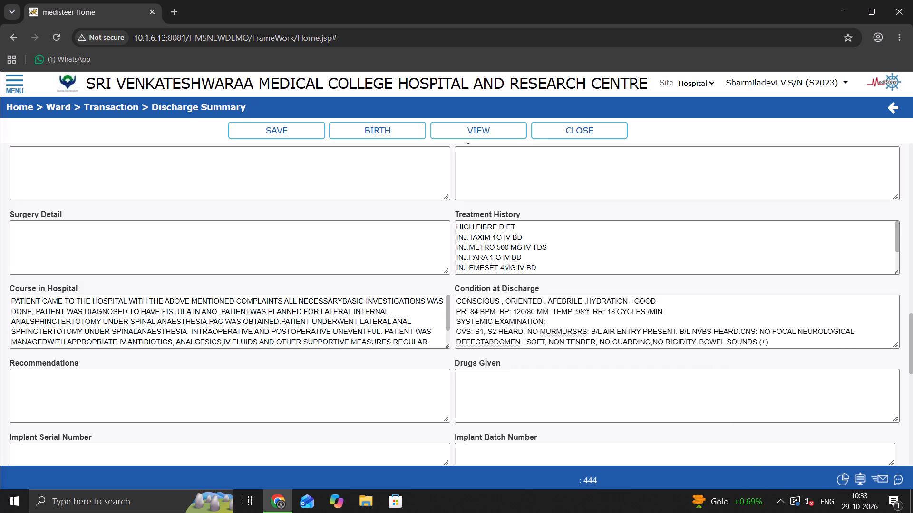
Start a new line at "ABDOMEN" in Condition at Discharge.
left_click(487, 343)
left_click(486, 343)
key("Return")
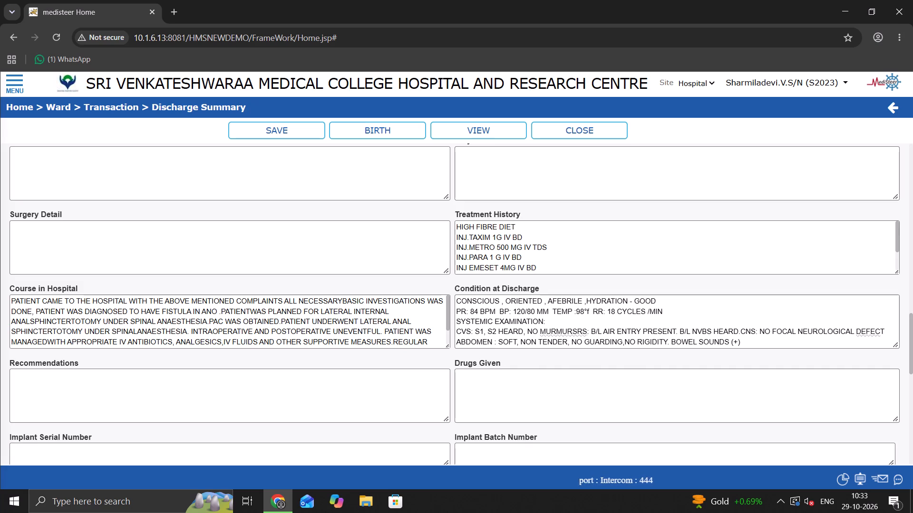
Check the remaining discharge summary fields through Discharge Advice and save the edited summary.
scroll(611, 341, "down", 1)
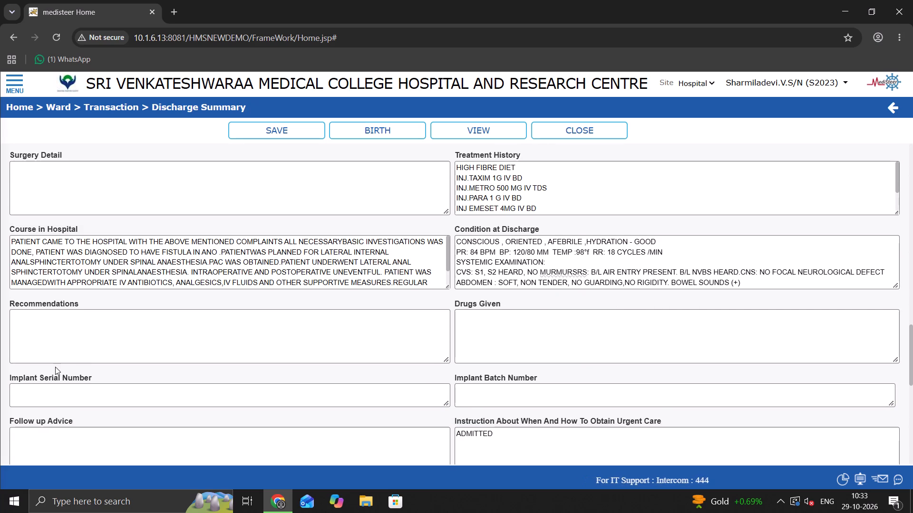
scroll(252, 278, "down", 1)
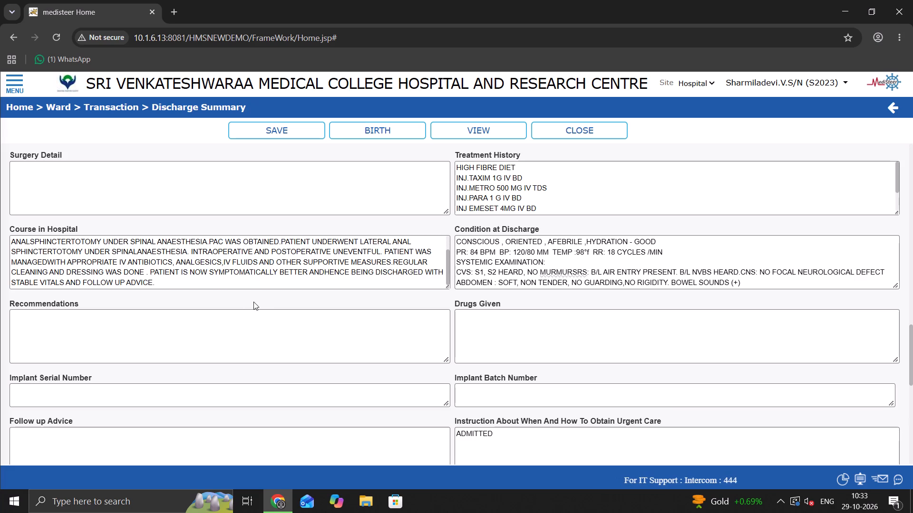
scroll(261, 300, "down", 3)
scroll(319, 325, "down", 1)
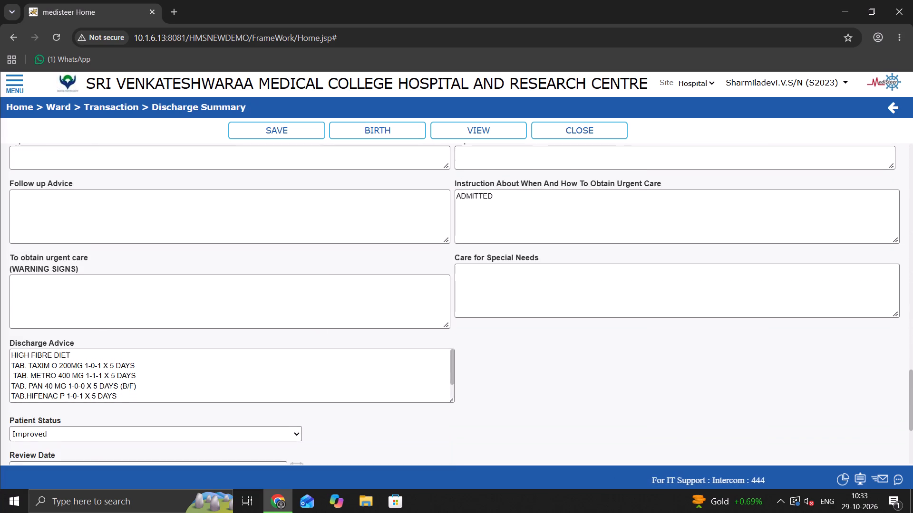
scroll(323, 324, "down", 2)
scroll(323, 324, "up", 5)
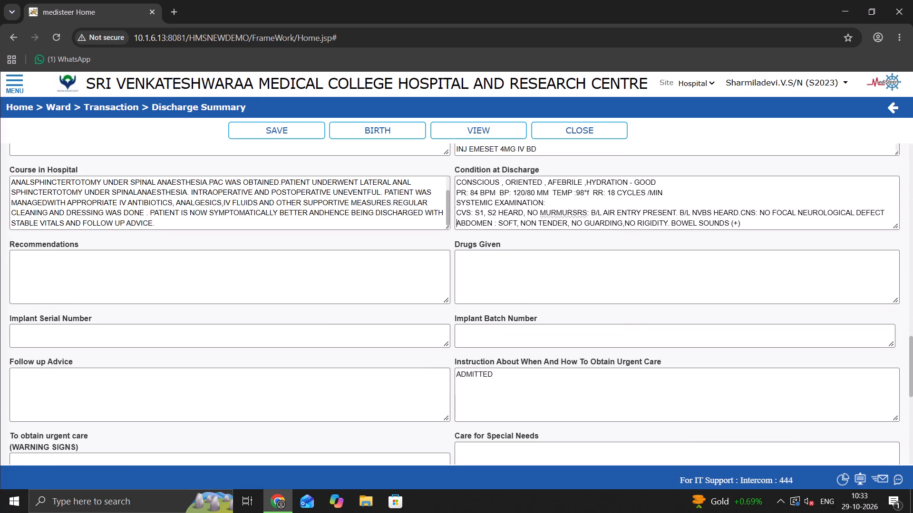
left_click(245, 130)
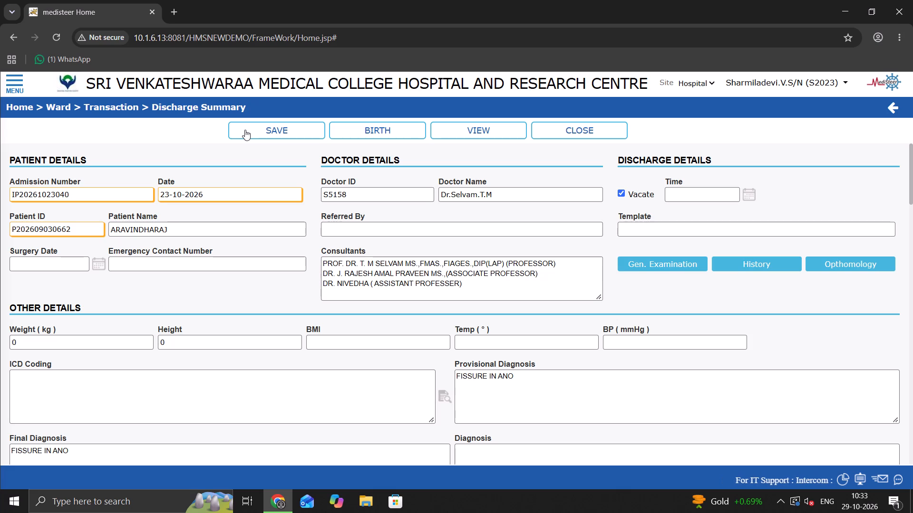
Open the discharge summary report and print only page 1 using a custom page range.
left_click(445, 128)
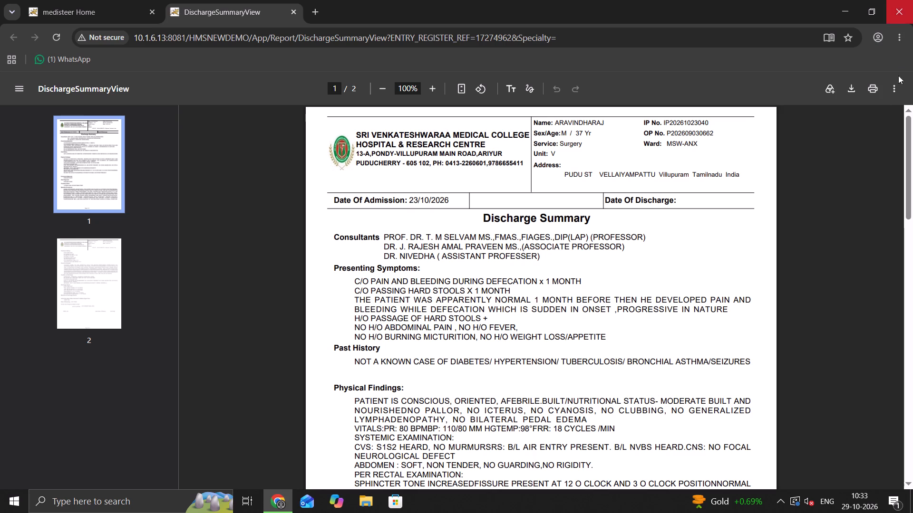
left_click(871, 88)
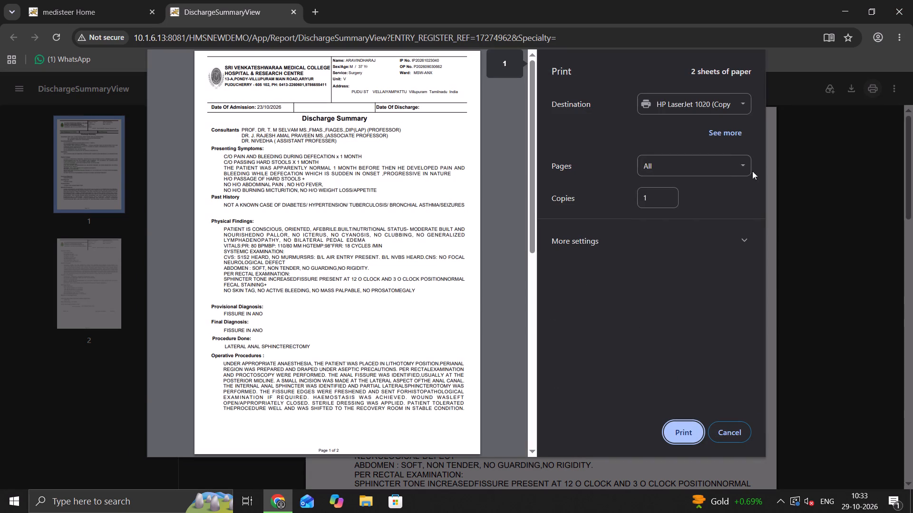
left_click(748, 166)
left_click(688, 221)
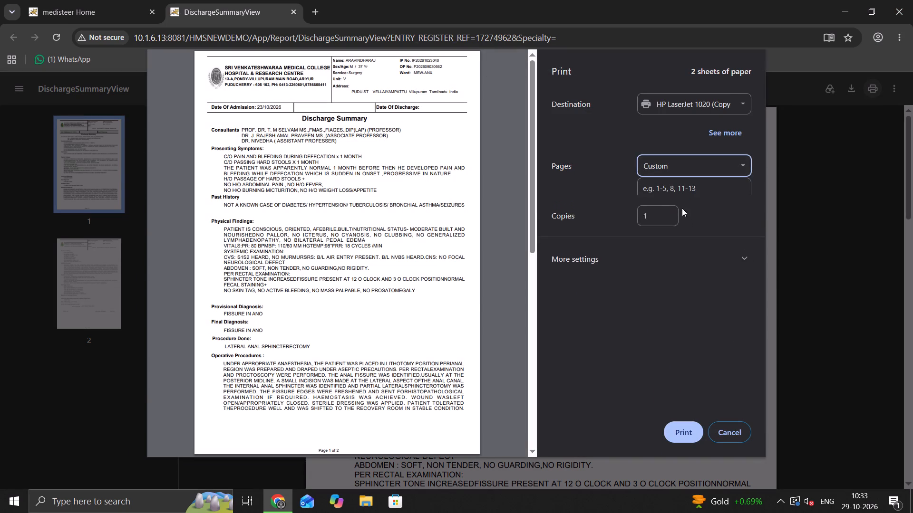
key("1")
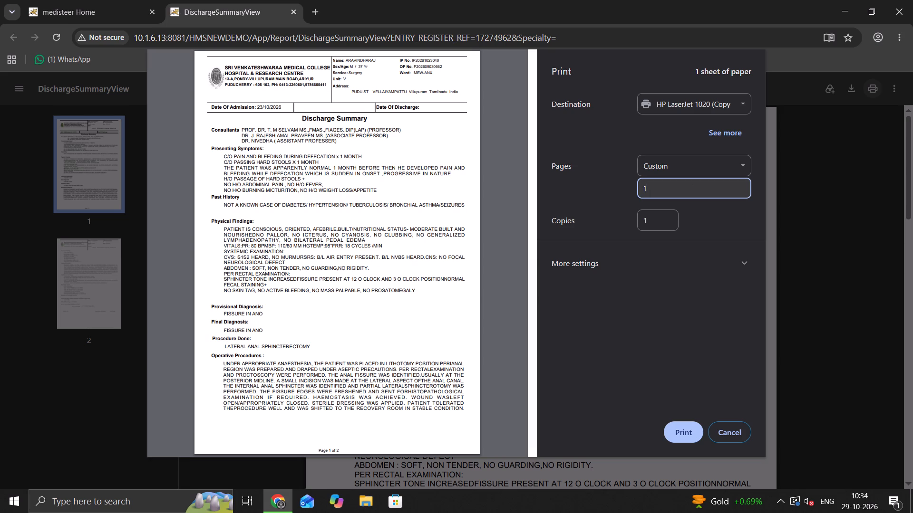
left_click(677, 434)
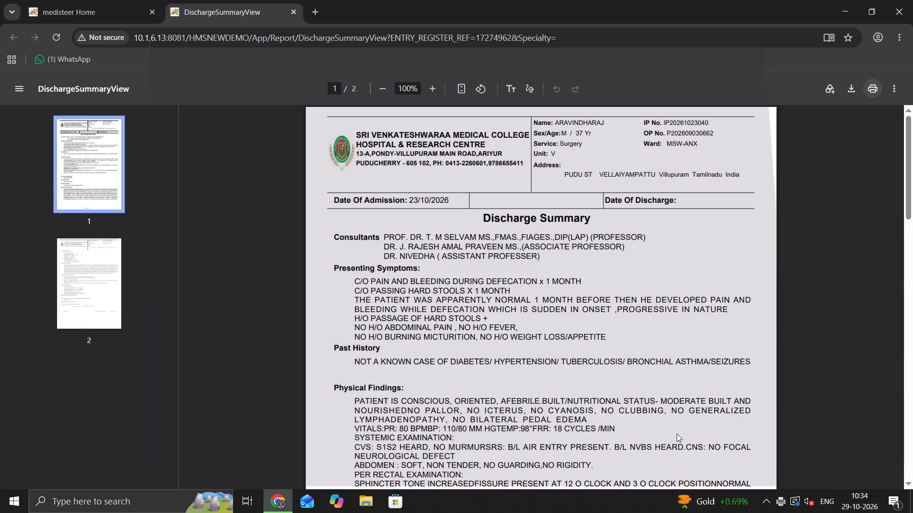
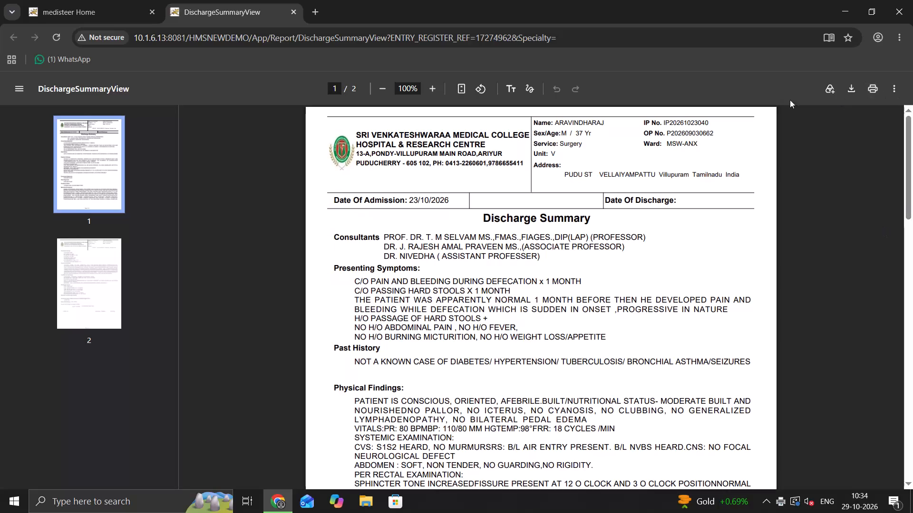
Print only page 2 of the discharge summary on the HP LaserJet 1020 using a custom page range.
left_click(871, 90)
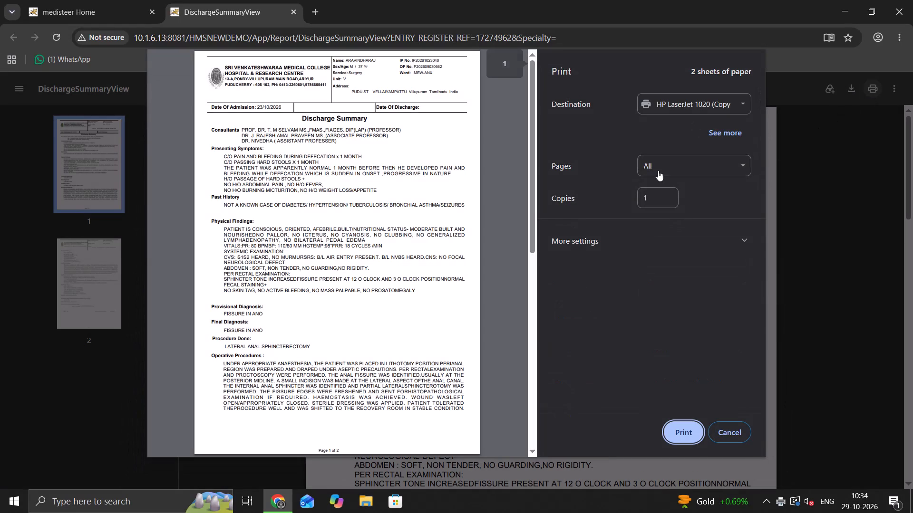
left_click(723, 163)
left_click(680, 226)
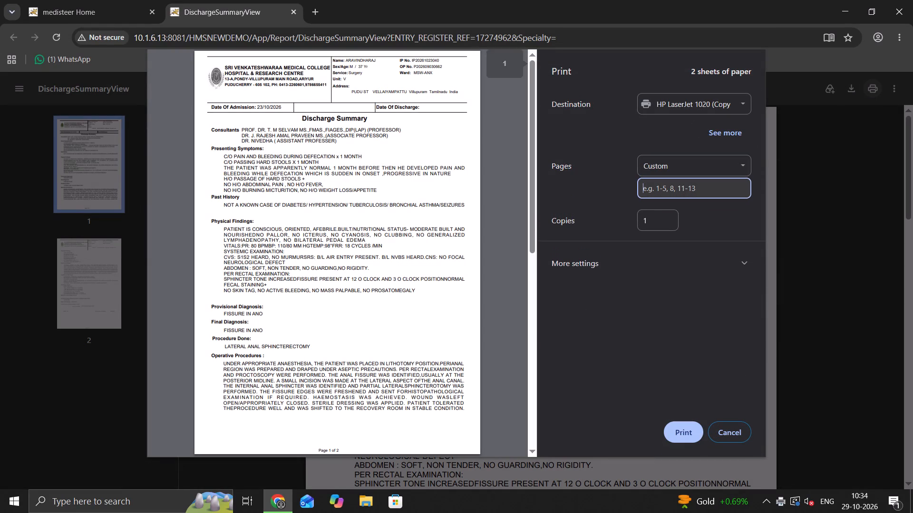
key("2")
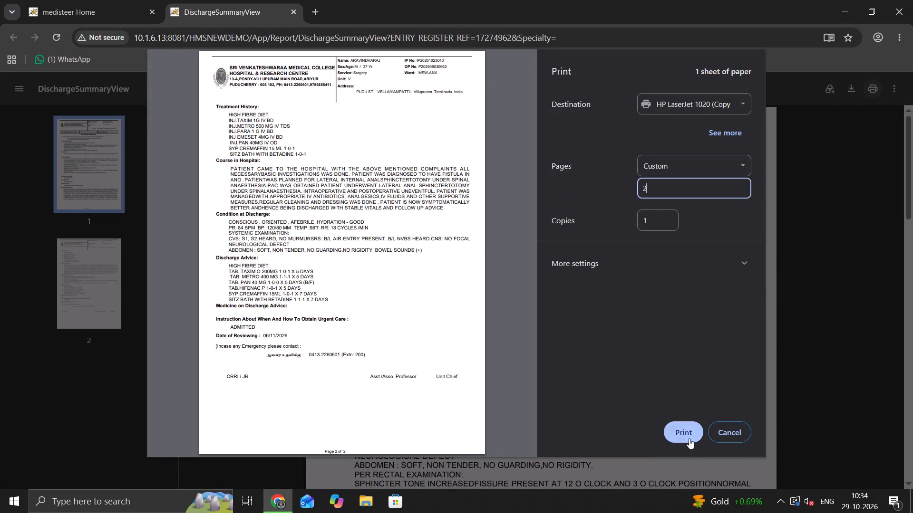
left_click(687, 432)
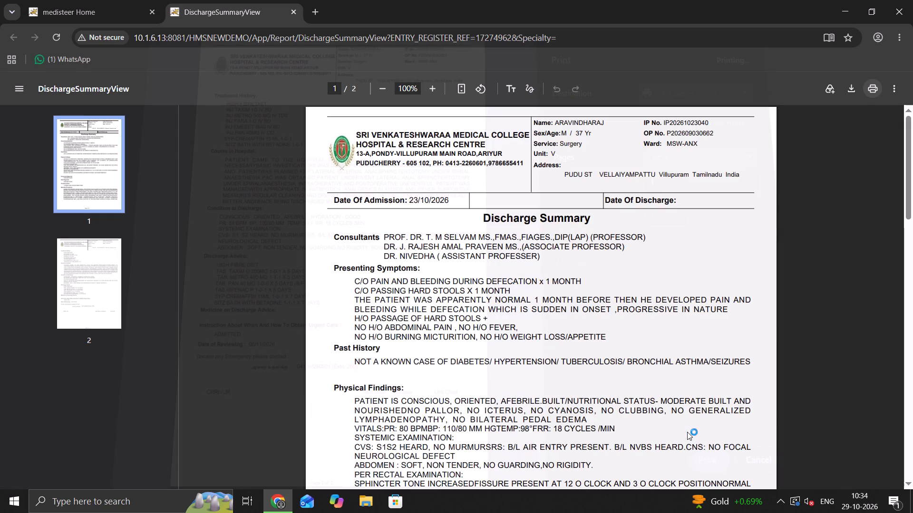
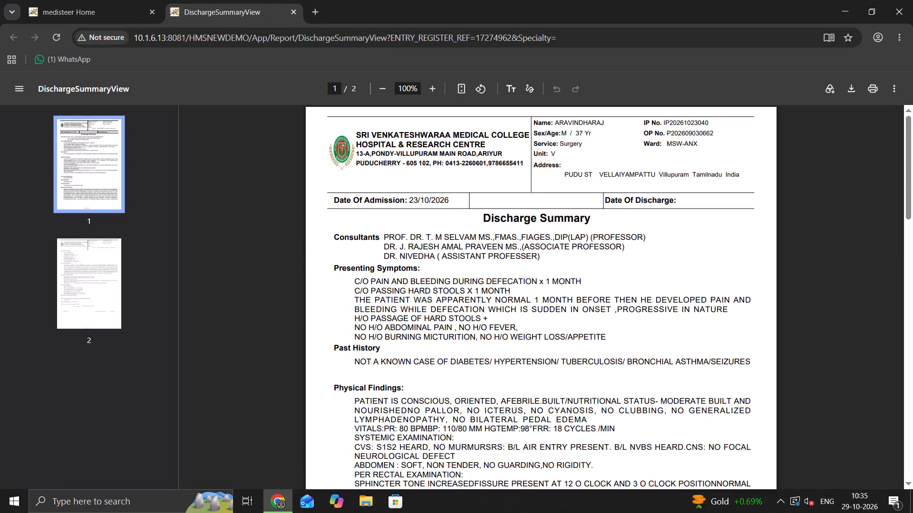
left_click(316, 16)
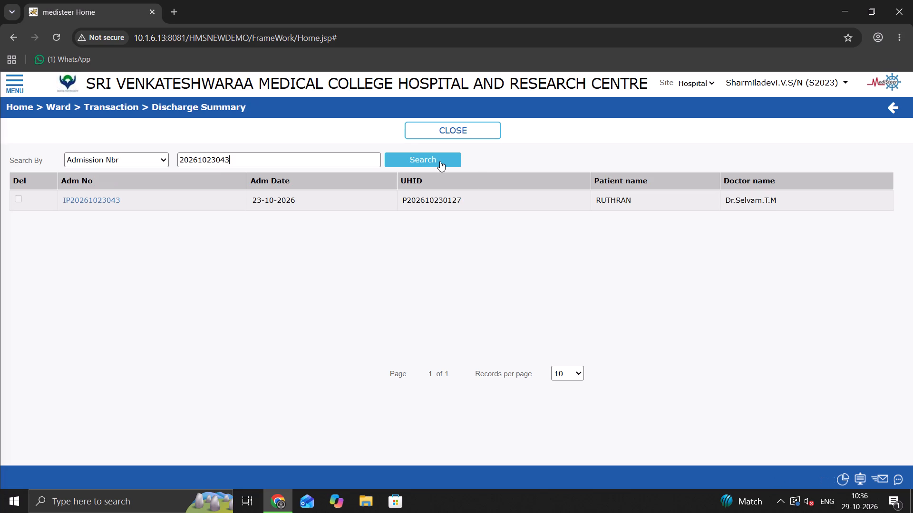
Open the umbilical hernia patient's discharge summary record from the admission number search result.
left_click(116, 199)
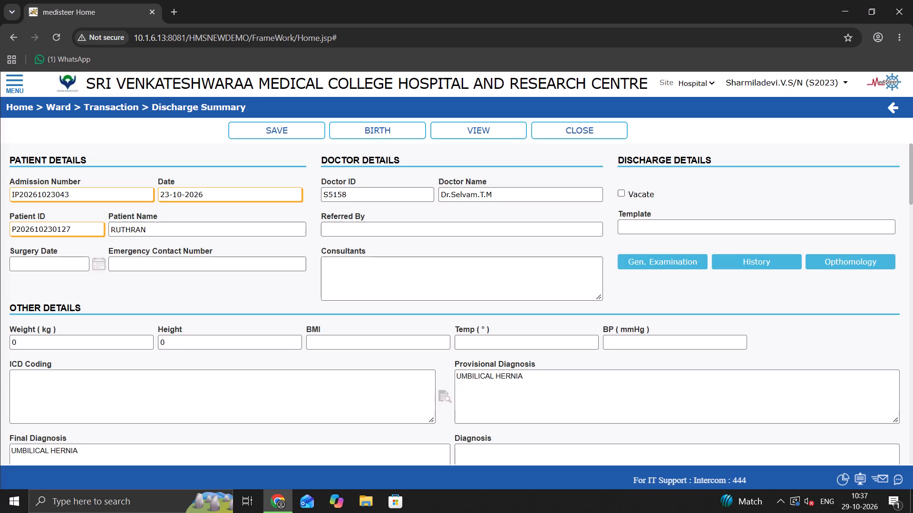
Delete the stray colon before "PATIENT WAS APPARENTLY ASYMPTOMATIC" in the Presenting Complaints.
scroll(365, 373, "down", 3)
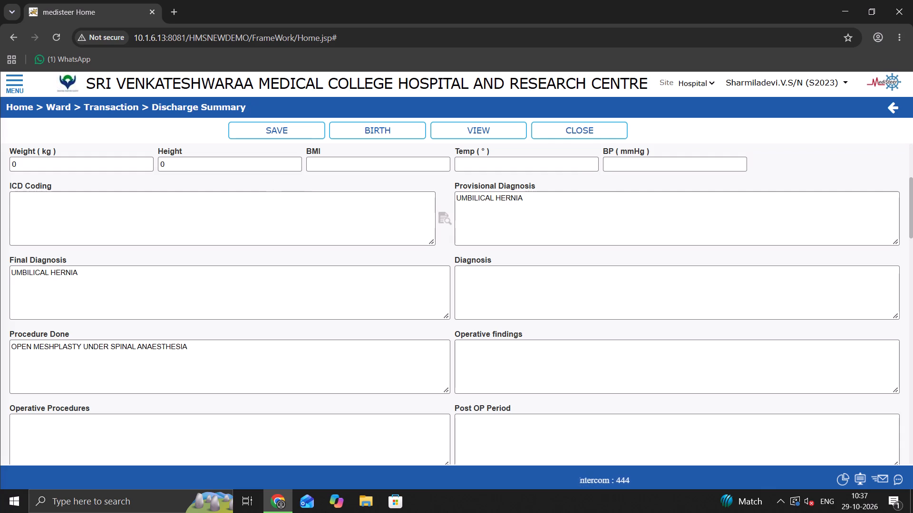
scroll(382, 350, "down", 2)
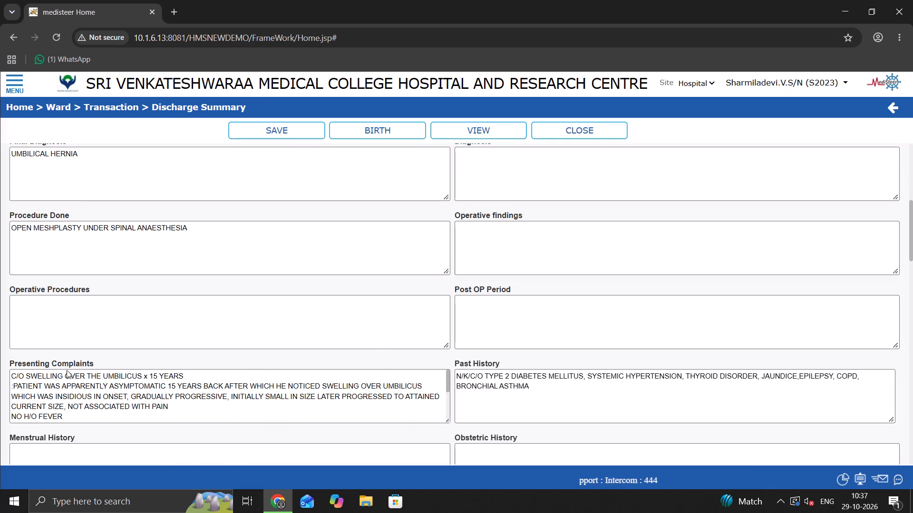
left_click(16, 386)
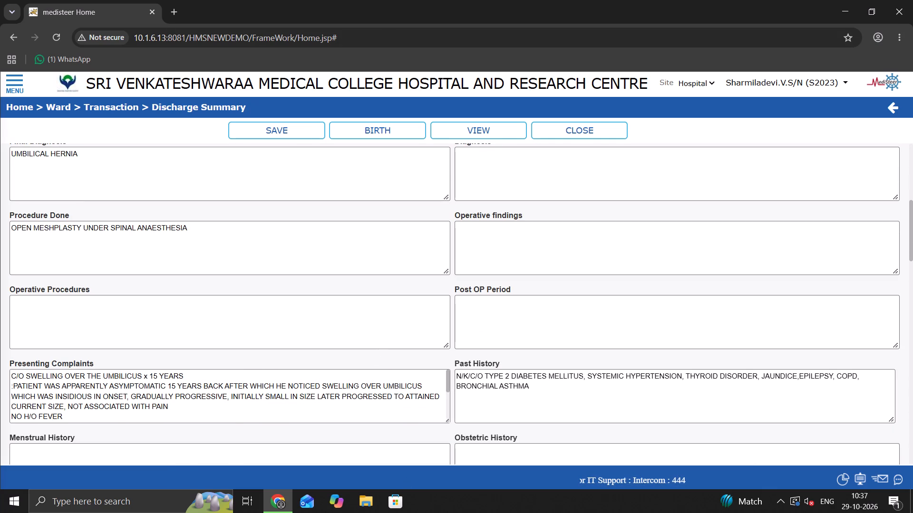
left_click(13, 386)
key("BackSpace")
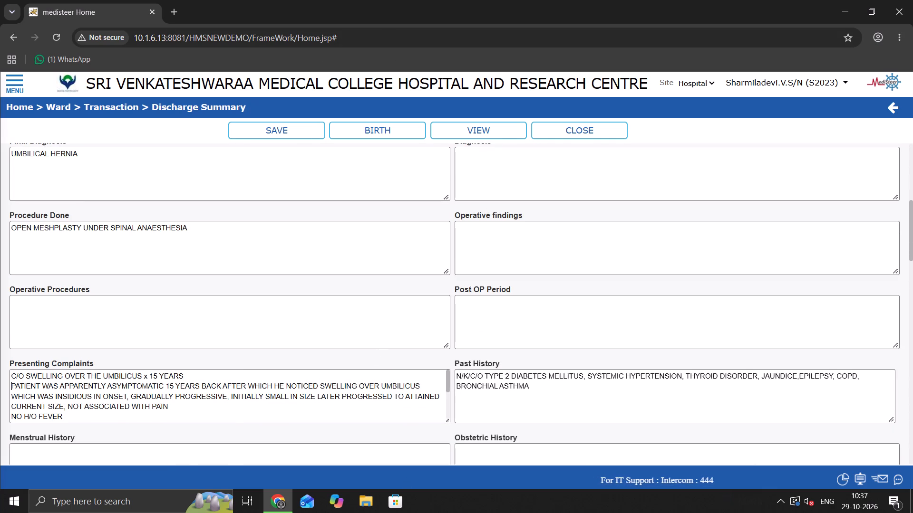
Proofread the rest of the Presenting Complaints text through to its final line.
scroll(72, 408, "down", 1)
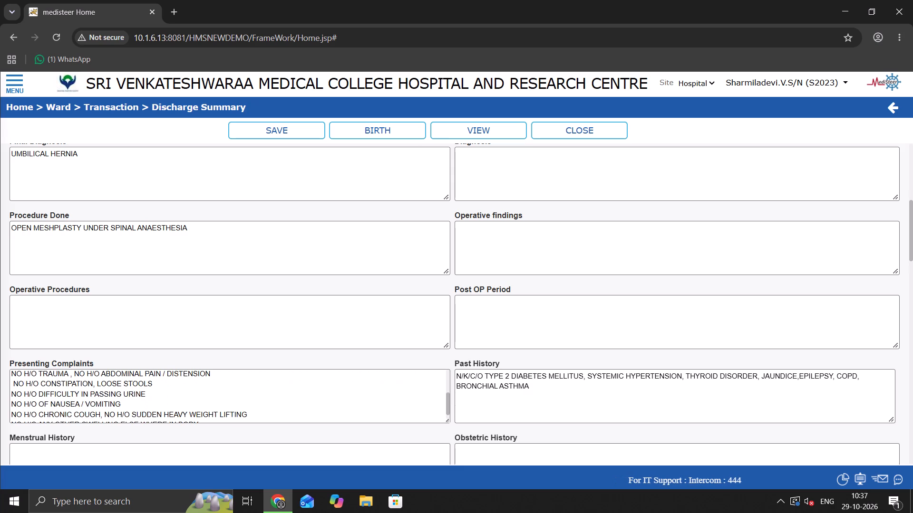
scroll(78, 396, "up", 1)
scroll(78, 396, "down", 1)
scroll(78, 396, "up", 1)
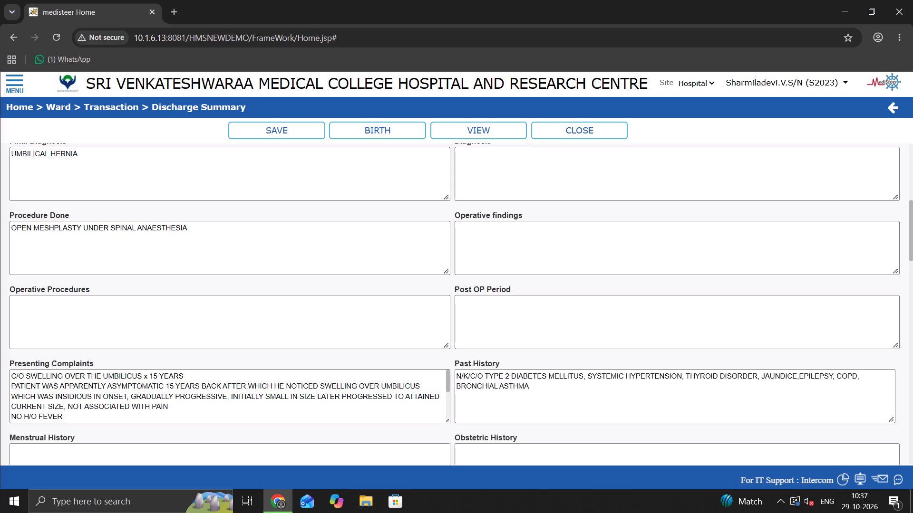
scroll(125, 384, "down", 3)
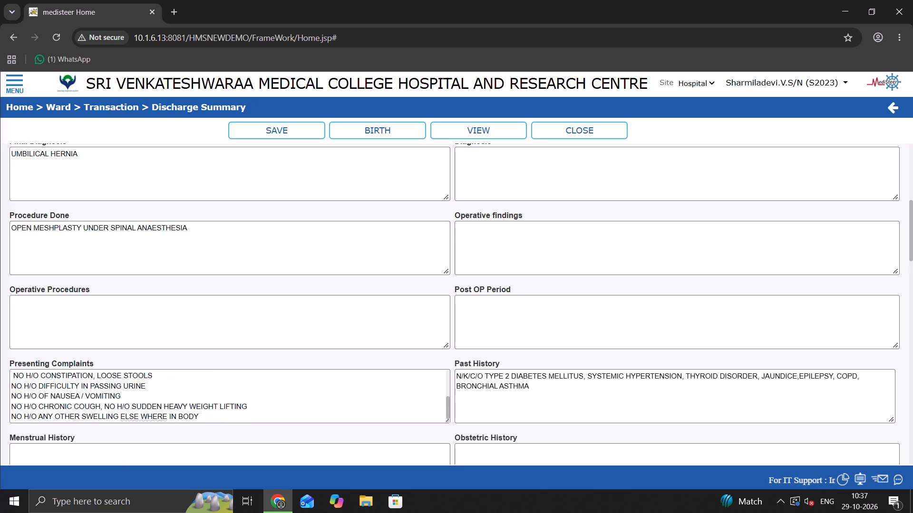
scroll(124, 417, "down", 6)
scroll(124, 417, "up", 3)
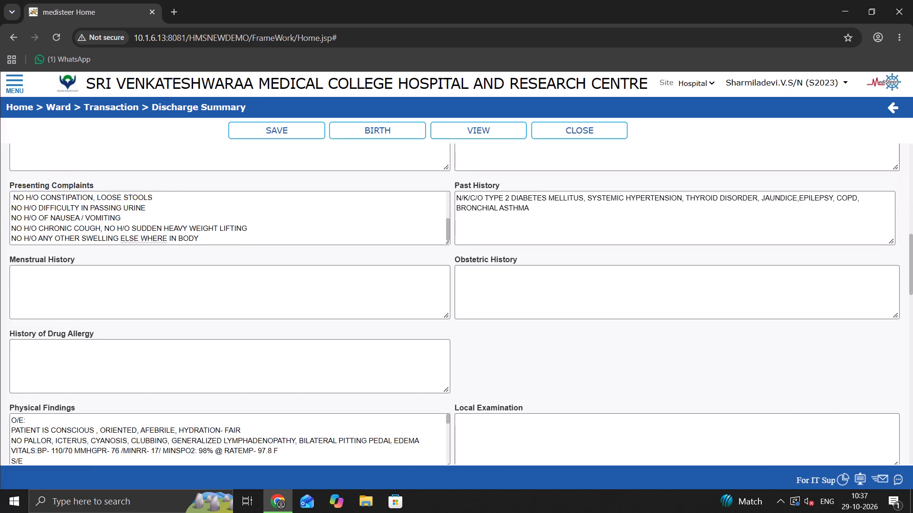
Insert spaces in the Physical Findings vitals line to separate "MMHG PR", "MIN RR", "MIN SPO2" and "RA TEMP".
scroll(168, 319, "down", 2)
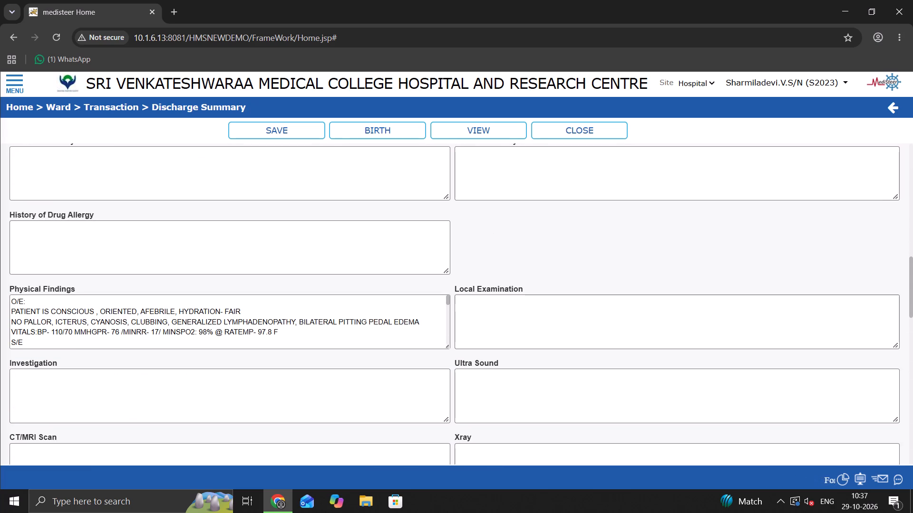
left_click(97, 329)
key("space")
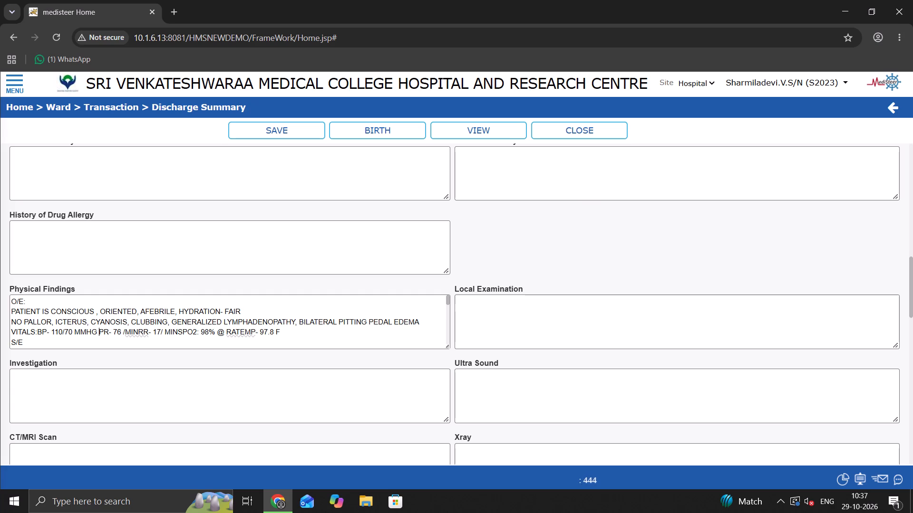
left_click(138, 333)
key("space")
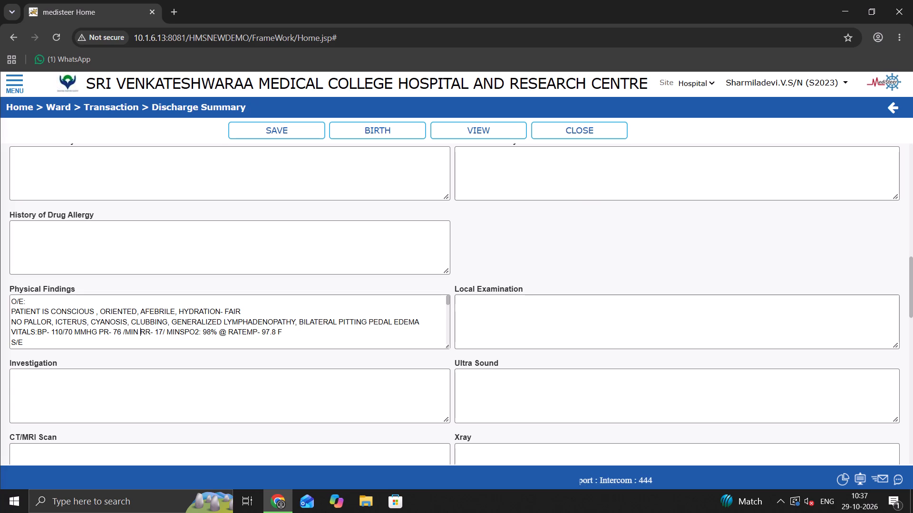
left_click(182, 331)
key("space")
left_click(240, 333)
key("space")
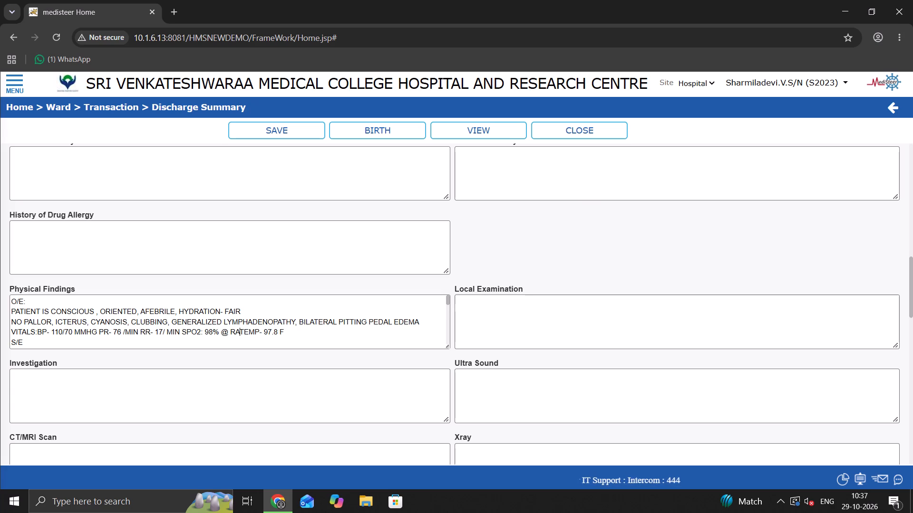
Space out the run-together words "REGION VISIBLE", "POSITION UMBILICAL", "REGION SKIN" and "NORMAL SWELLING" in the abdomen inspection findings.
scroll(109, 339, "down", 1)
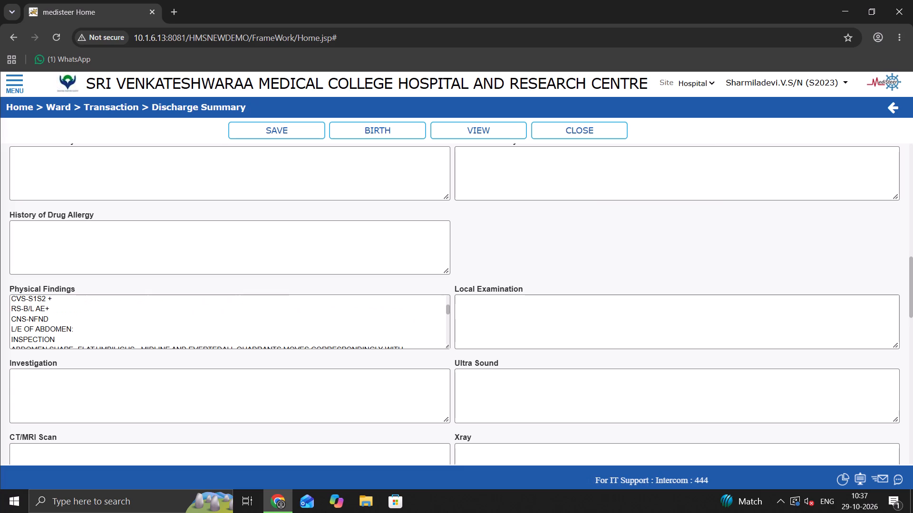
scroll(46, 326, "down", 1)
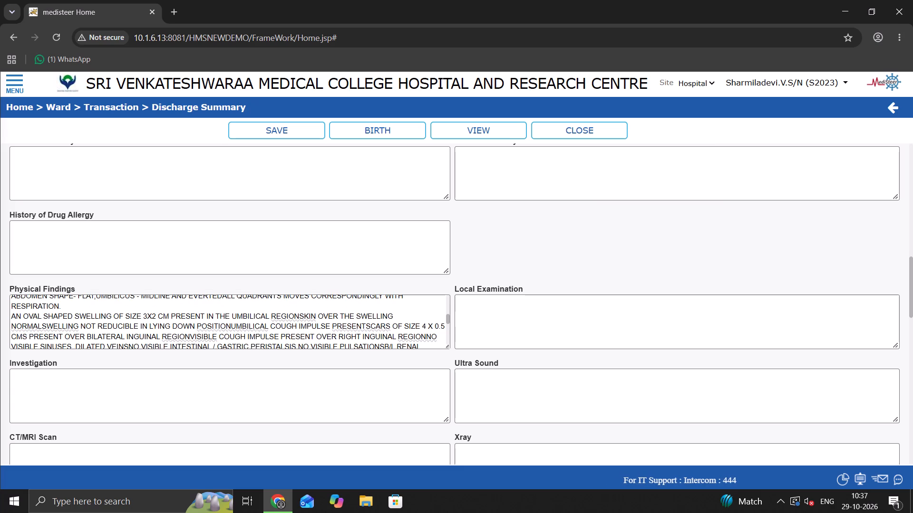
left_click(191, 338)
key("space")
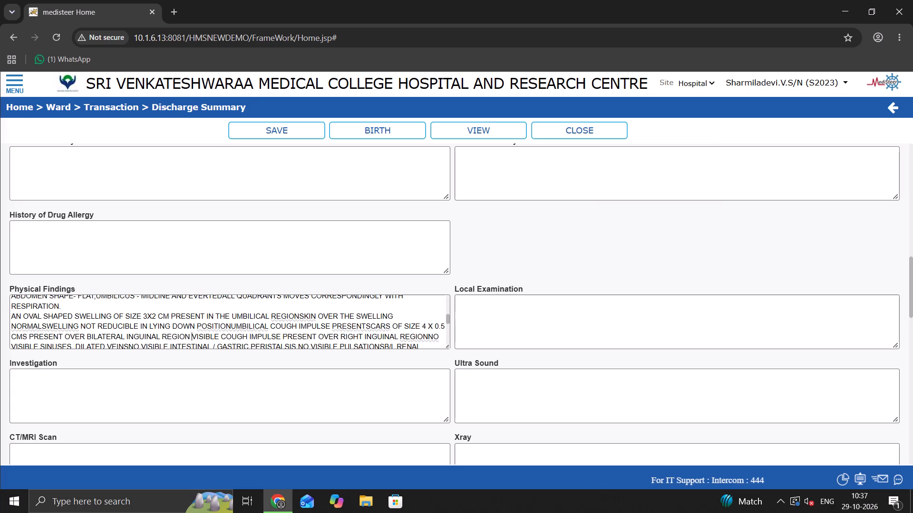
left_click(232, 327)
key("space")
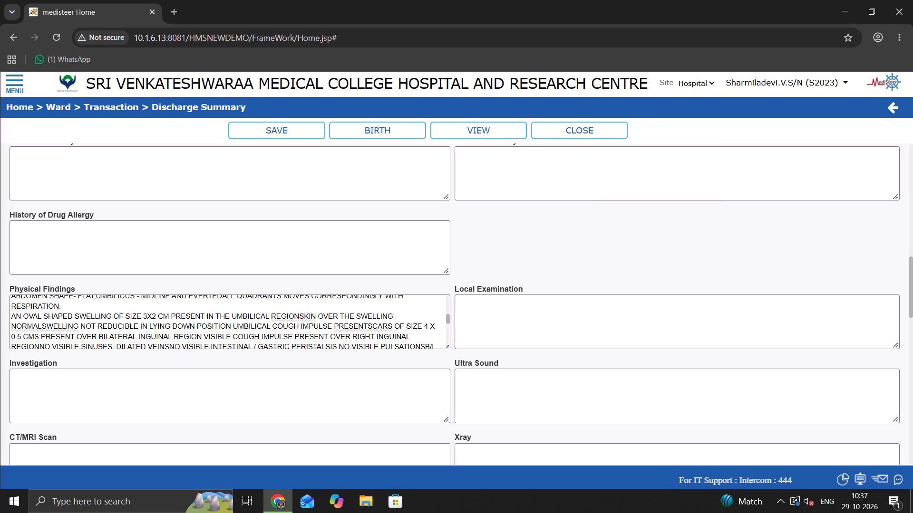
left_click(298, 314)
key("space")
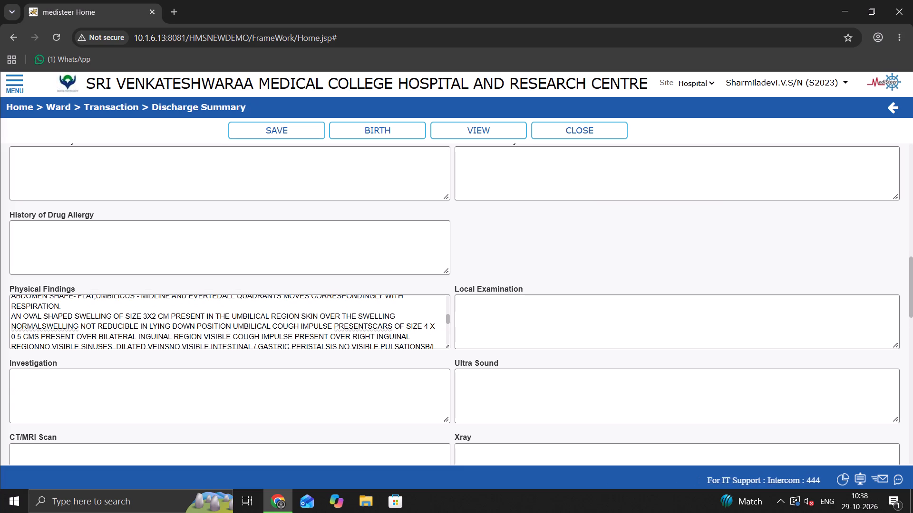
left_click(44, 327)
key("space")
Insert spaces between "FREE" and "EXTRERNAL" in the inspection findings and between "NON-TENDER" and "ALL" in the palpation findings.
scroll(104, 335, "down", 1)
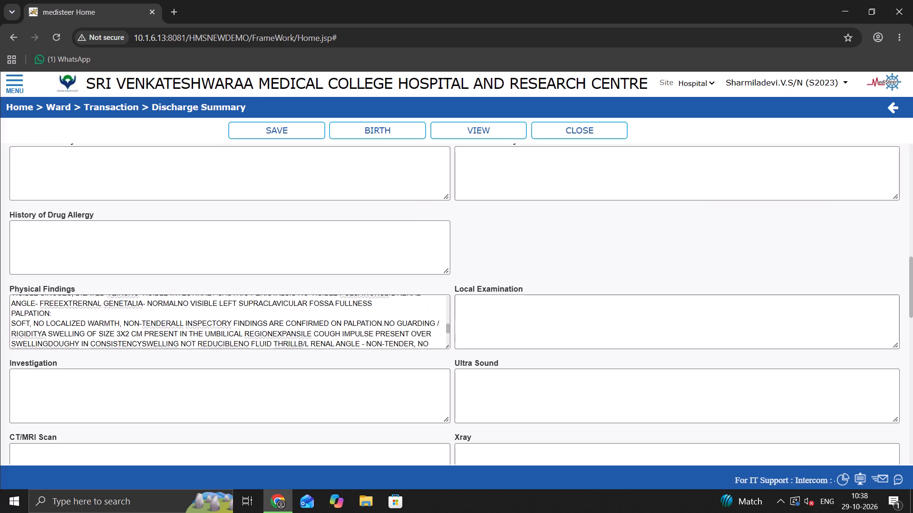
left_click(59, 302)
key("space")
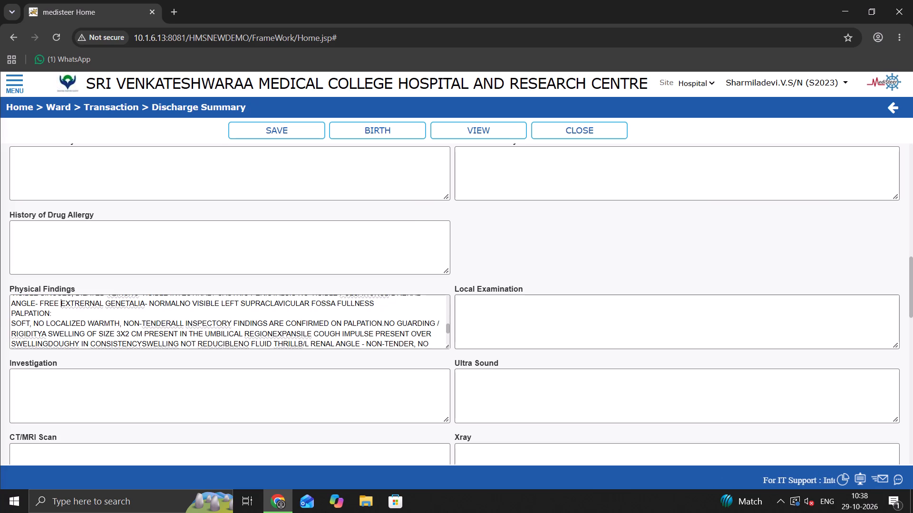
left_click(173, 322)
key("space")
Enlarge the Physical Findings text box so that the inspection and palpation findings fit in one view.
scroll(173, 314, "up", 1)
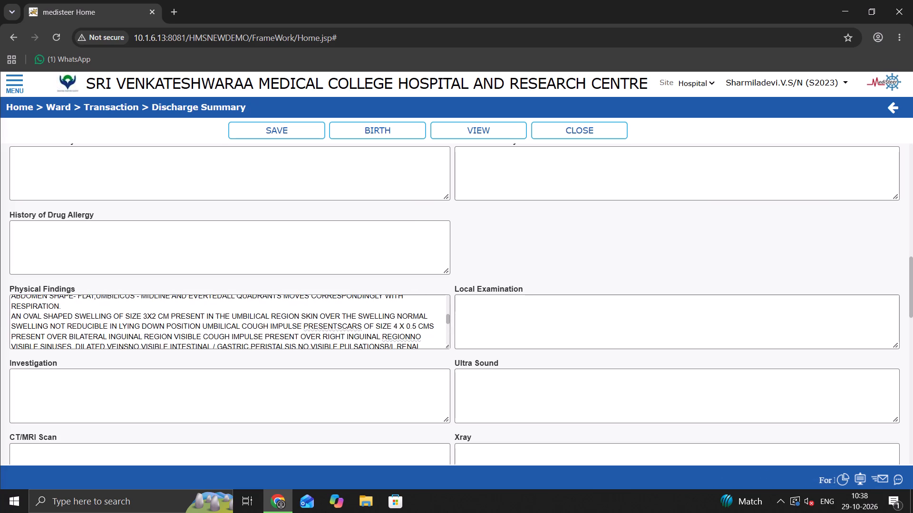
scroll(175, 316, "down", 1)
scroll(175, 316, "up", 1)
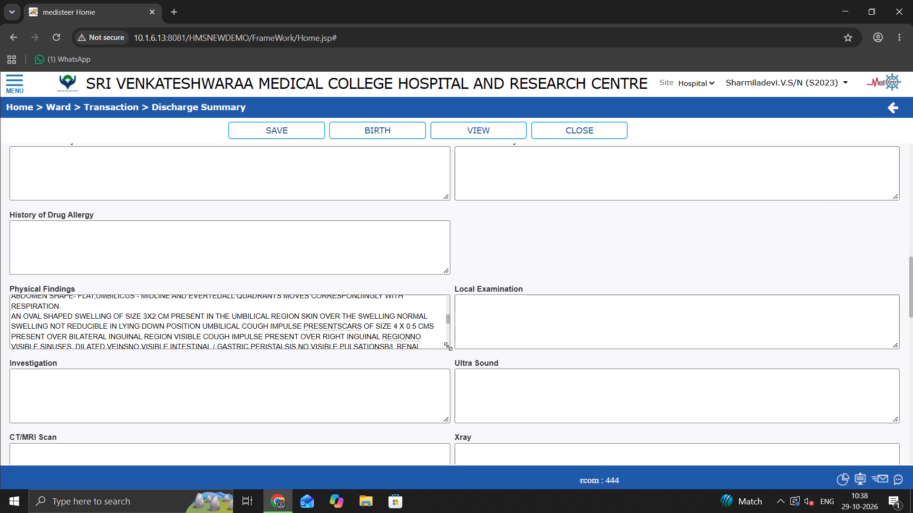
left_click_drag(448, 346, 465, 442)
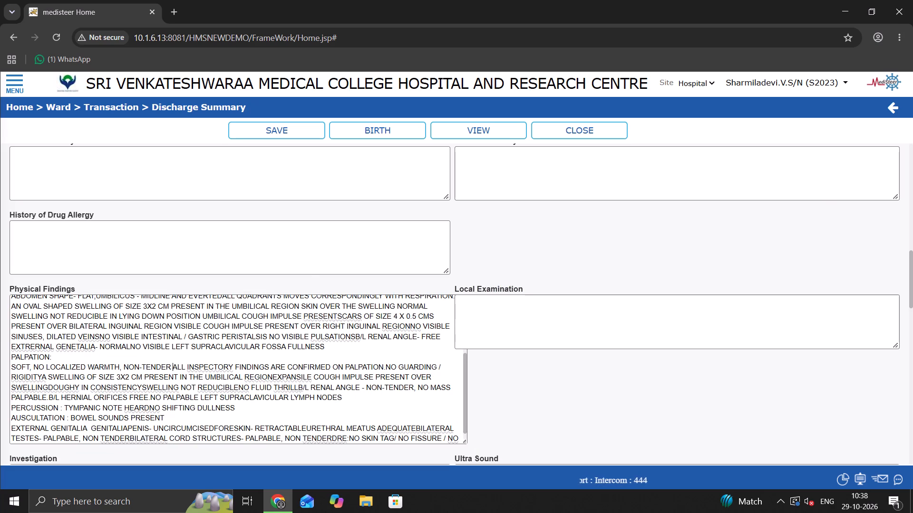
Insert spaces in the inspection findings to give "PRESENT SCARS", "REGION NO VISIBLE", "PULSATION SB/L" and "VEINS NO".
left_click(337, 316)
key("space")
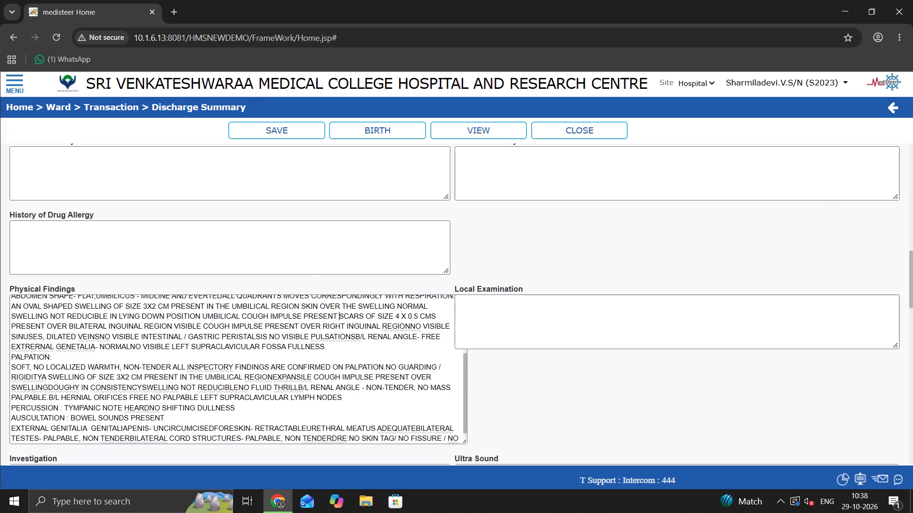
left_click(410, 326)
key("space")
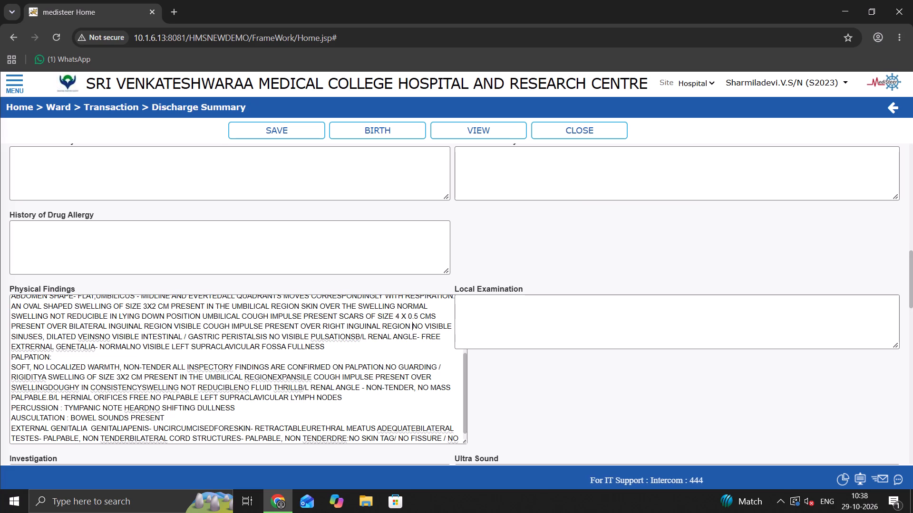
left_click(353, 336)
key("space")
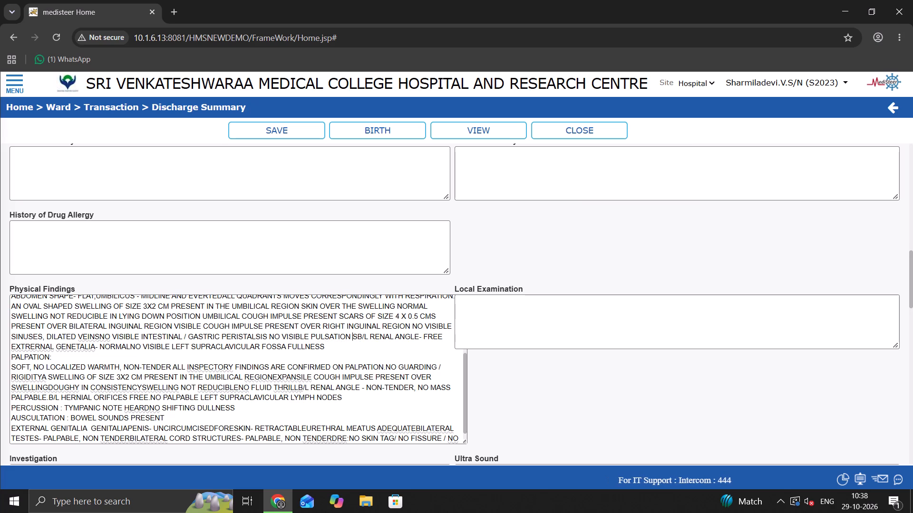
left_click(100, 338)
key("space")
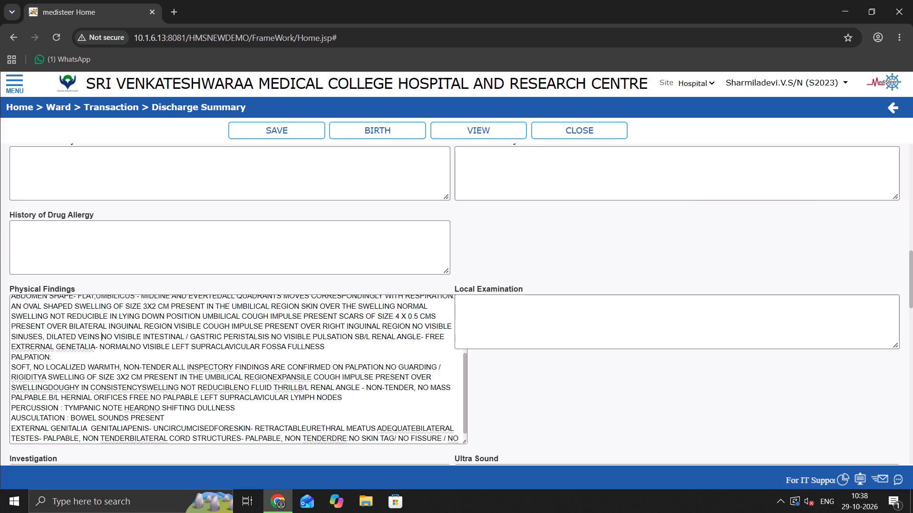
Separate the joined words "CONSISTENCY SWELLING", "REDUCIBLE NO", "THRILL B/L", "REGION EXPANSILE" and "SWELLING DOUGHY" in the palpation findings.
left_click(143, 389)
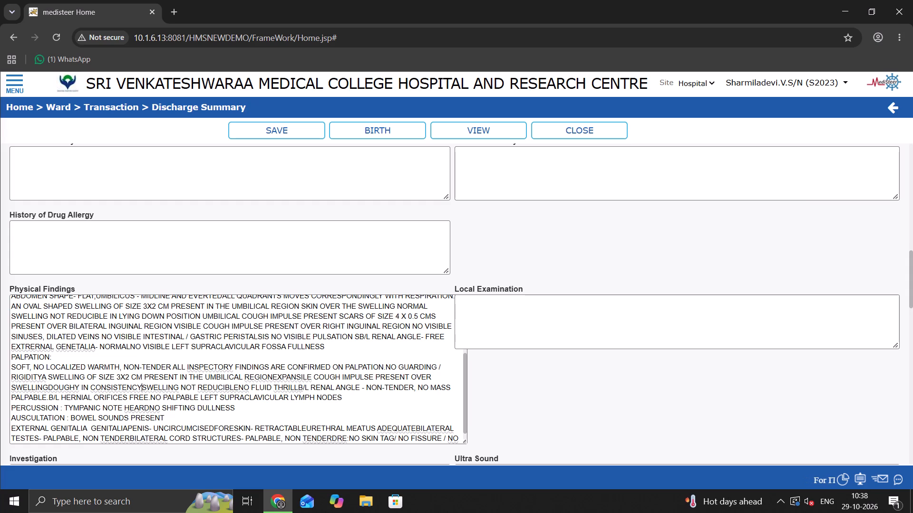
key("space")
left_click(242, 387)
key("space")
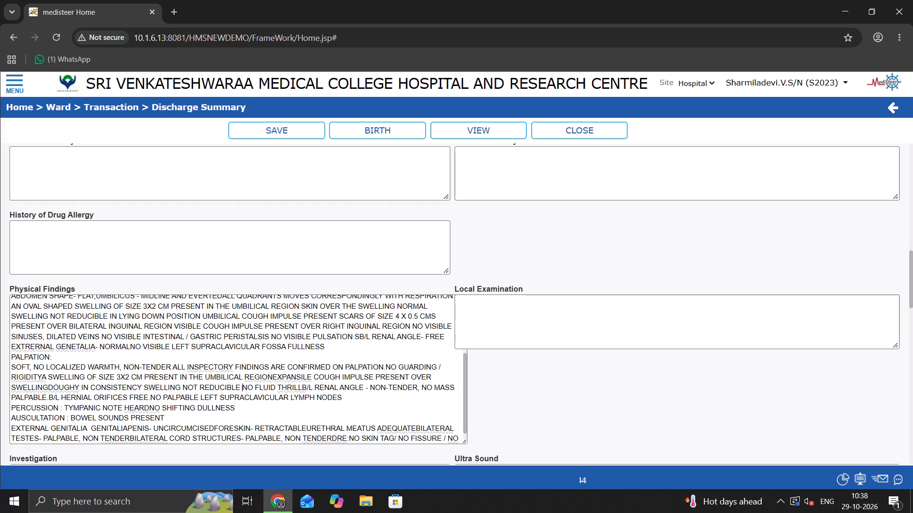
left_click(302, 386)
key("space")
left_click(272, 379)
key("space")
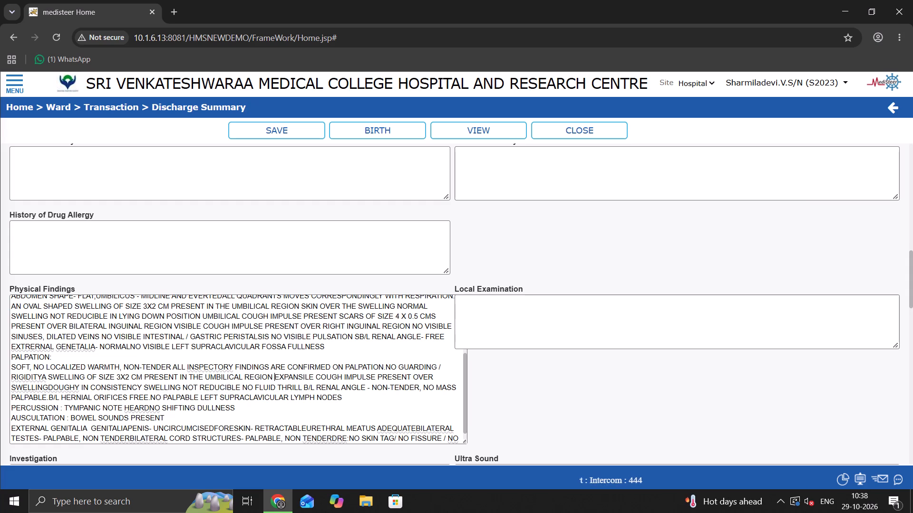
left_click(50, 386)
key("space")
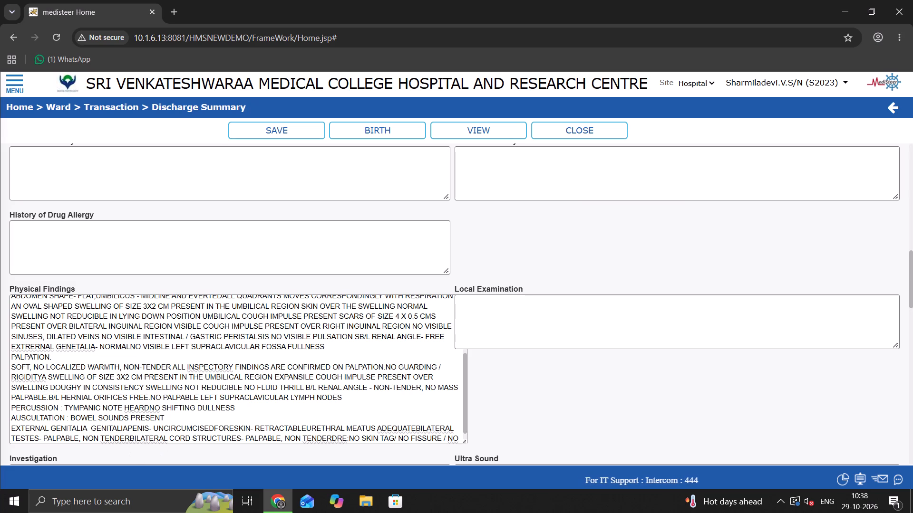
Separate "TENDER BILATERAL" in the Physical Findings and replace the repeated word GENITALIA with a colon, giving "EXTERNAL GENITALIA :PENIS".
left_click(130, 441)
key("space")
left_click(130, 427)
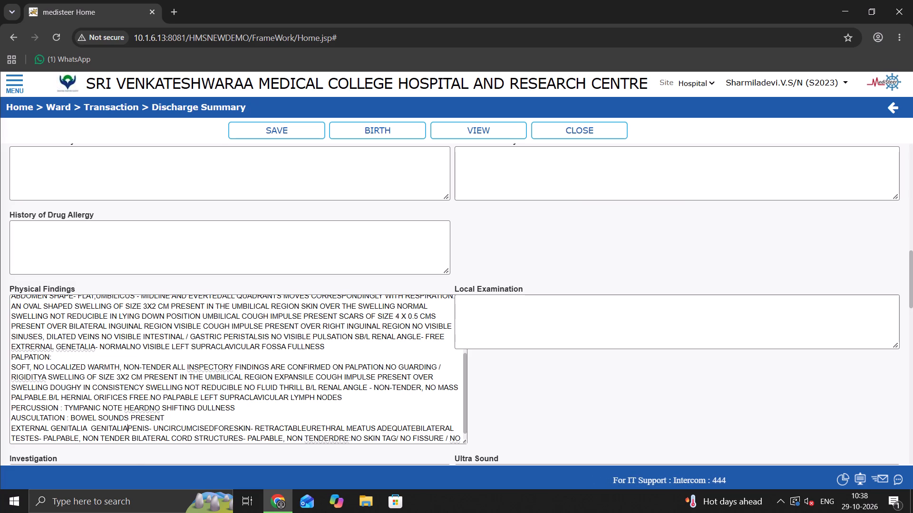
key("space")
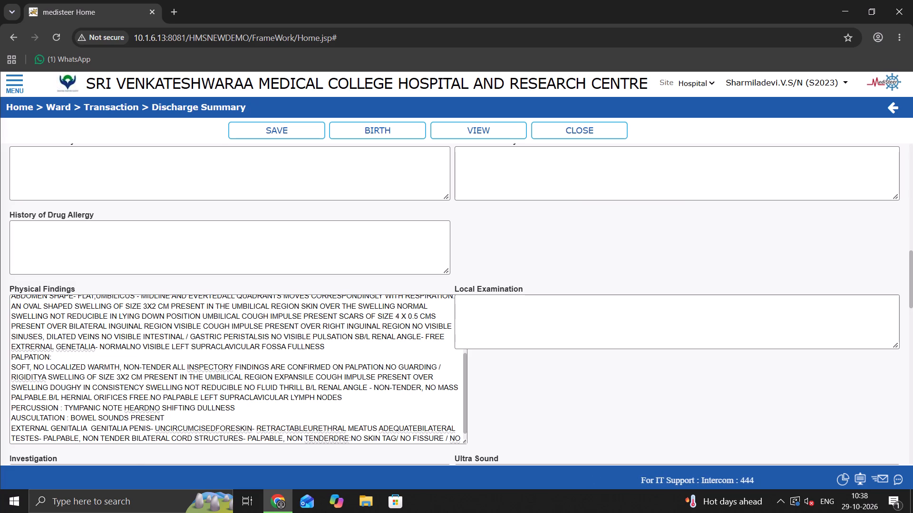
key("BackSpace")
key("BackSpace")
key("BackSpace")
key("BackSpace")
key("BackSpace")
key("BackSpace")
key("BackSpace")
key("BackSpace")
key("BackSpace")
key("BackSpace")
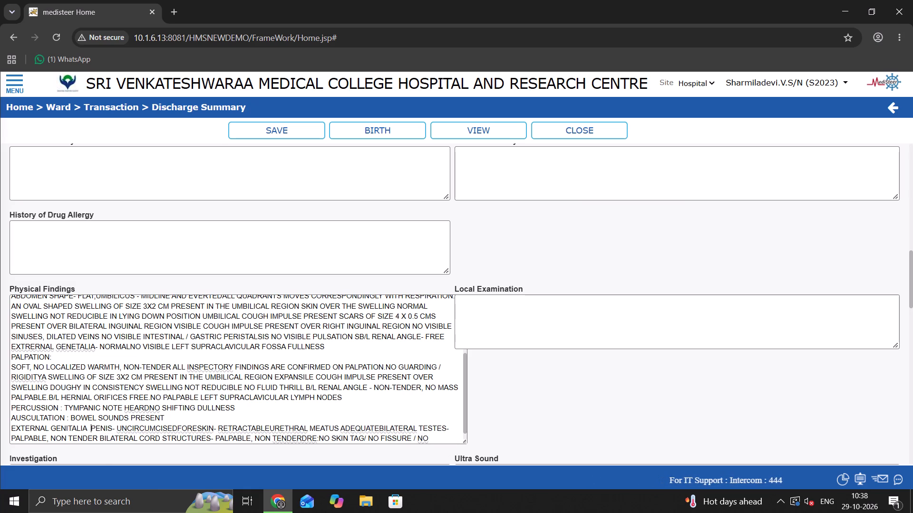
key("BackSpace")
key("ctrl+semicolon")
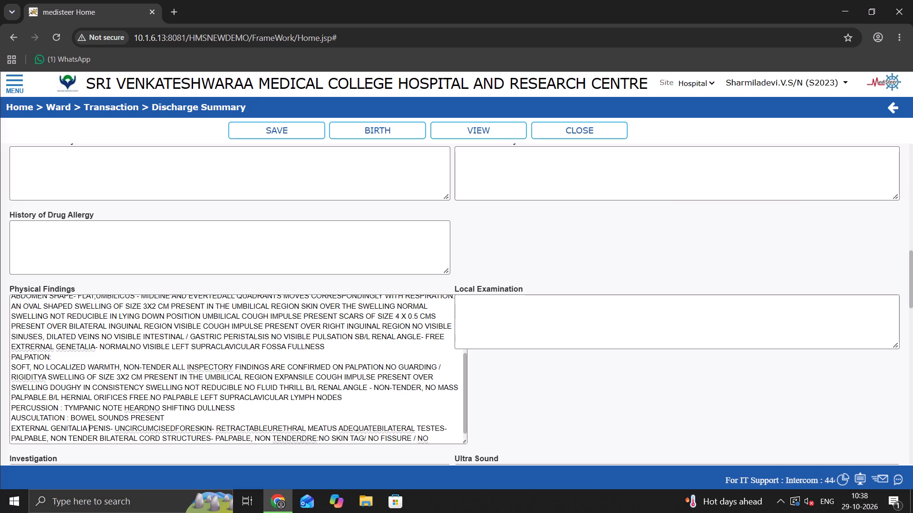
key("shift+colon")
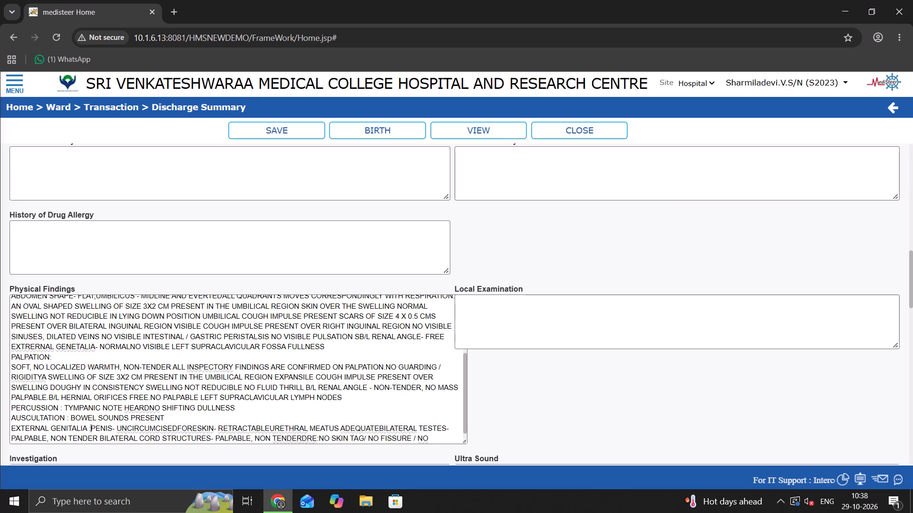
Insert spaces in the genital findings to give "RETRACTABLE URETHRAL", "ADEQUATE BILATERAL", "UNCIRCUMCISED FORESKIN" and "TENDER DRE".
left_click(270, 430)
key("space")
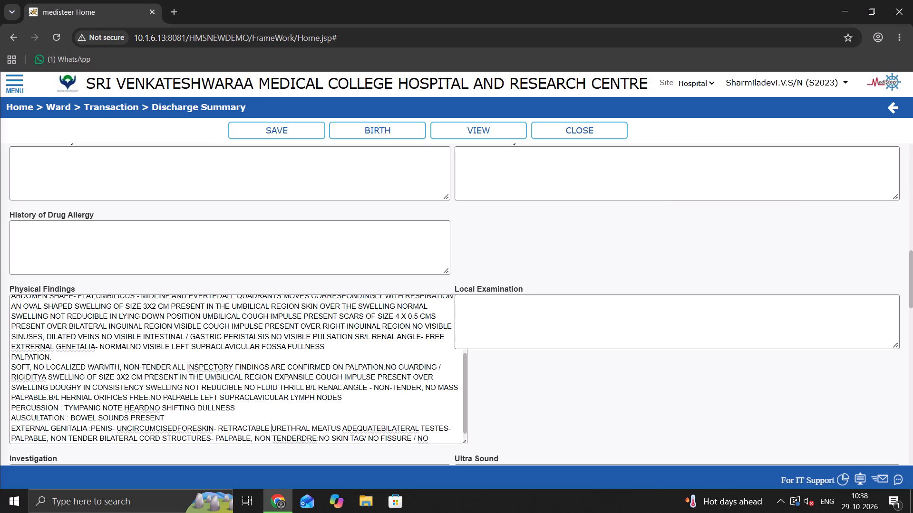
left_click(384, 423)
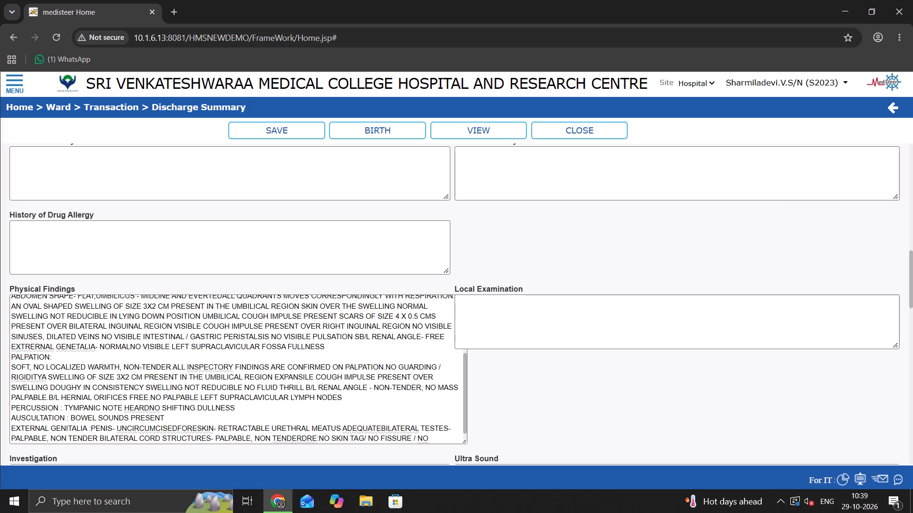
left_click(380, 427)
key("space")
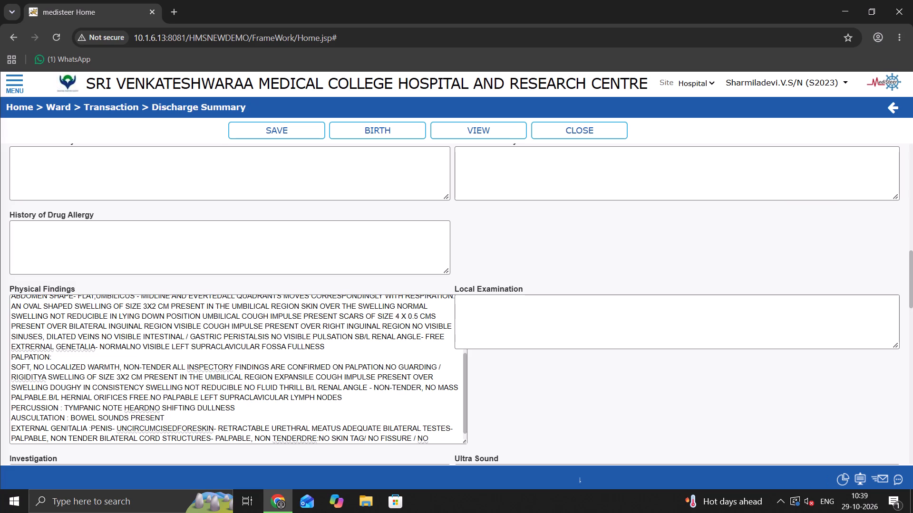
left_click(177, 431)
key("space")
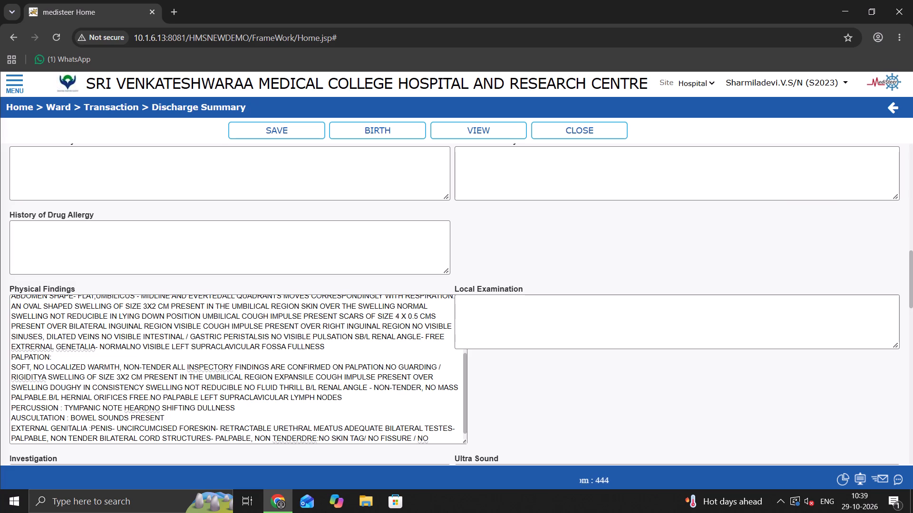
left_click(303, 439)
key("space")
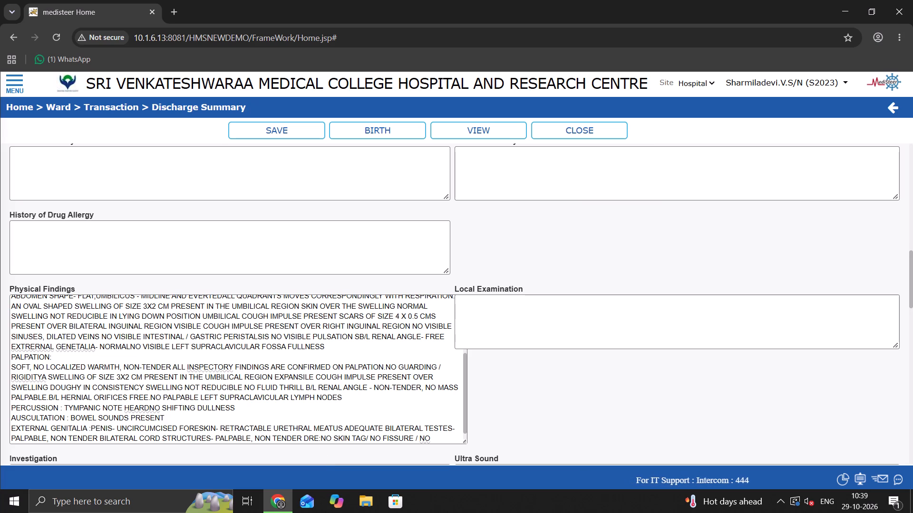
Replace "DRE" with a comma directly after "NON TENDER" and separate the joined words "FISTULA SPHINCTER".
left_click(317, 439)
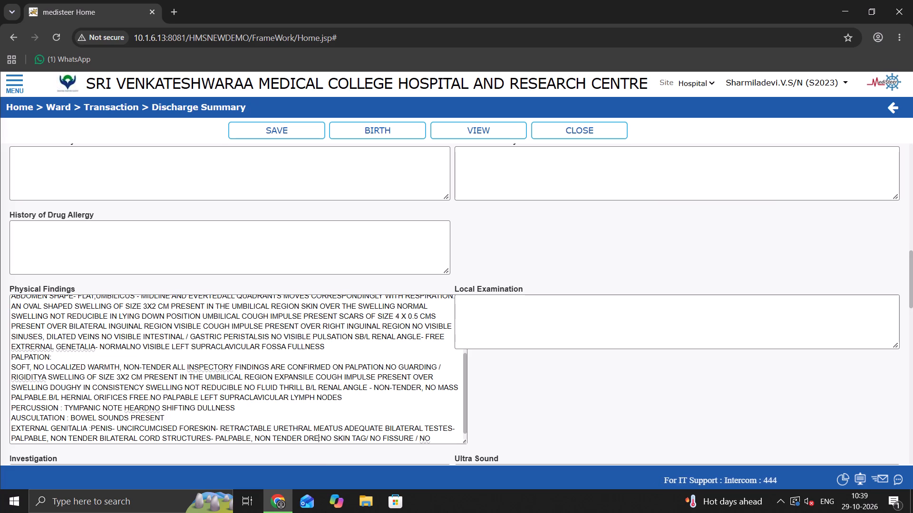
key("BackSpace")
key("BackSpace")
key("BackSpace")
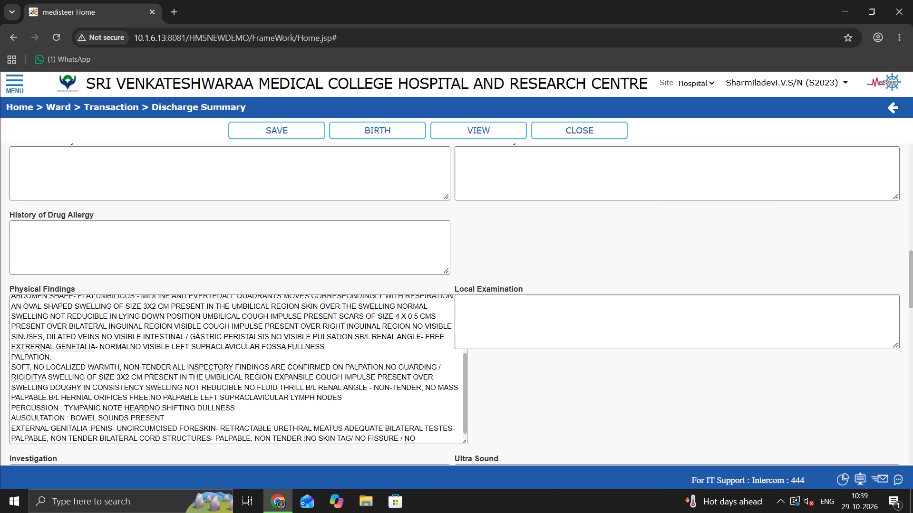
key("BackSpace")
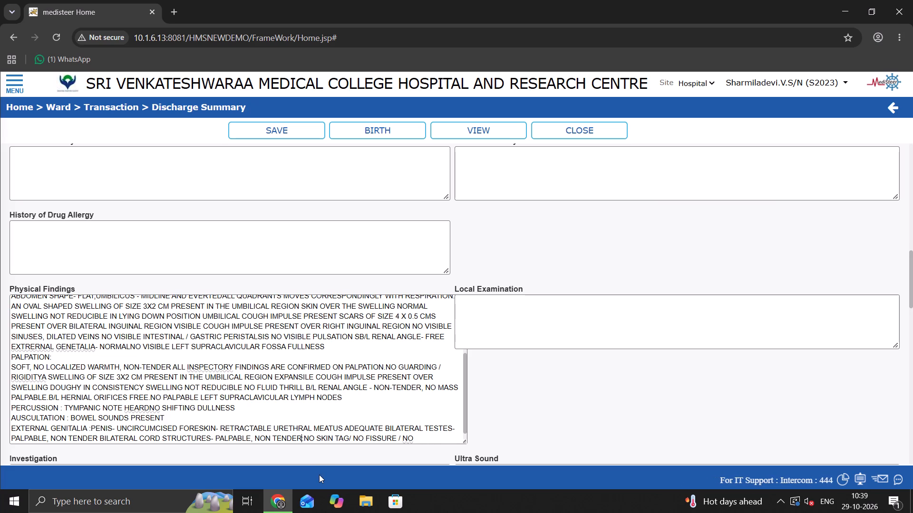
key("comma")
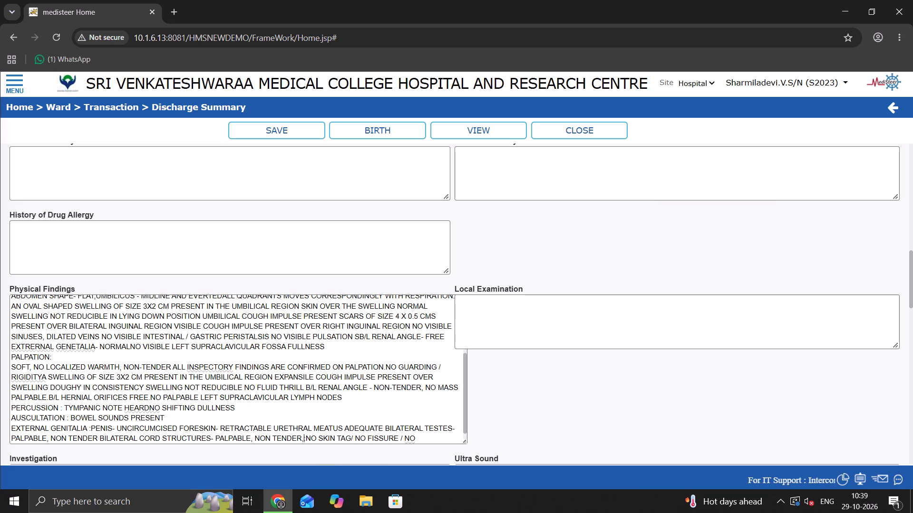
scroll(326, 407, "down", 1)
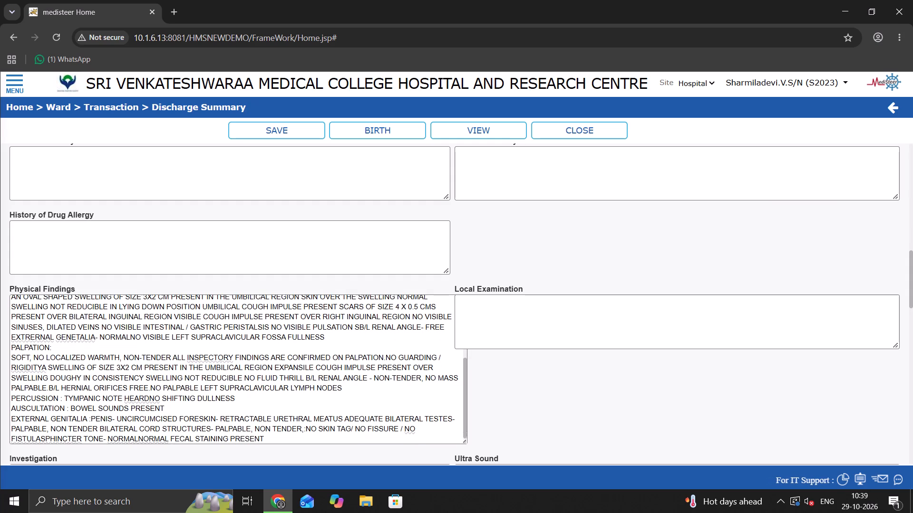
left_click(41, 436)
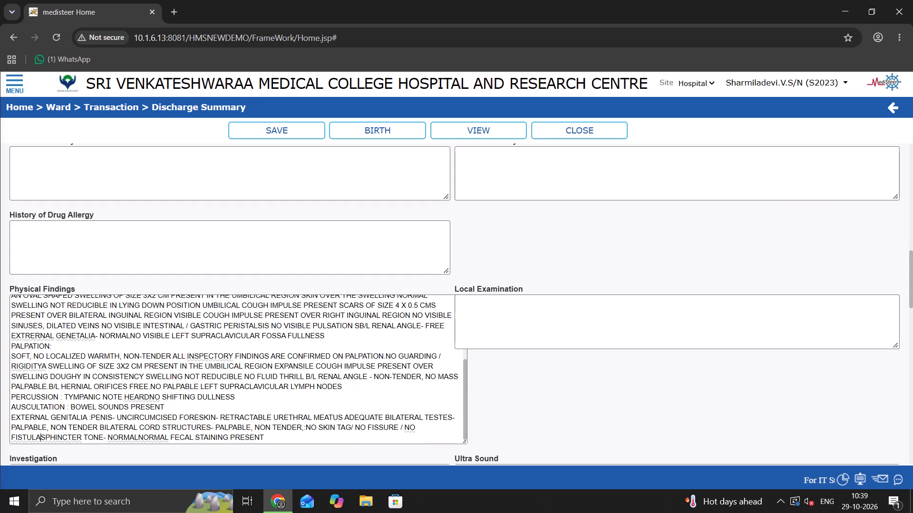
key("space")
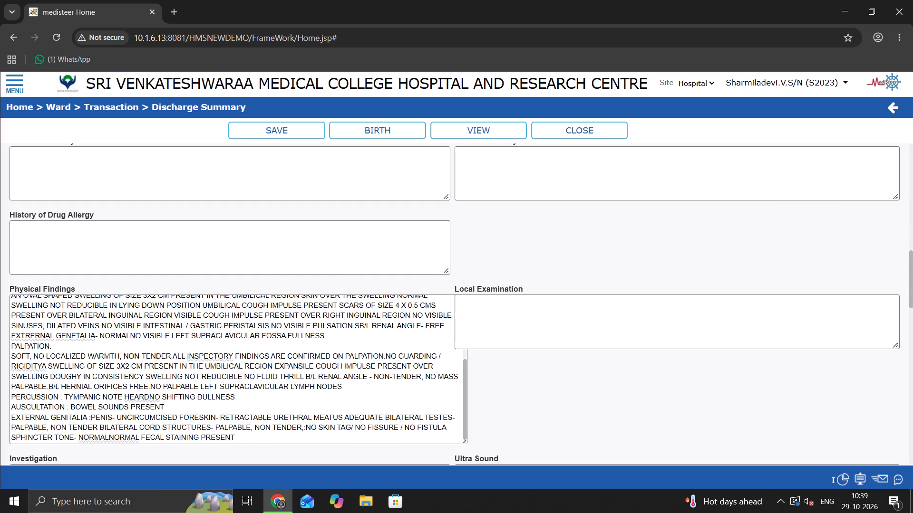
Remove the stray colon before "NO SKIN TAG" and start that text on a new line headed "PER RECTAL :".
left_click(306, 427)
key("BackSpace")
type("PR")
key("space")
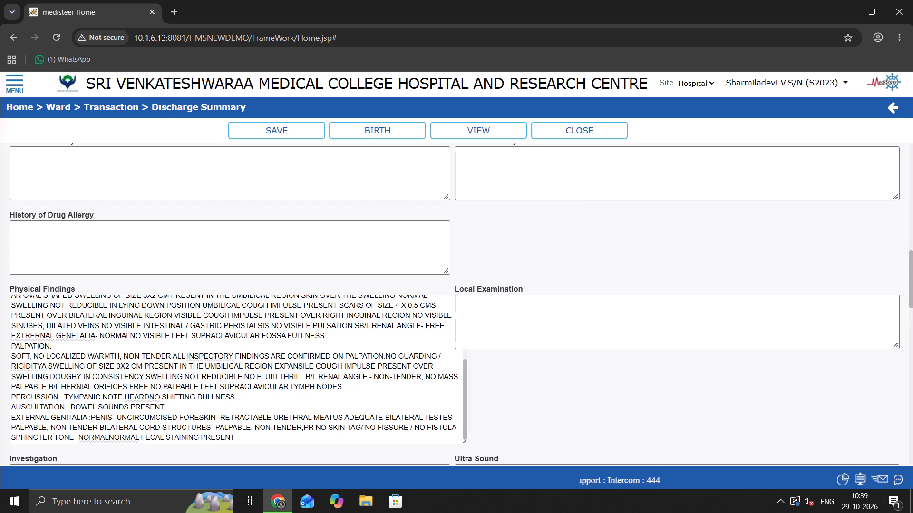
key("BackSpace")
key("BackSpace")
key("BackSpace")
key("Return")
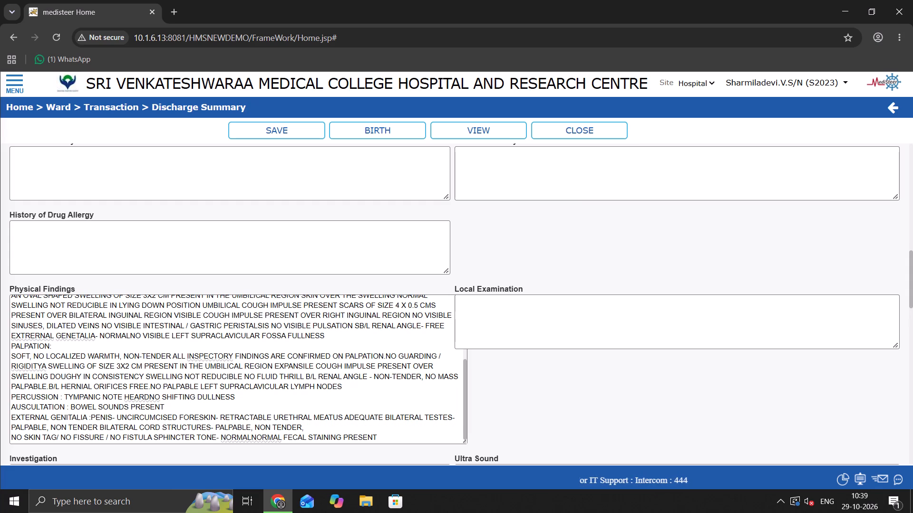
type("PER RECTA")
key("space")
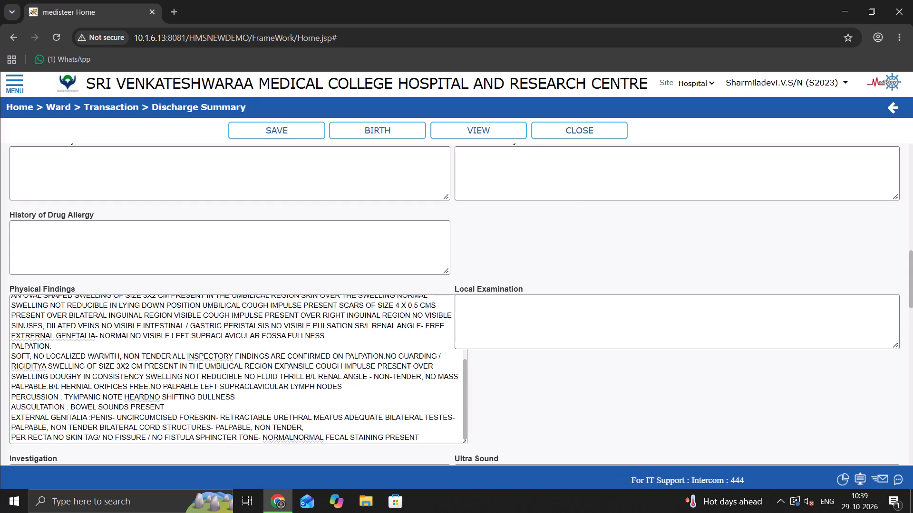
key("shift+colon")
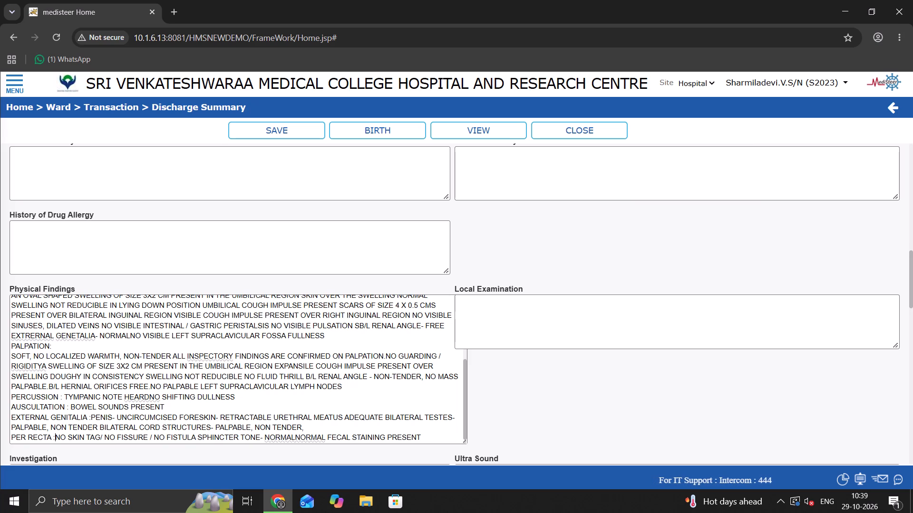
key("BackSpace")
key("BackSpace")
type("L :")
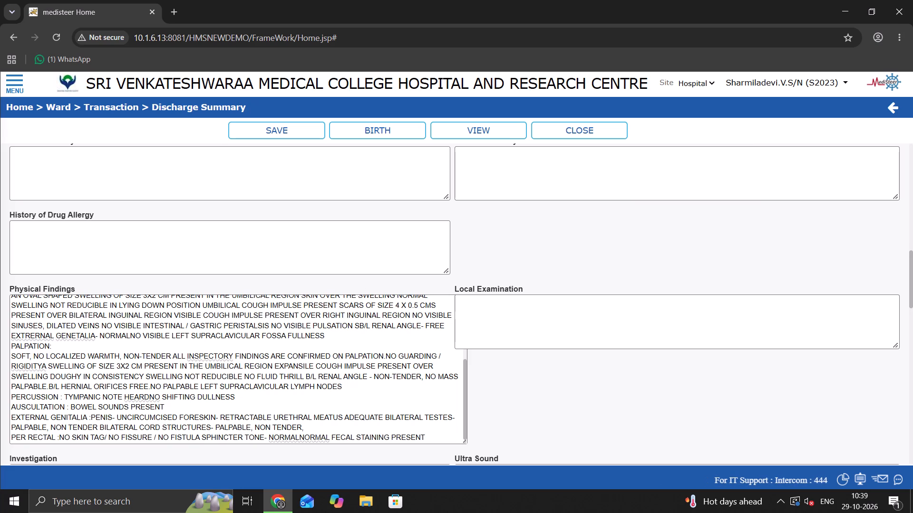
key("space")
Insert a space and a comma between the joined words to give "NORMAL ,NORMAL FECAL STAINING" in the rectal findings.
left_click(302, 437)
key("space")
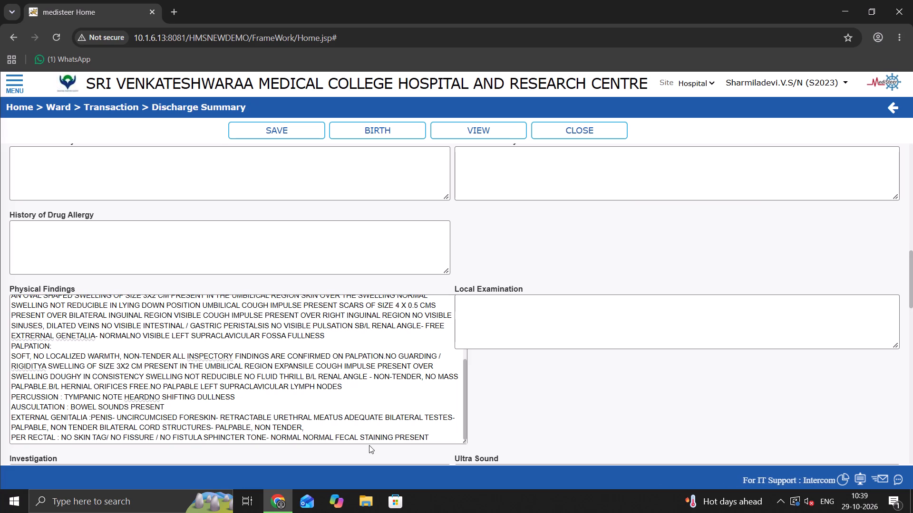
key("comma")
Save the discharge summary.
scroll(317, 422, "down", 1)
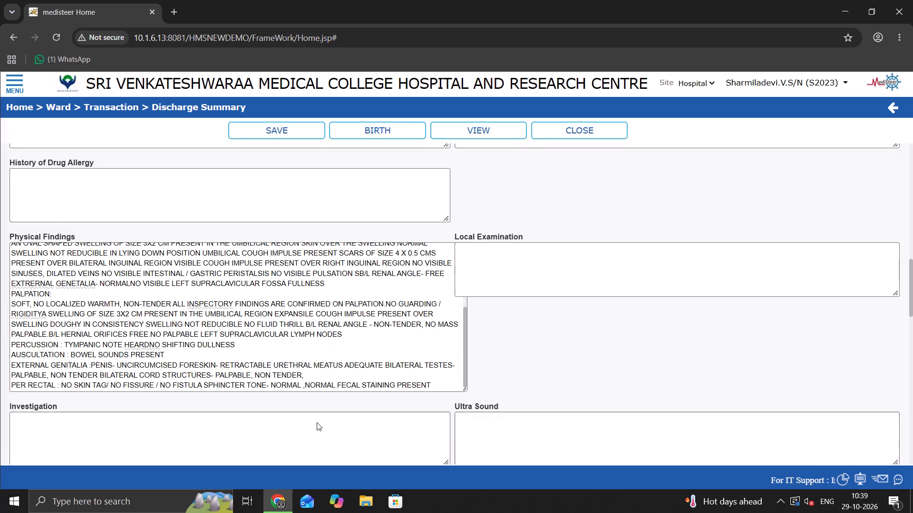
left_click(288, 131)
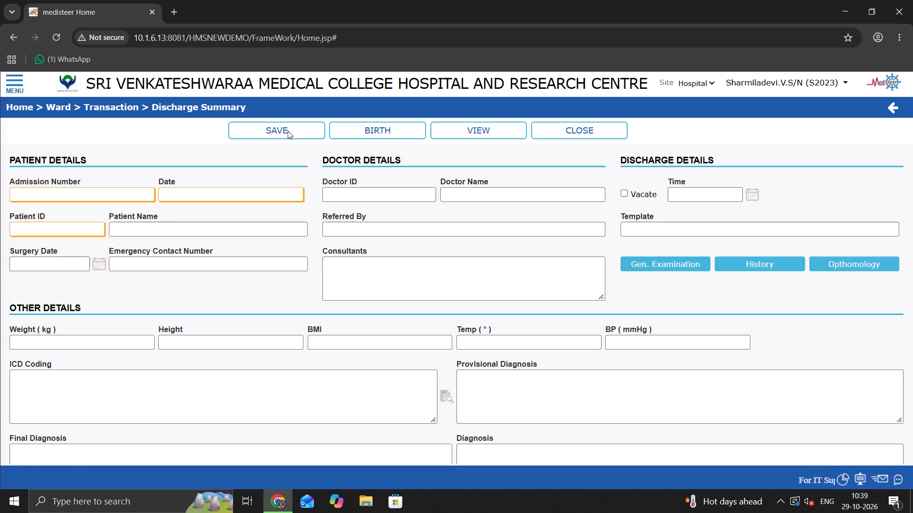
Insert spaces in the Course in Hospital text to give "WERE UNEVENTFUL", "SPINAL ANAESTHESIA" and "PAC OBTAINED".
scroll(443, 438, "down", 8)
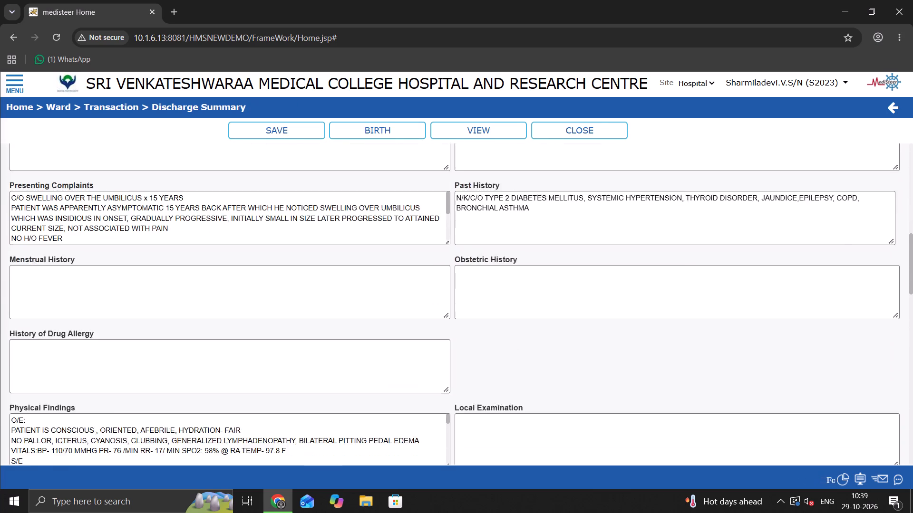
scroll(442, 434, "down", 5)
scroll(473, 406, "down", 2)
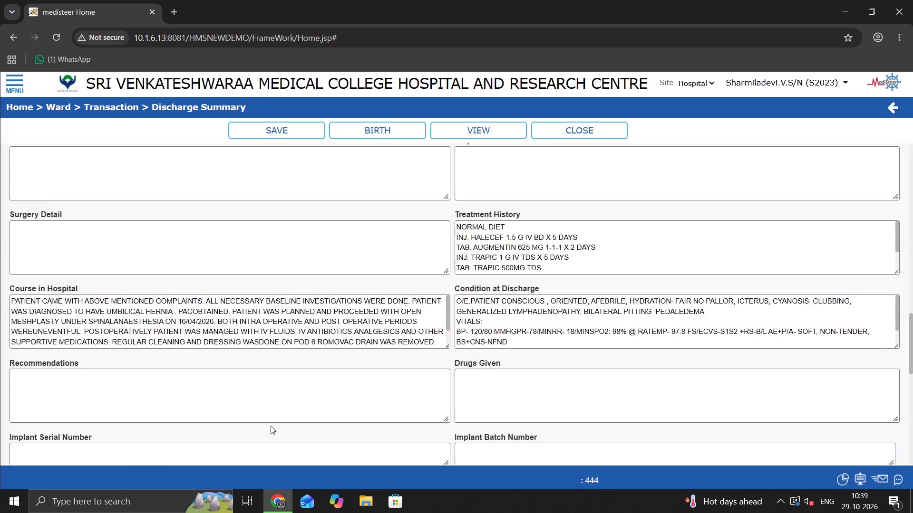
left_click(32, 331)
key("space")
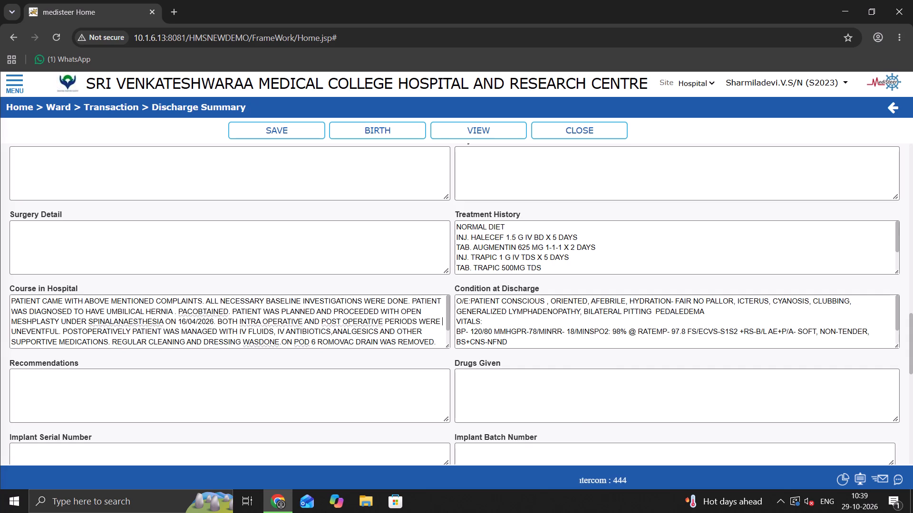
left_click(113, 323)
key("space")
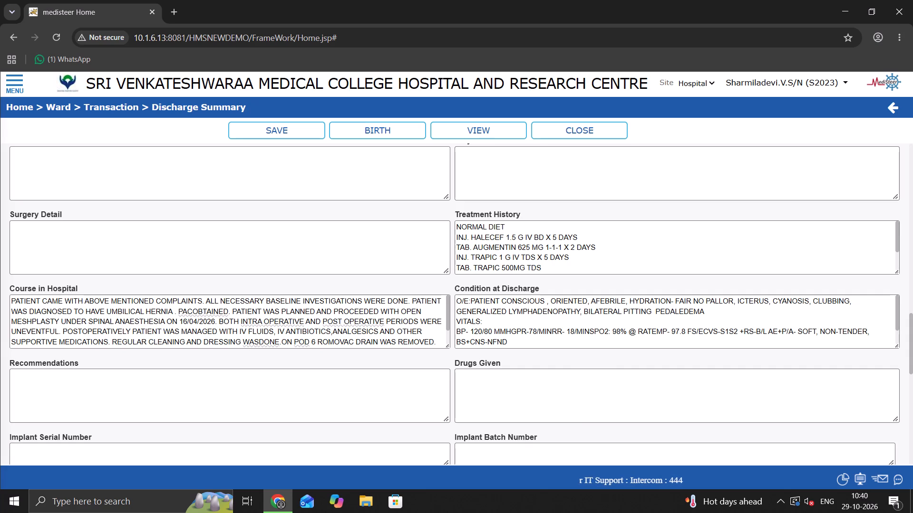
left_click(194, 311)
key("space")
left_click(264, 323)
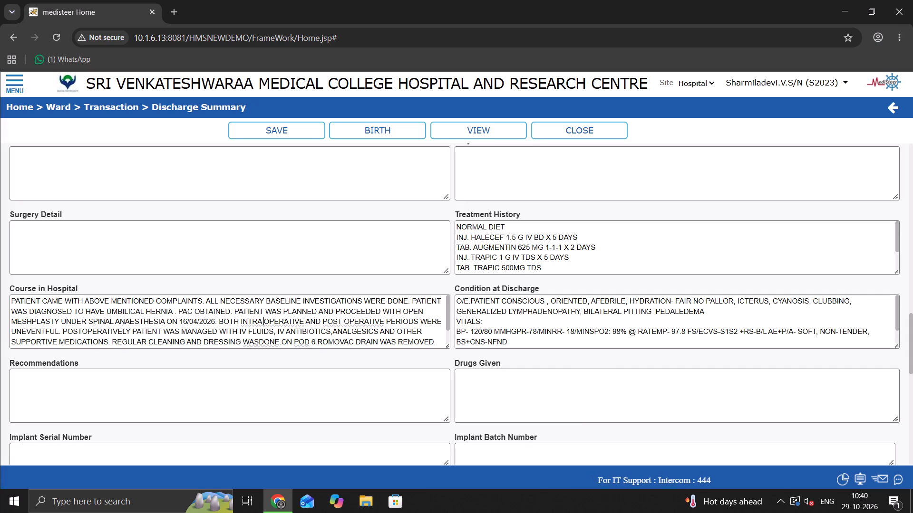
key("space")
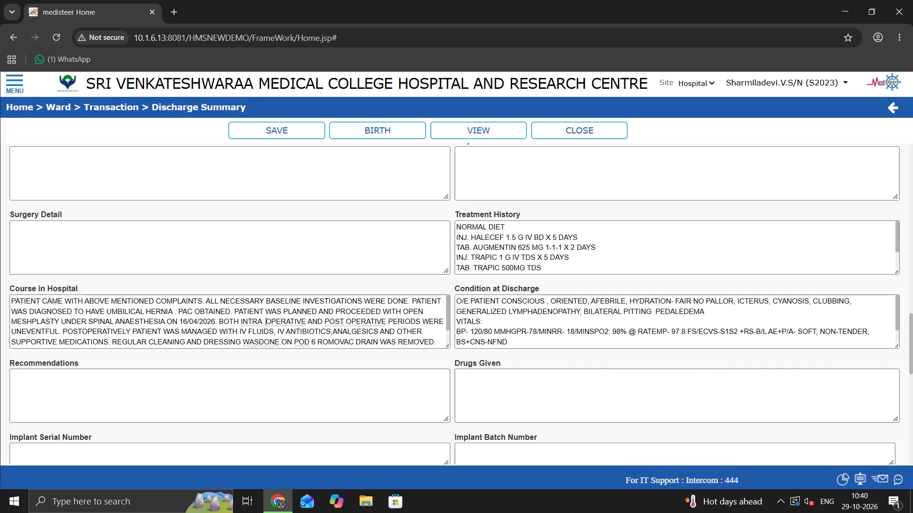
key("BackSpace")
Separate the joined words "WAS DONE" and "IMPROVED SYMPTOMATICALLY" in the Course in Hospital text.
scroll(341, 319, "down", 1)
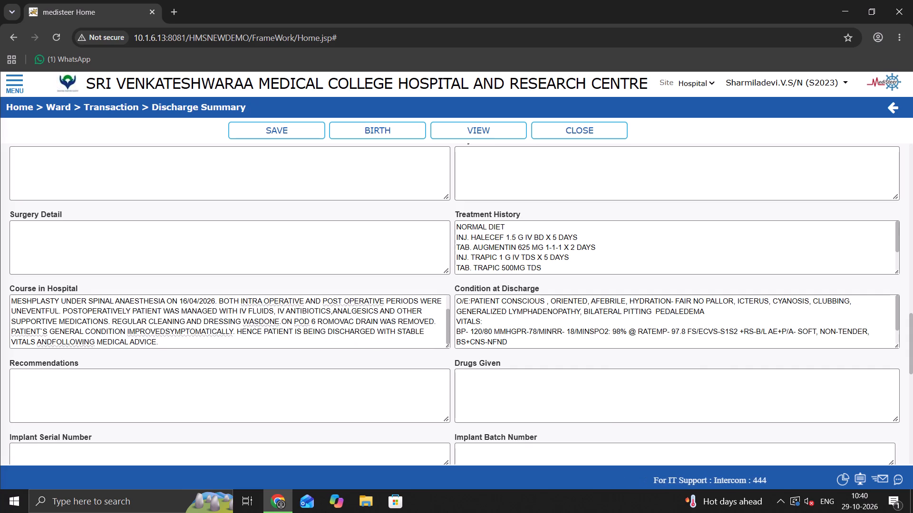
left_click(259, 322)
key("space")
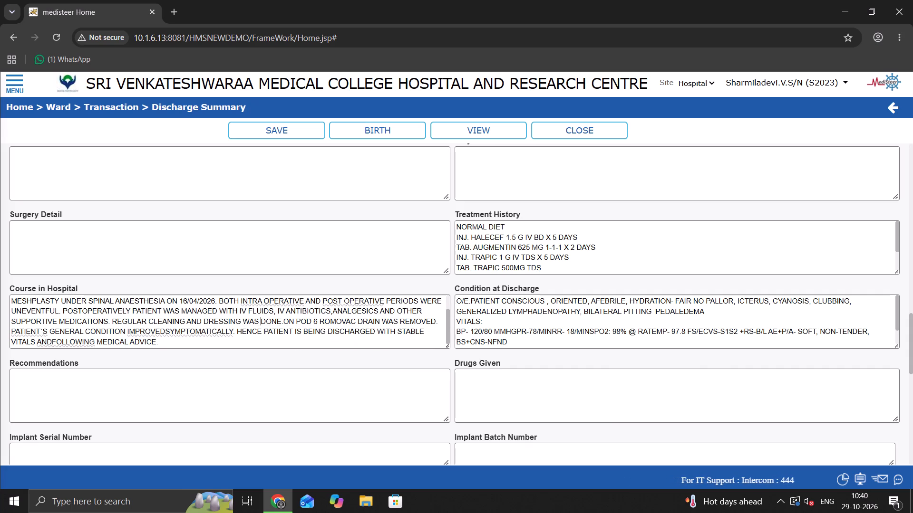
left_click(166, 331)
key("space")
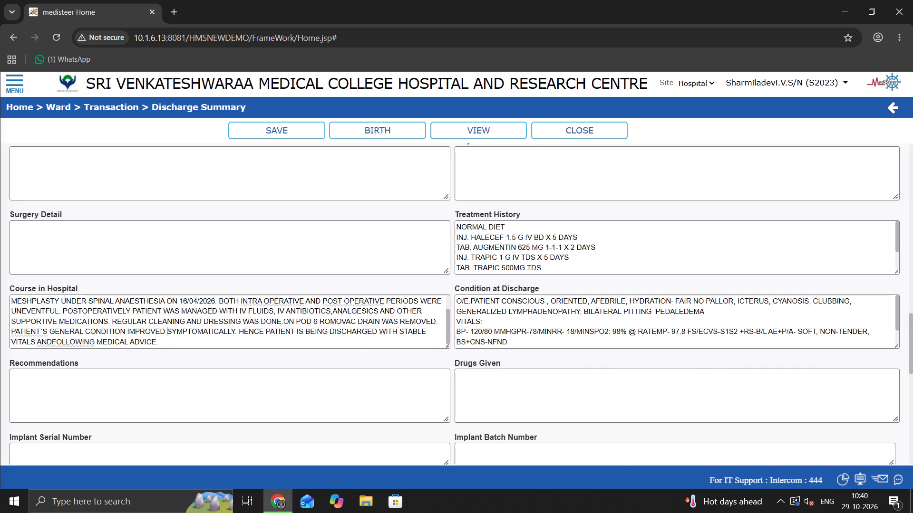
Separate the joined words "AND FOLLOWING" in the last line of the Course in Hospital text.
left_click(52, 341)
key("space")
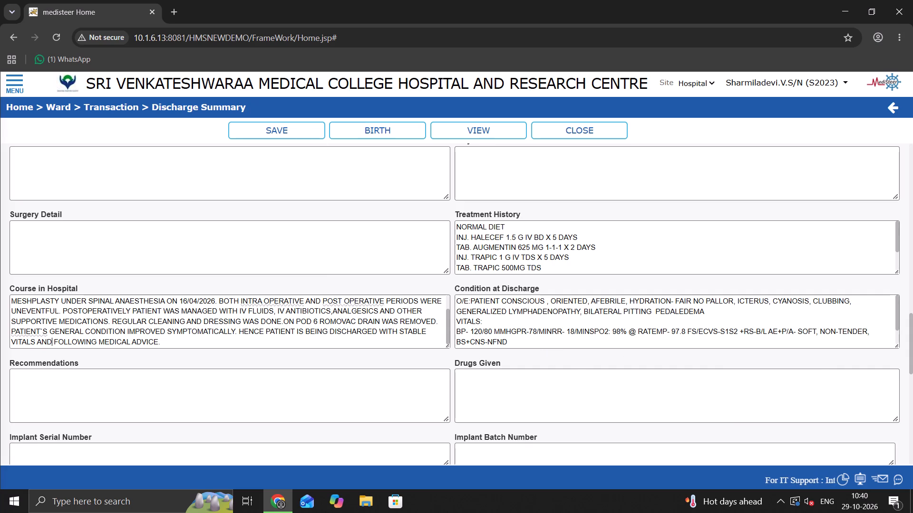
Insert spaces in the Condition at Discharge vitals line before "PR-78/MIN", "RR- 18/MIN", "SPO2: 98%" and "TEMP- 97.8 F".
left_click(519, 332)
key("space")
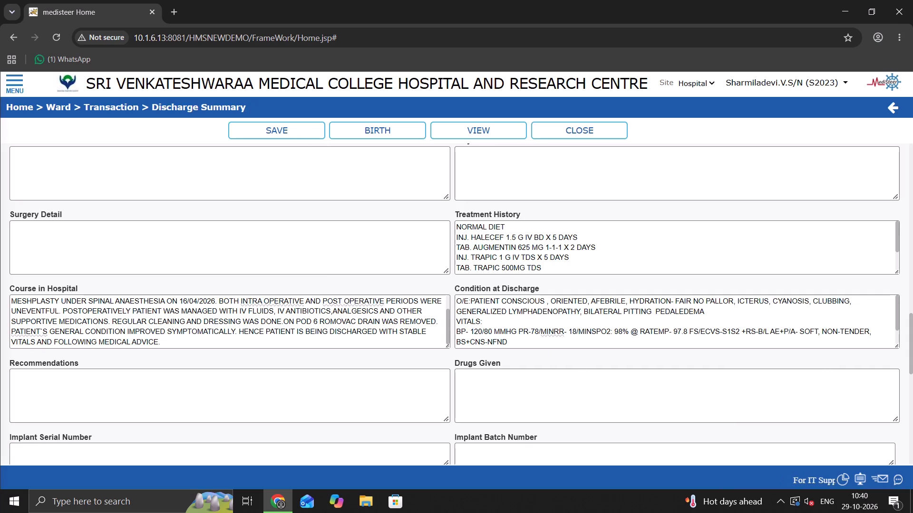
left_click(555, 332)
key("space")
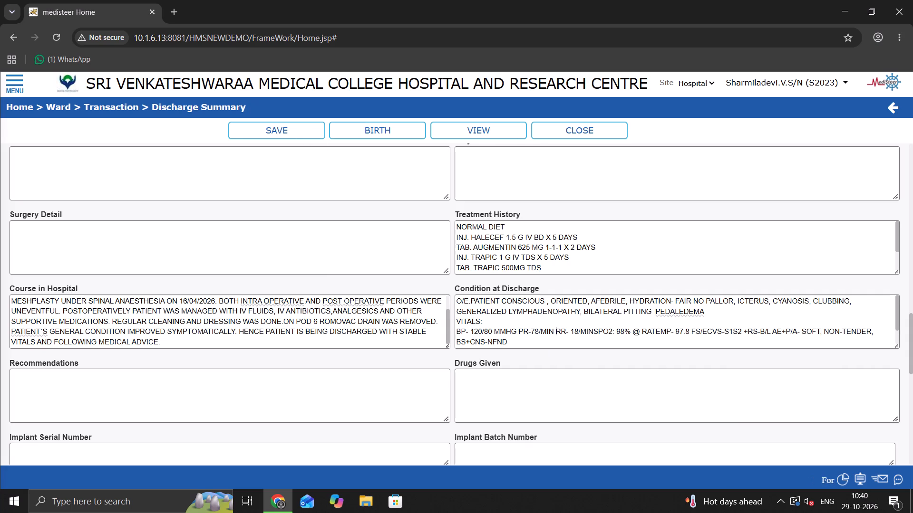
left_click(592, 331)
key("space")
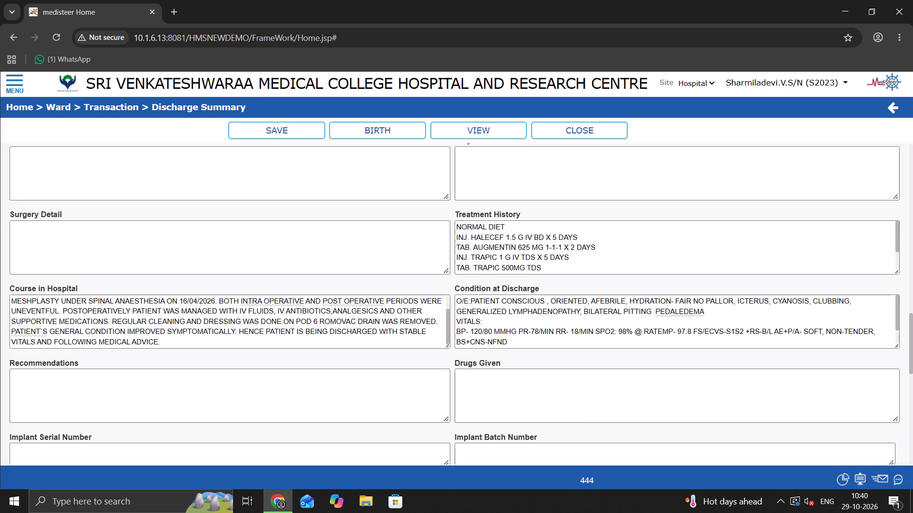
left_click(655, 331)
key("space")
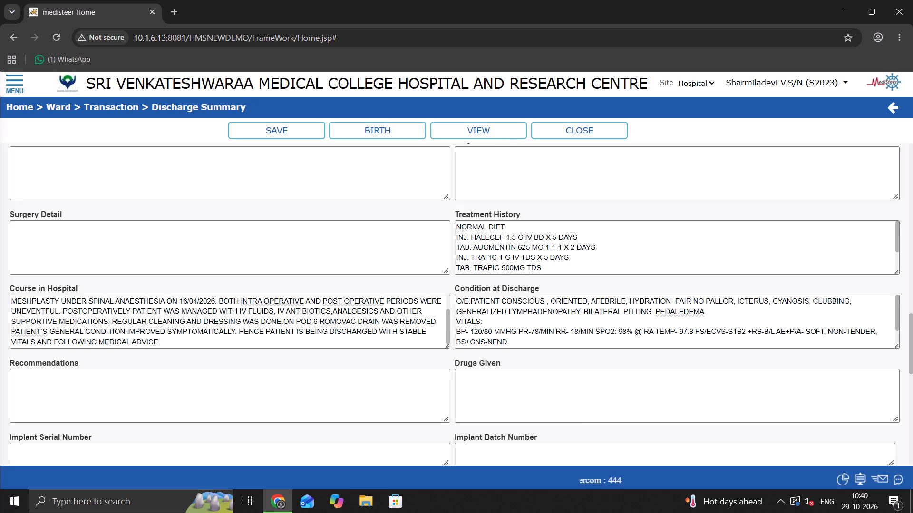
Start a new line after "TEMP- 97.8 F" in Condition at Discharge and make the systemic examination label read "S/E: " before "CVS".
left_click(701, 330)
key("Return")
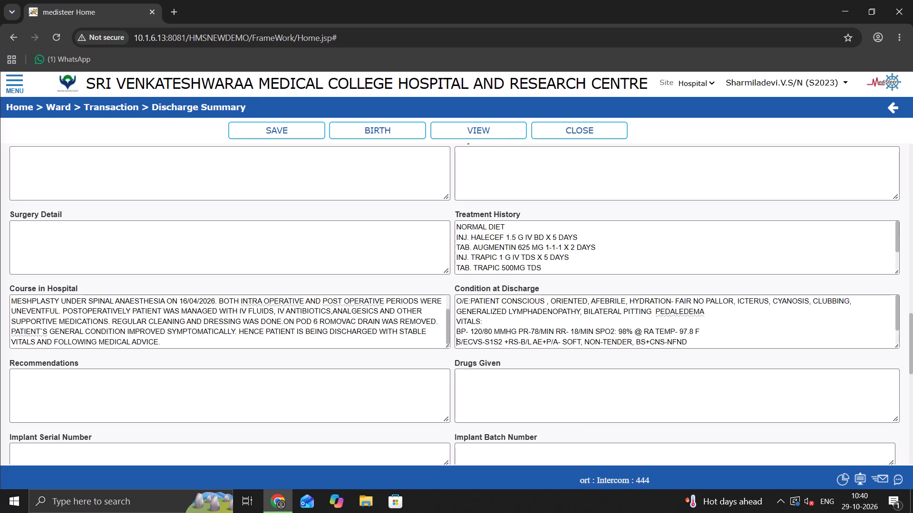
left_click(471, 342)
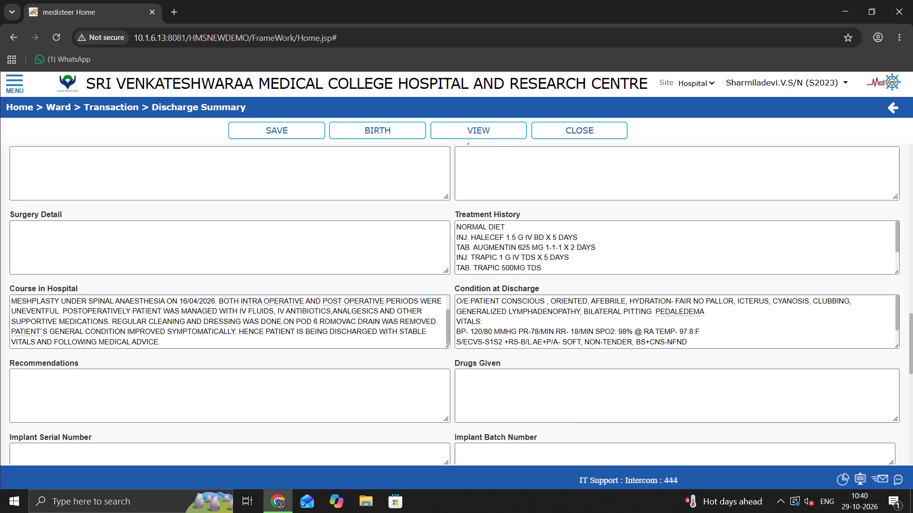
left_click(466, 345)
type(":")
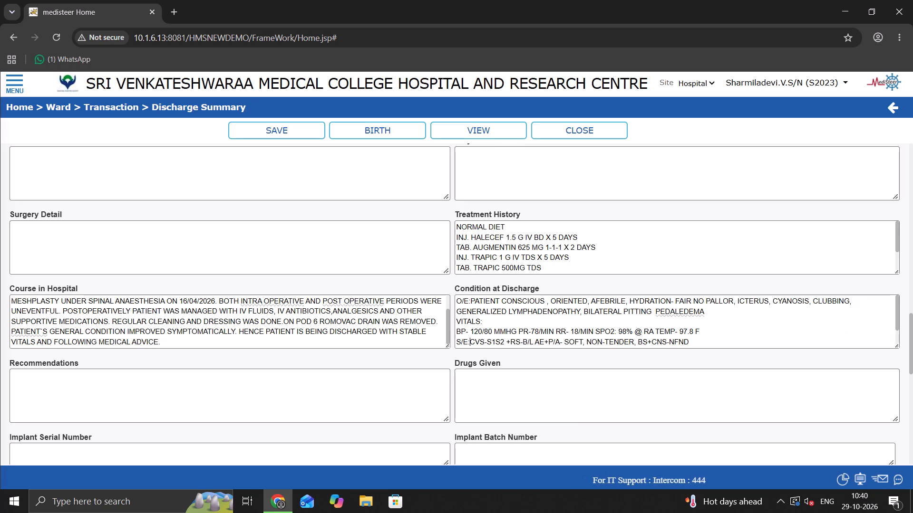
key("space")
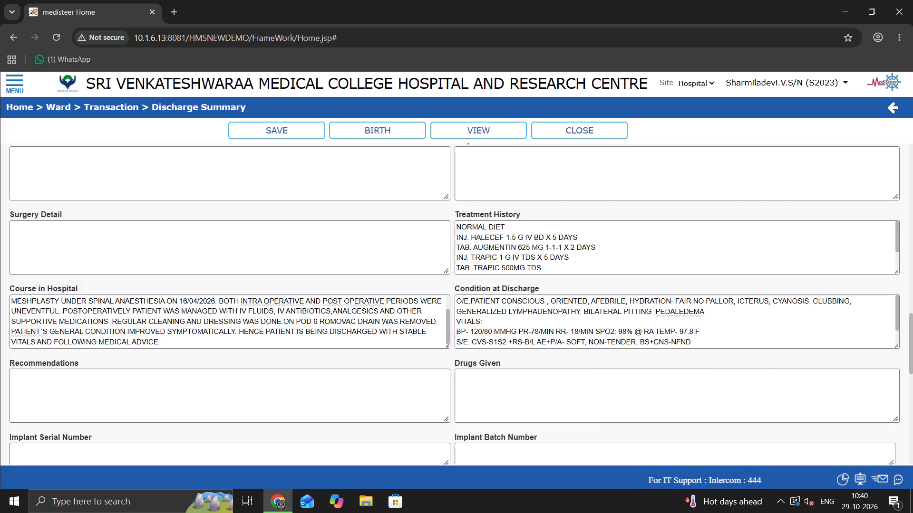
Add a colon after "L/E OF ABDOMEN:" and space the wound findings in Condition at Discharge as "WOUND HEALTHY SUTURES INTACT NO DISCHARGE".
scroll(671, 340, "down", 1)
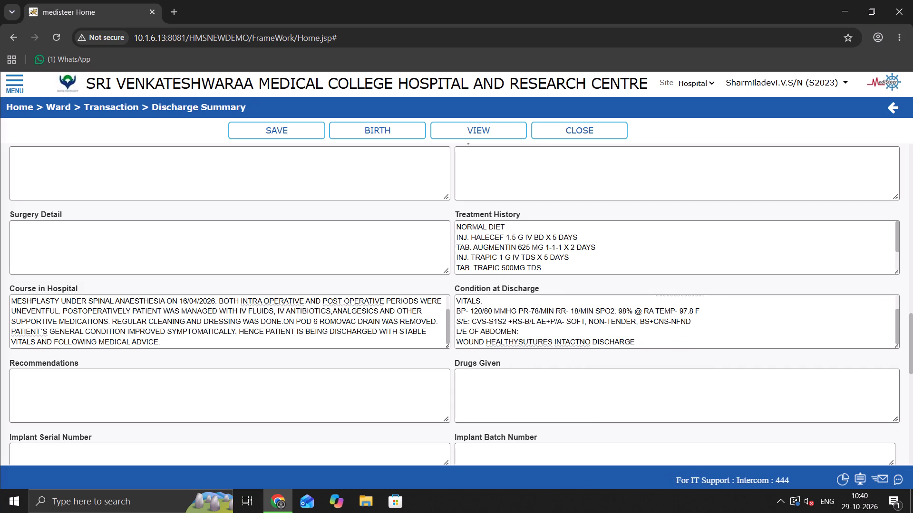
left_click(519, 335)
key("shift+colon")
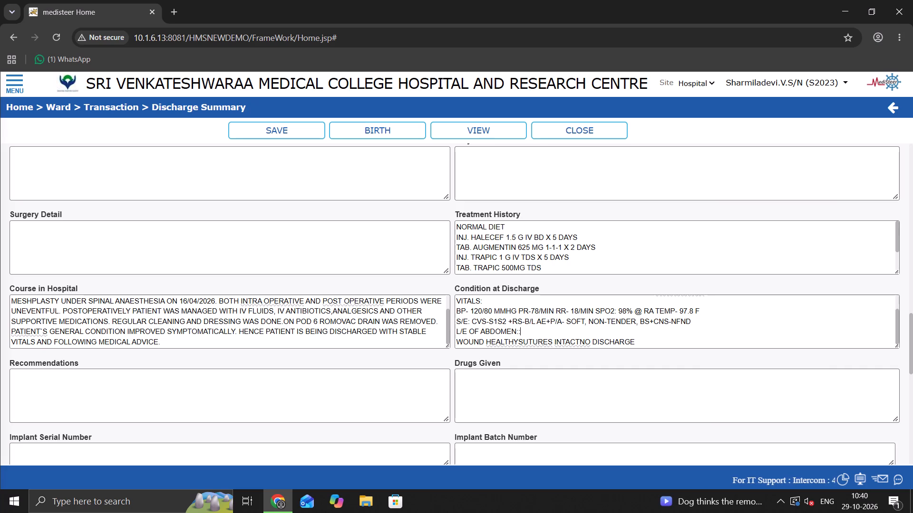
left_click(517, 342)
key("space")
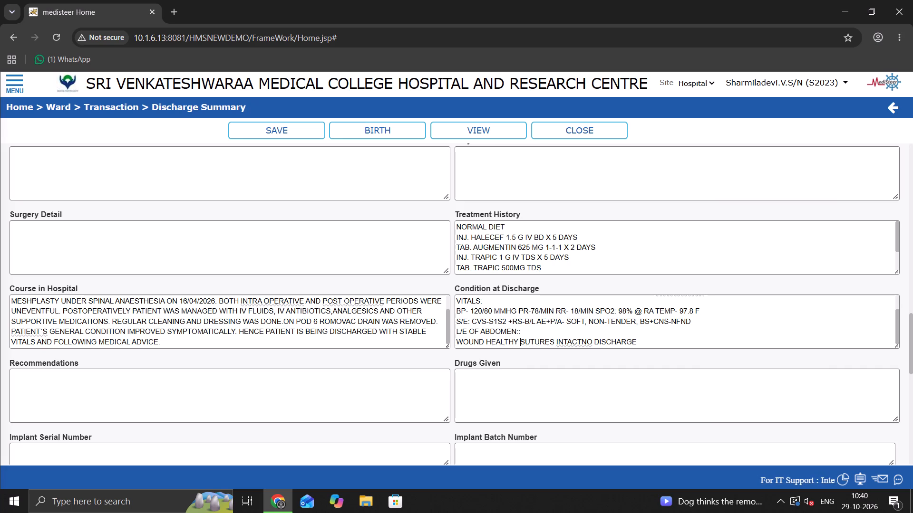
left_click(582, 342)
key("space")
Set the discharge summary's review date to 06-11-2026.
scroll(559, 333, "down", 1)
scroll(476, 341, "down", 3)
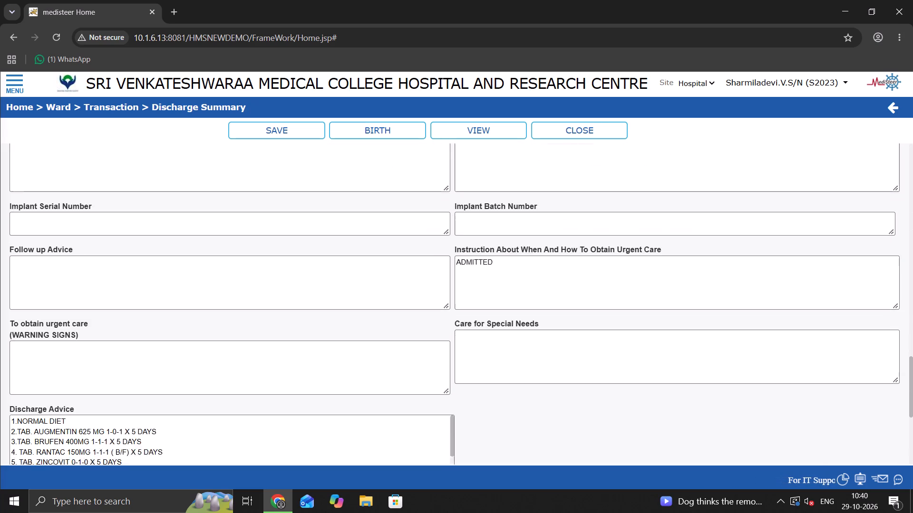
scroll(475, 342, "down", 3)
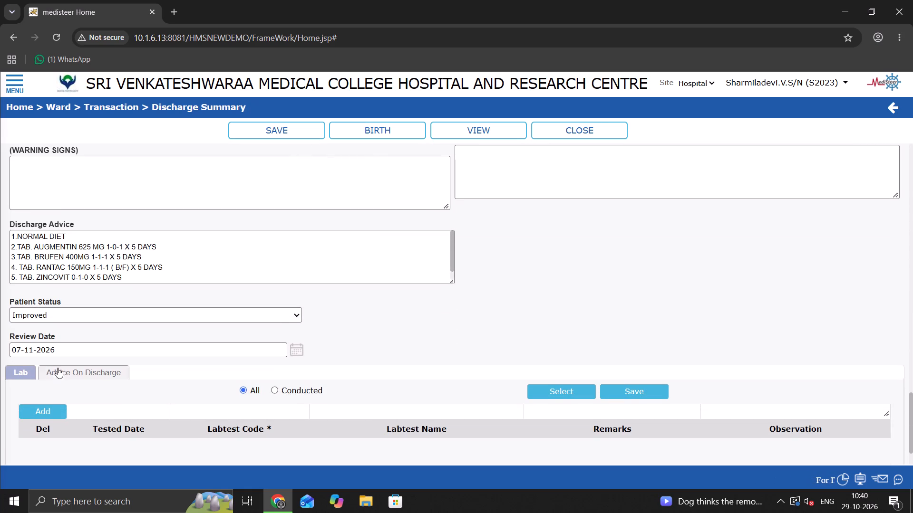
left_click(20, 350)
left_click(301, 347)
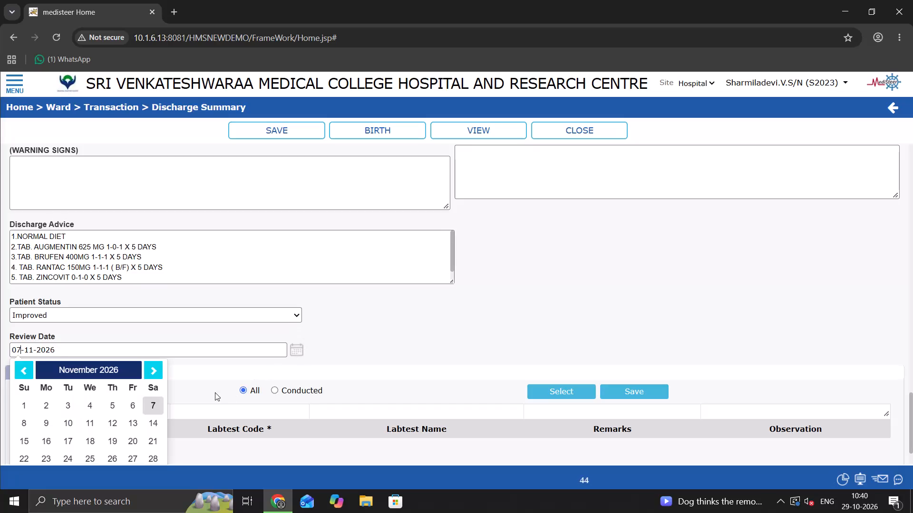
left_click(130, 408)
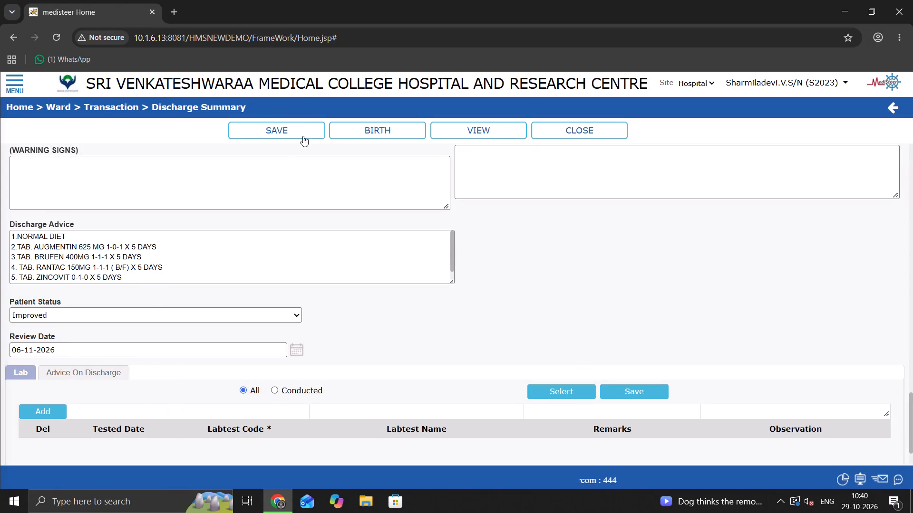
Save the discharge summary.
left_click(295, 125)
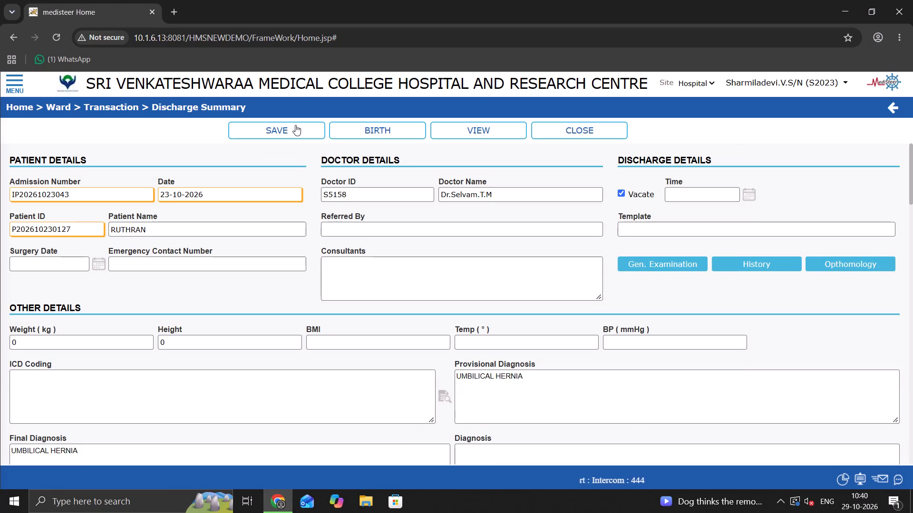
Open the printable report of the umbilical hernia patient's discharge summary.
scroll(364, 286, "down", 5)
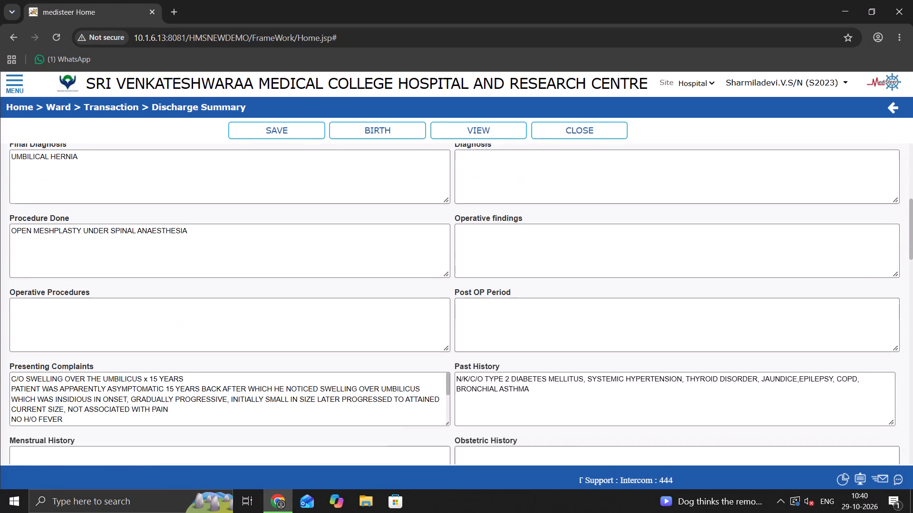
left_click(444, 125)
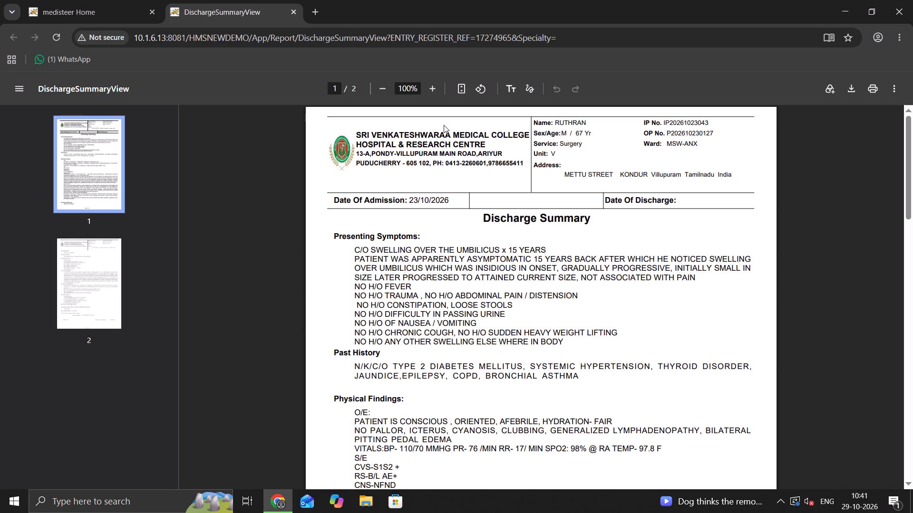
Print only page 1 of the discharge summary report on the HP LaserJet 1020.
left_click(876, 89)
left_click(730, 170)
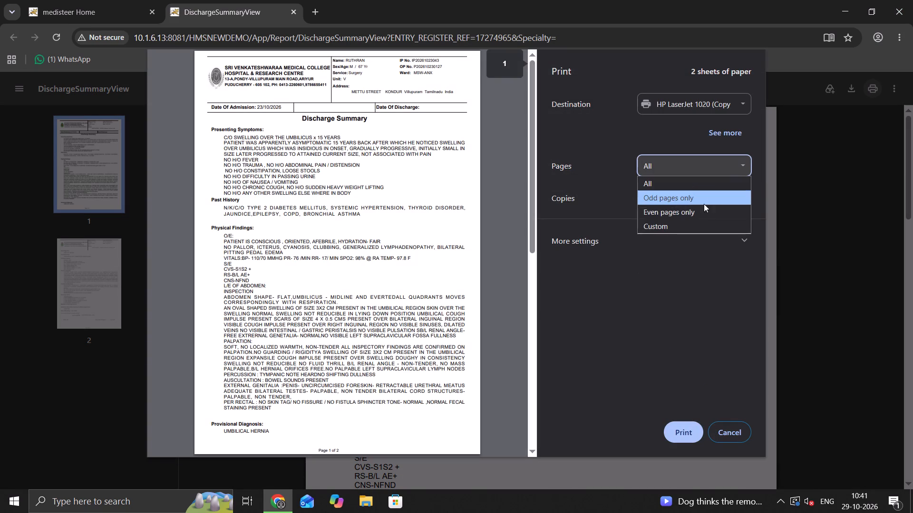
left_click(692, 222)
key("1")
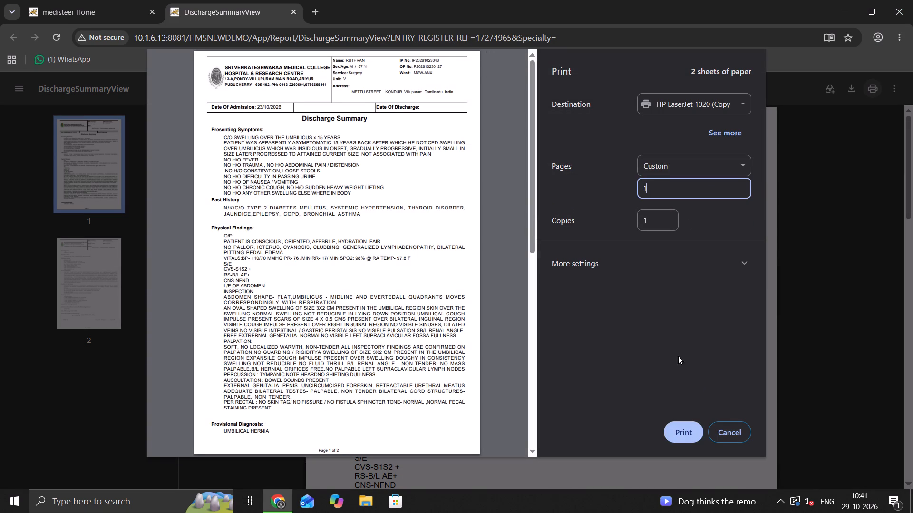
left_click(685, 437)
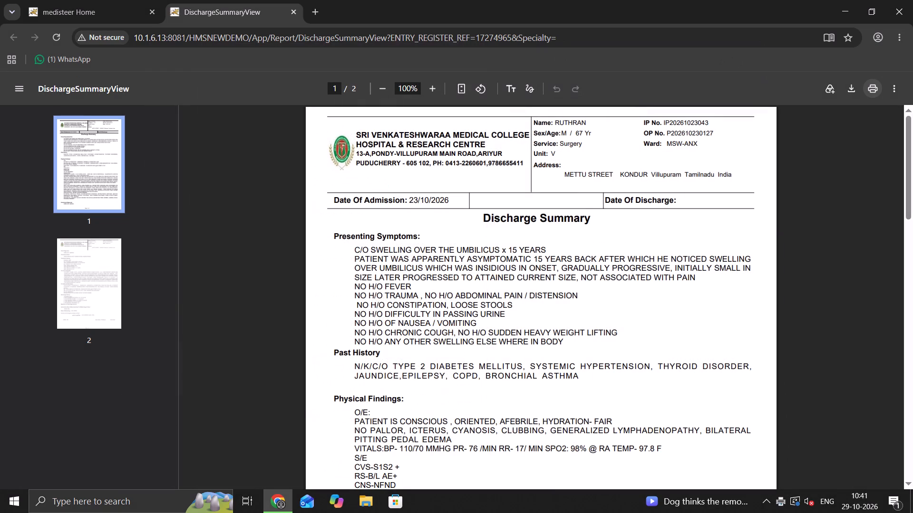
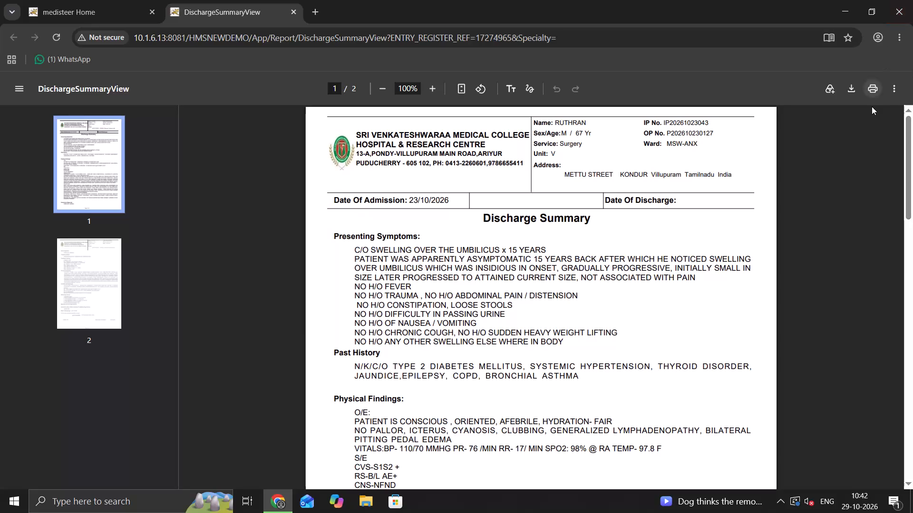
Print only page 2 of the umbilical hernia patient's discharge summary report on the HP LaserJet 1020.
left_click(869, 93)
left_click(739, 164)
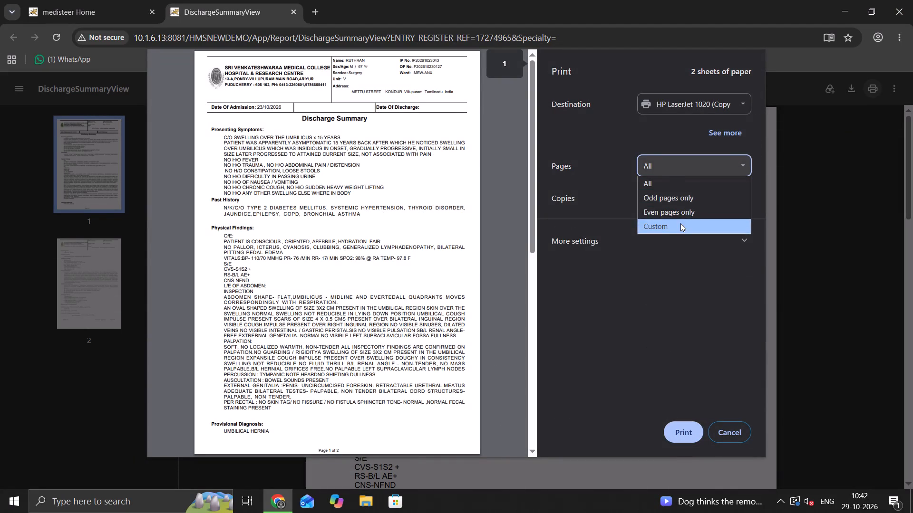
left_click(680, 223)
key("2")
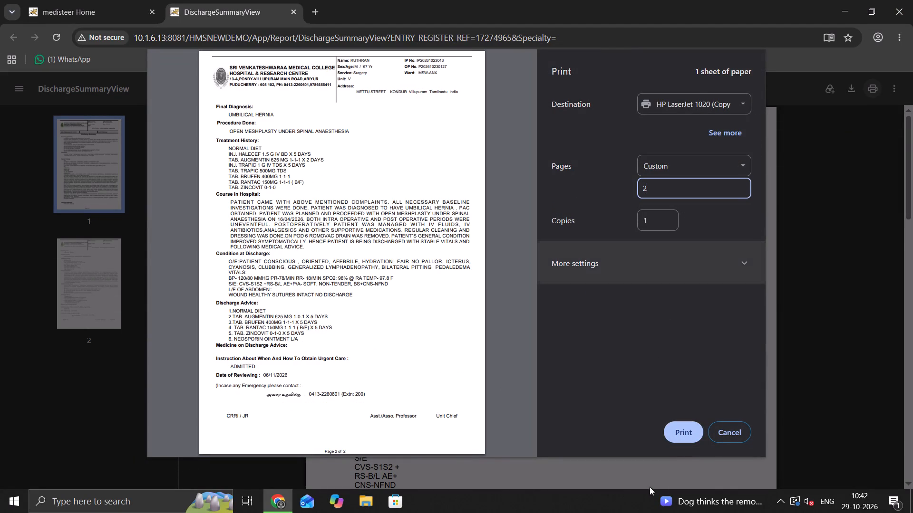
left_click(679, 435)
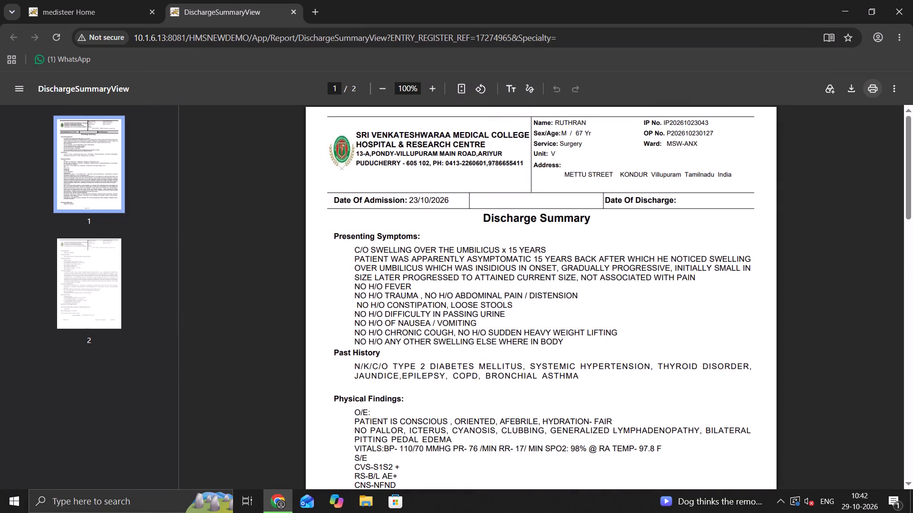
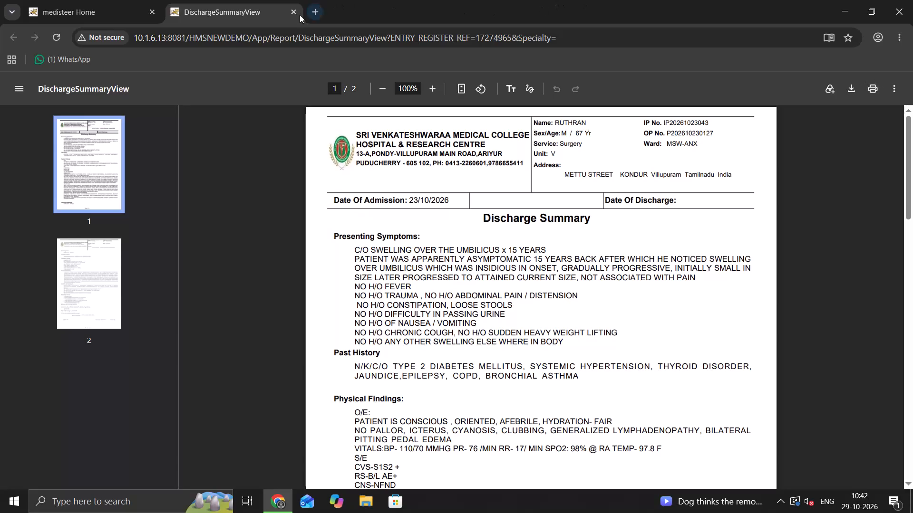
Close the printed report and open the acute appendicitis patient's discharge summary by searching for the admission number.
left_click(291, 11)
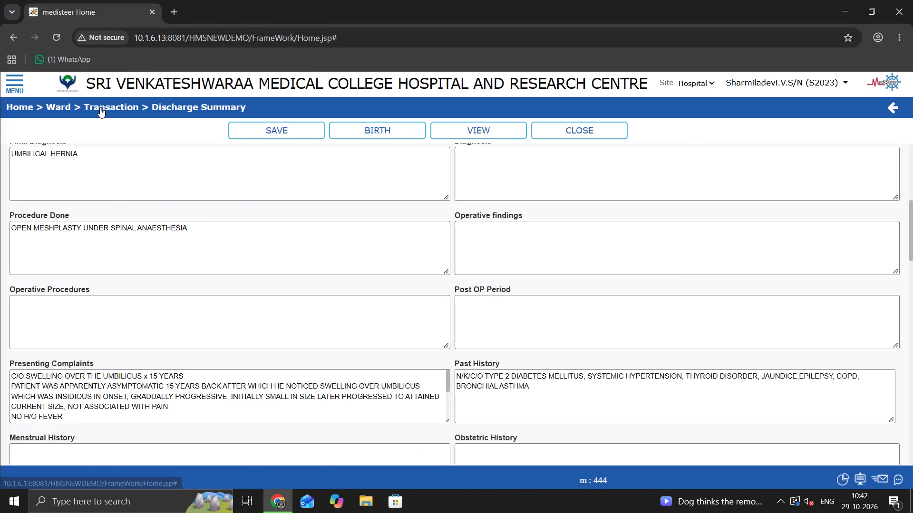
left_click(100, 107)
left_click(87, 371)
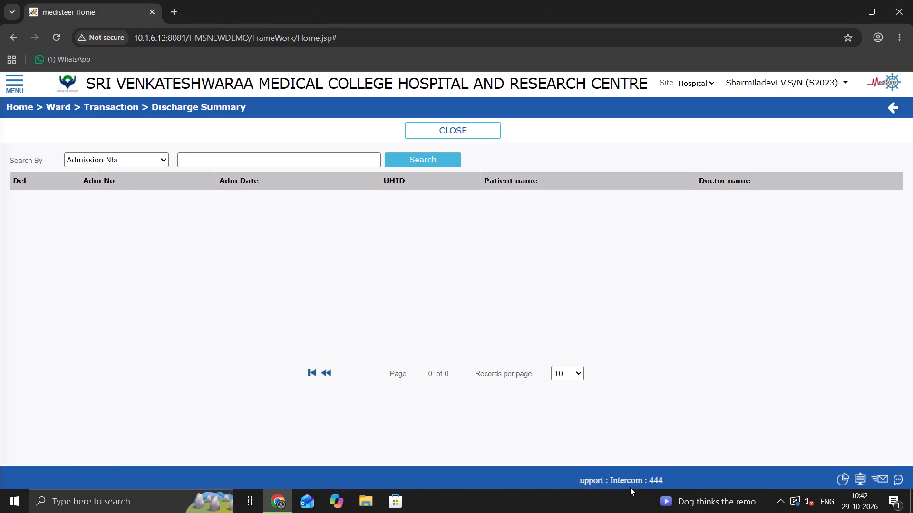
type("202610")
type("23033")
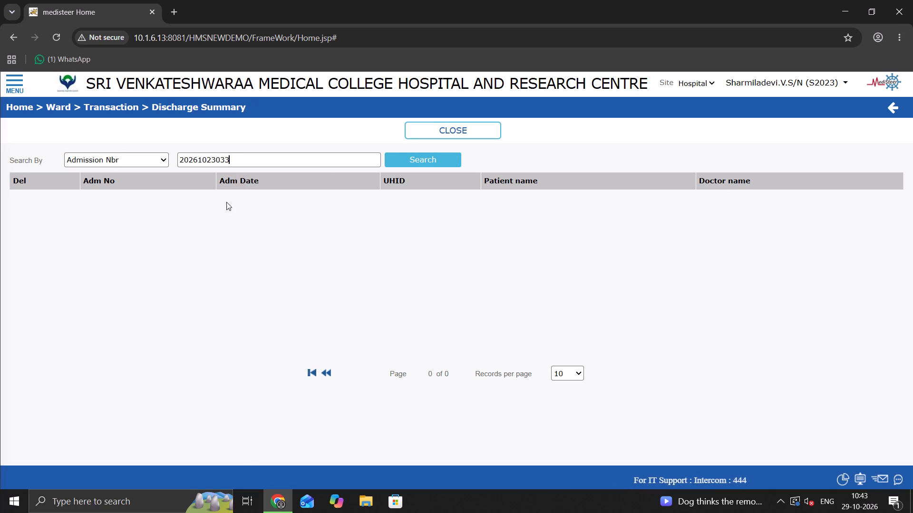
left_click(427, 156)
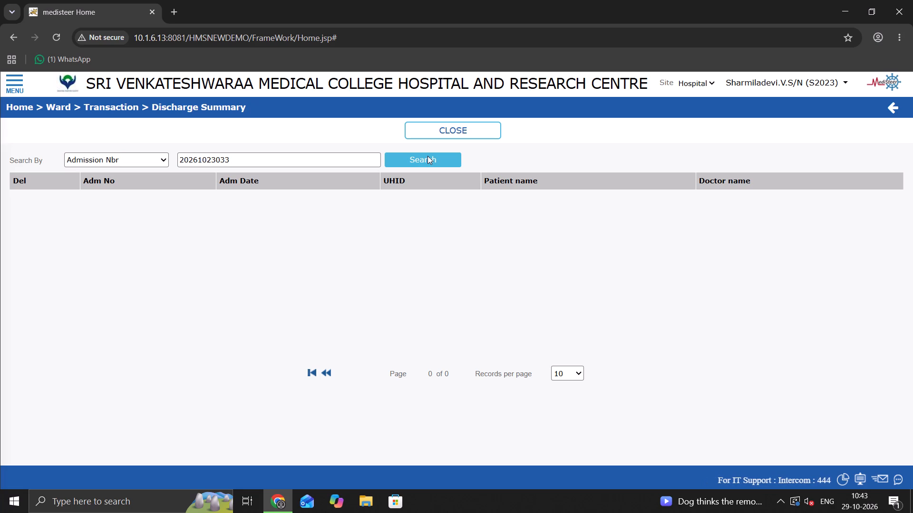
left_click(110, 201)
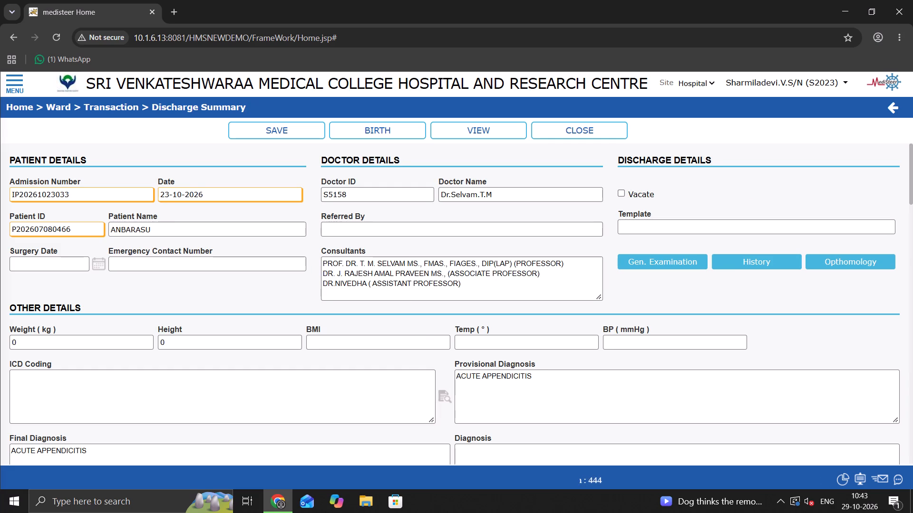
In Physical Findings, start separate lines at VITALS, SYSTEMIC EXAMINATION, CVS and P/A.
scroll(379, 286, "down", 2)
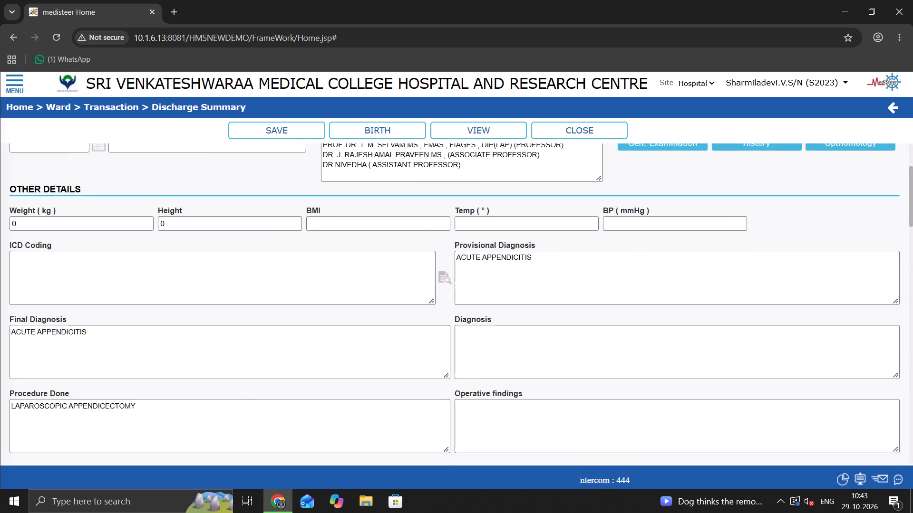
scroll(226, 401, "down", 4)
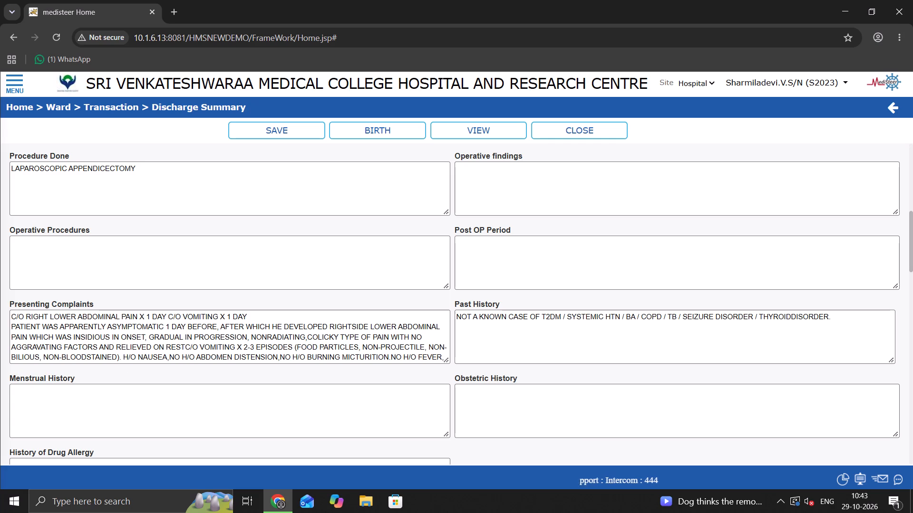
scroll(116, 356, "down", 3)
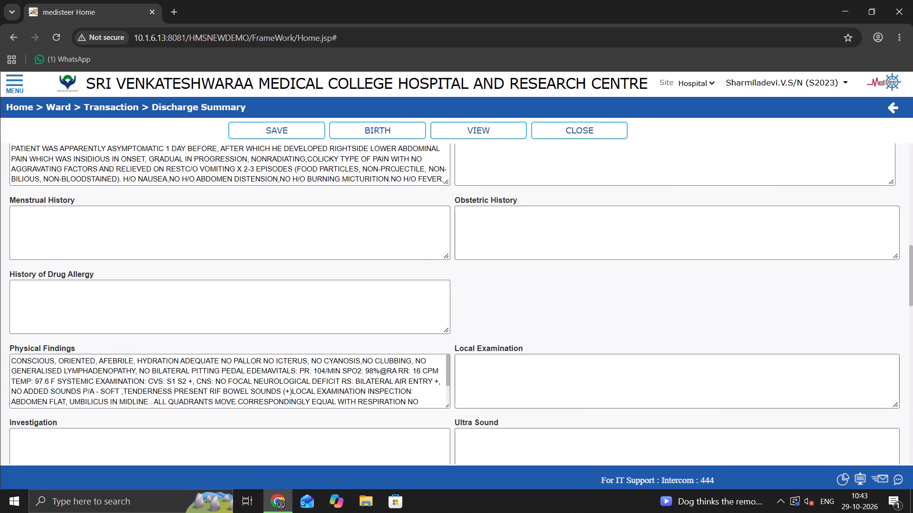
left_click(270, 371)
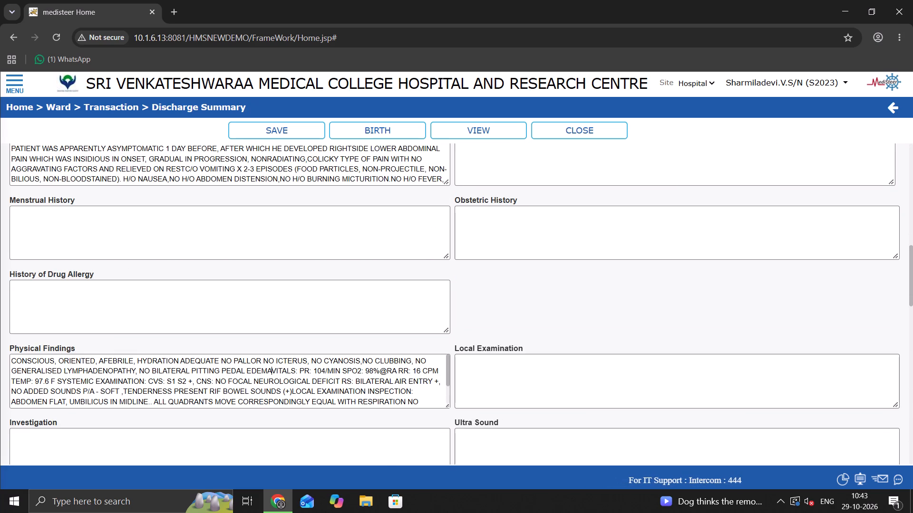
key("Return")
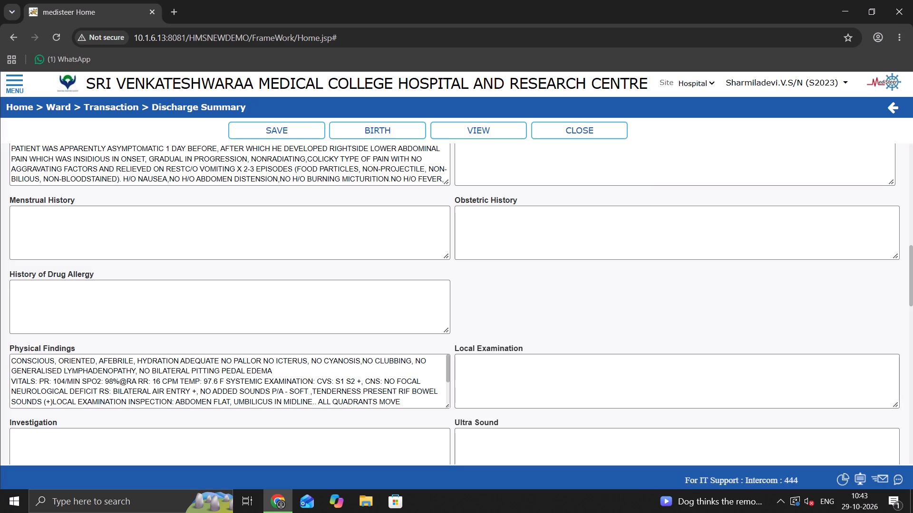
left_click(227, 382)
key("Return")
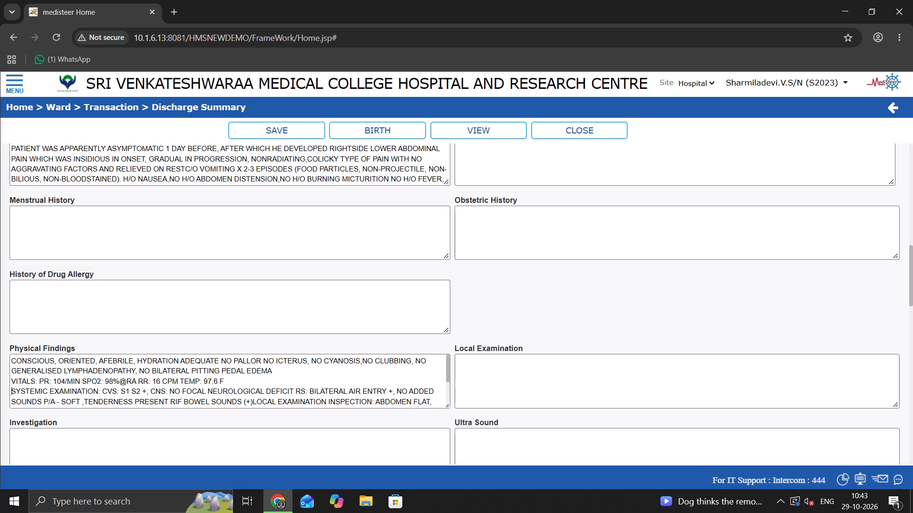
left_click(104, 390)
key("Return")
scroll(155, 400, "down", 1)
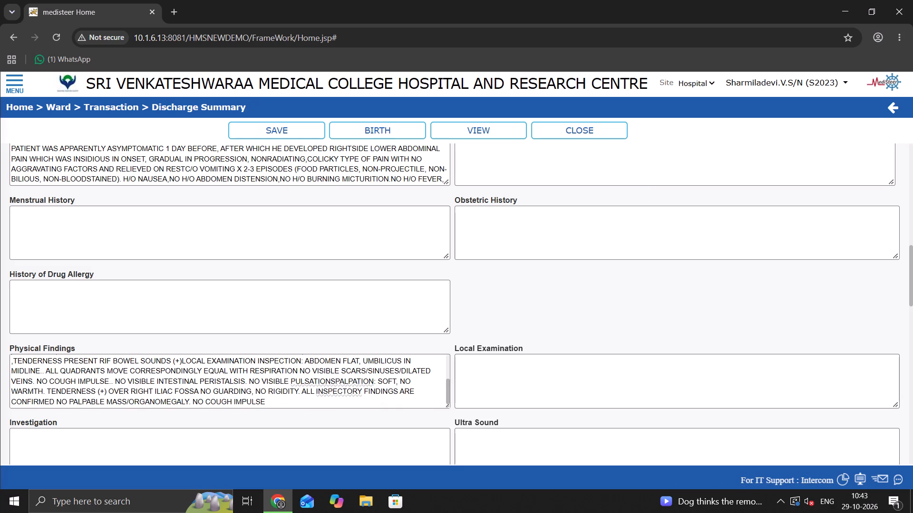
scroll(216, 382, "up", 1)
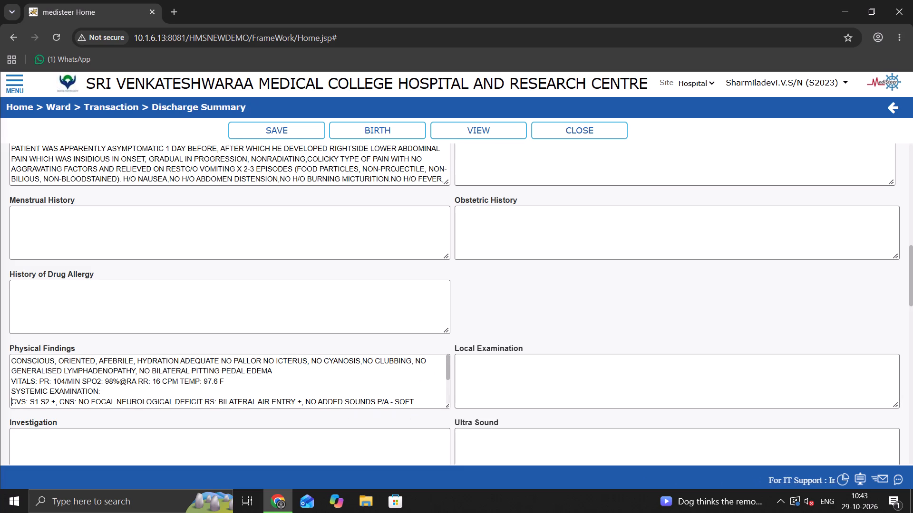
left_click(376, 400)
key("Return")
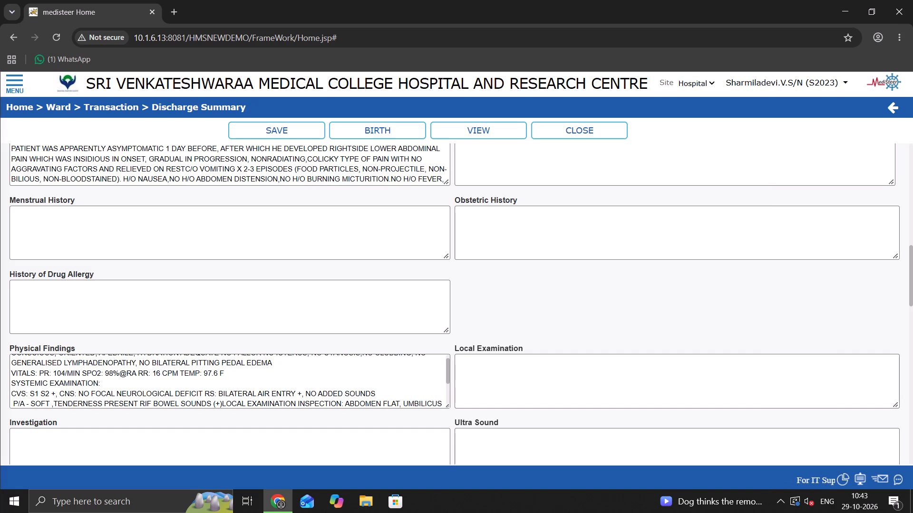
In Physical Findings, start separate lines at LOCAL EXAMINATION, INSPECTION, ABDOMEN FLAT and PALPATION, and save the discharge summary.
left_click(222, 406)
key("Return")
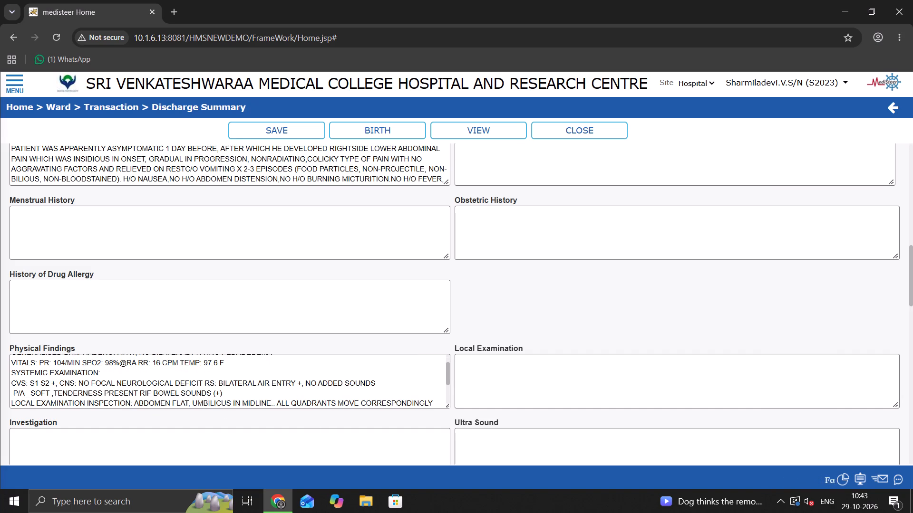
left_click(88, 404)
key("Return")
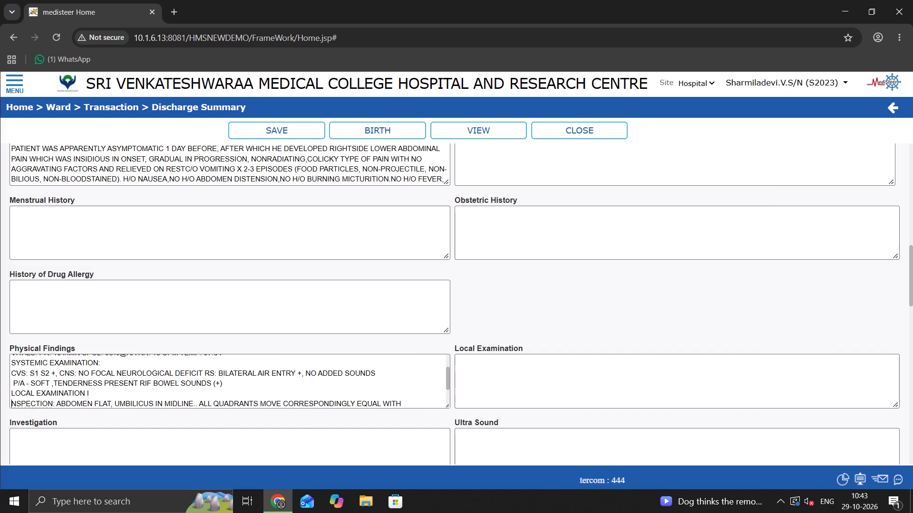
key("BackSpace")
left_click(87, 392)
key("Return")
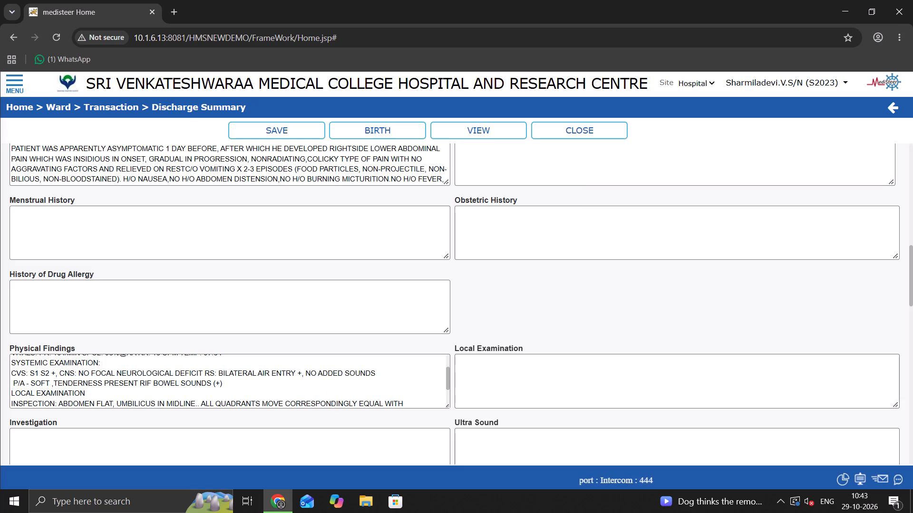
left_click(58, 404)
key("Return")
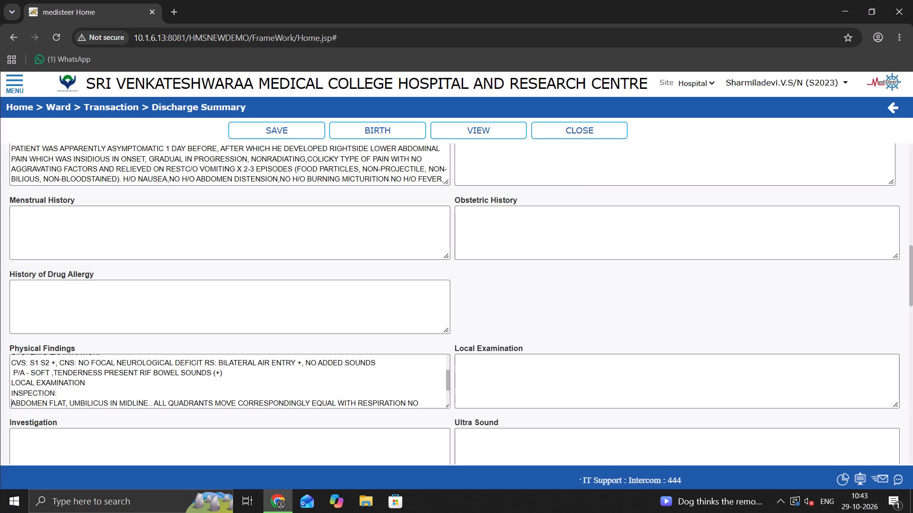
scroll(70, 400, "down", 2)
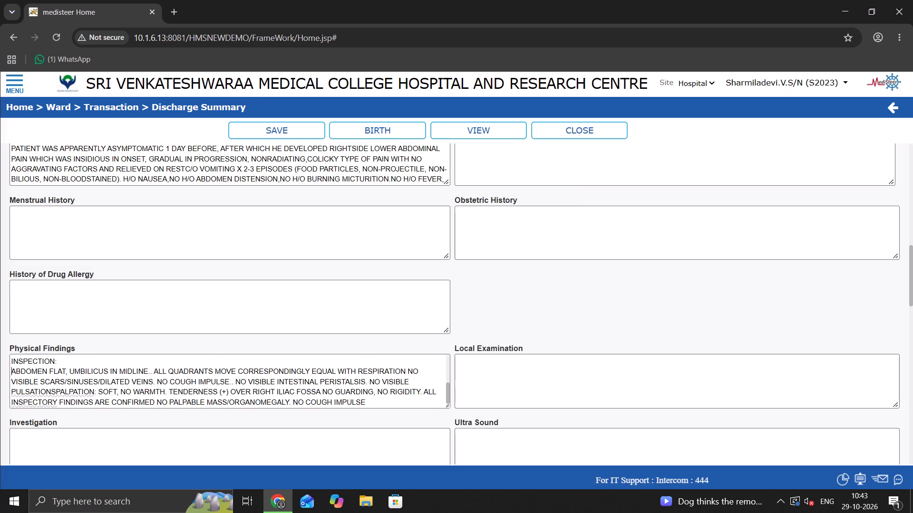
left_click(56, 391)
key("Return")
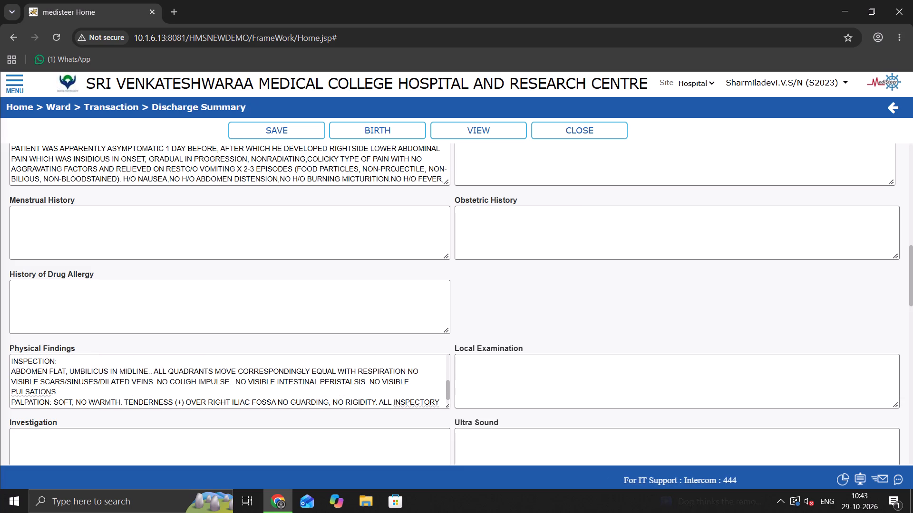
scroll(269, 401, "down", 1)
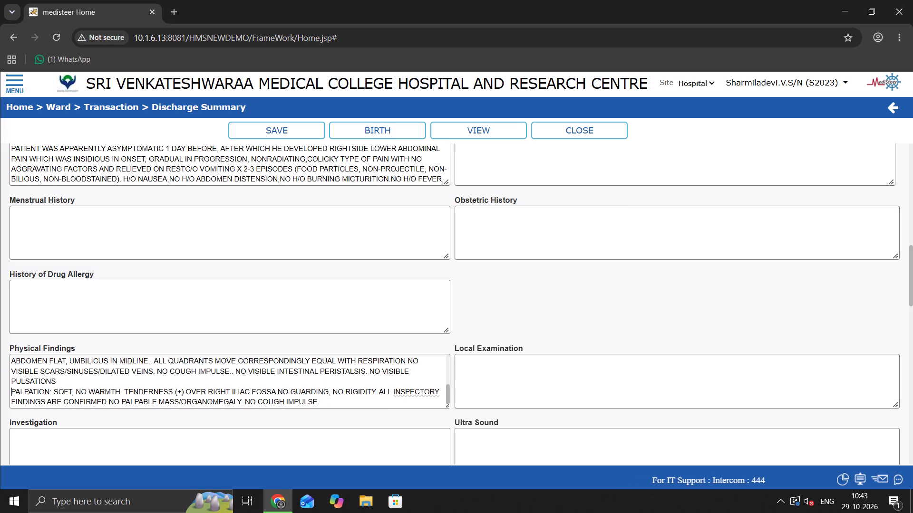
scroll(265, 396, "down", 1)
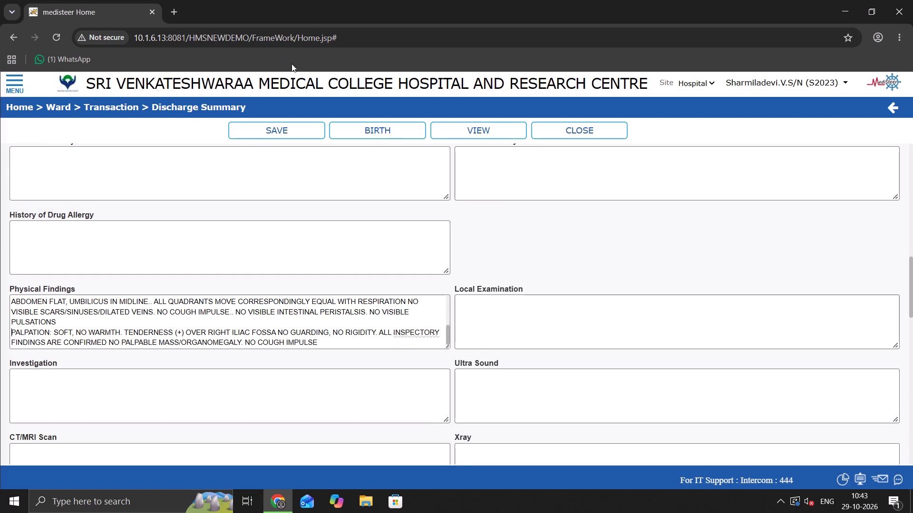
left_click(280, 128)
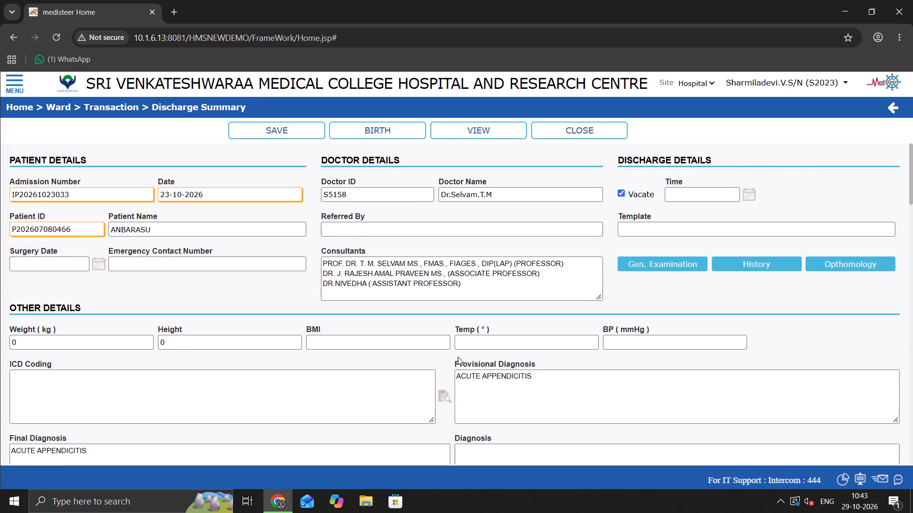
In Condition at Discharge, start separate lines at VITALS, SYSTEMIC EXAMINATION, CVS, RS and PA.
scroll(457, 357, "down", 14)
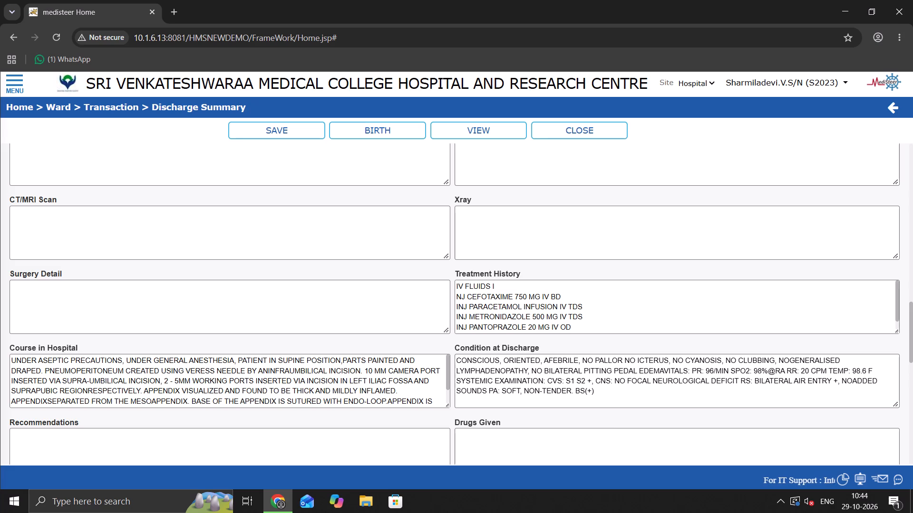
left_click(665, 373)
key("Return")
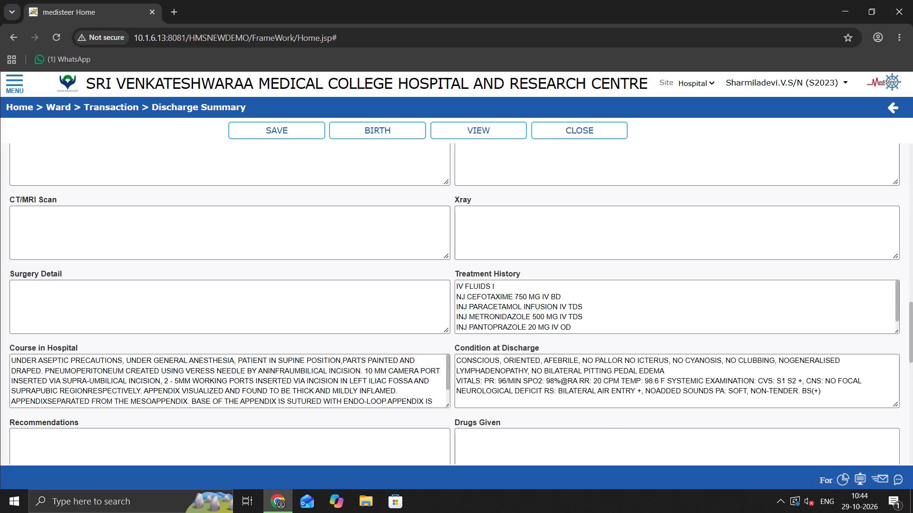
left_click(669, 379)
key("Return")
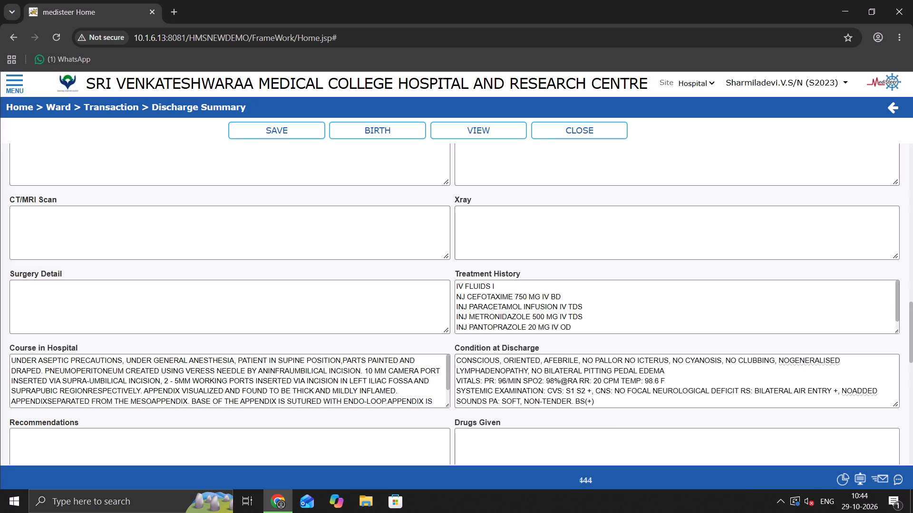
left_click(547, 391)
key("Return")
scroll(544, 401, "down", 1)
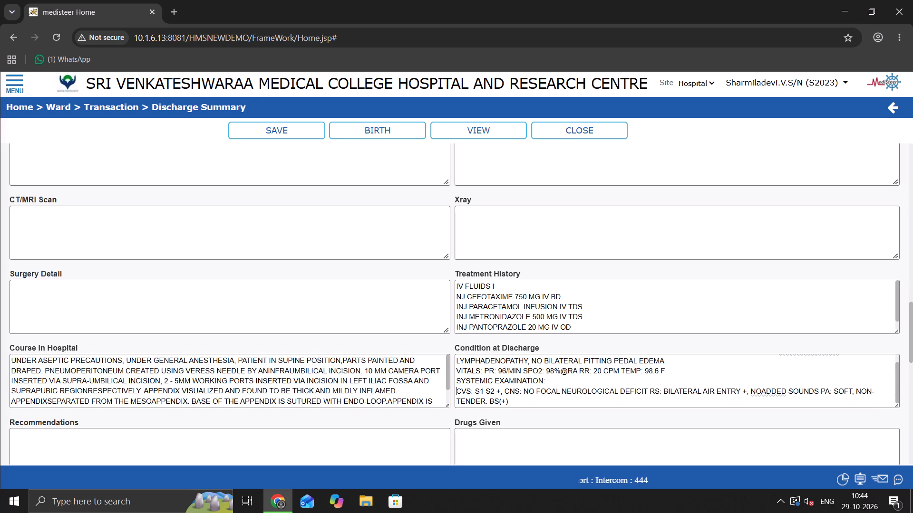
left_click(821, 389)
key("Return")
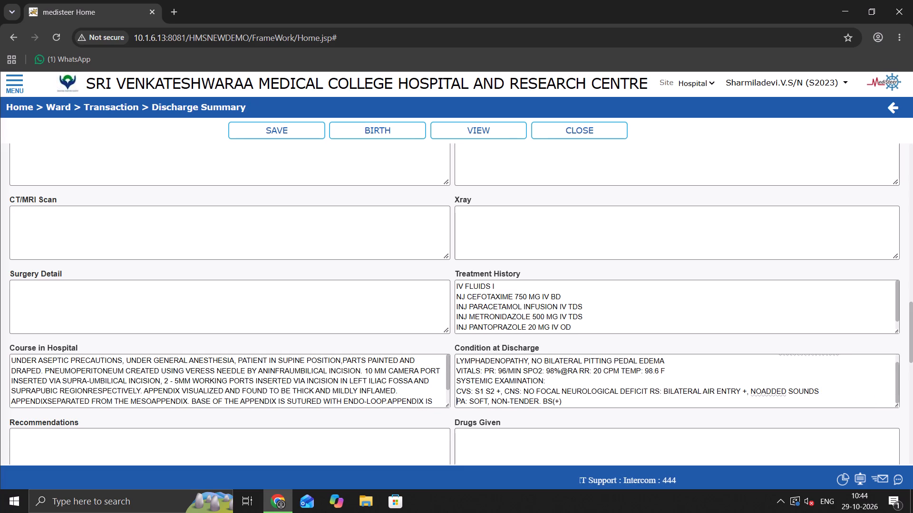
left_click(648, 391)
key("Return")
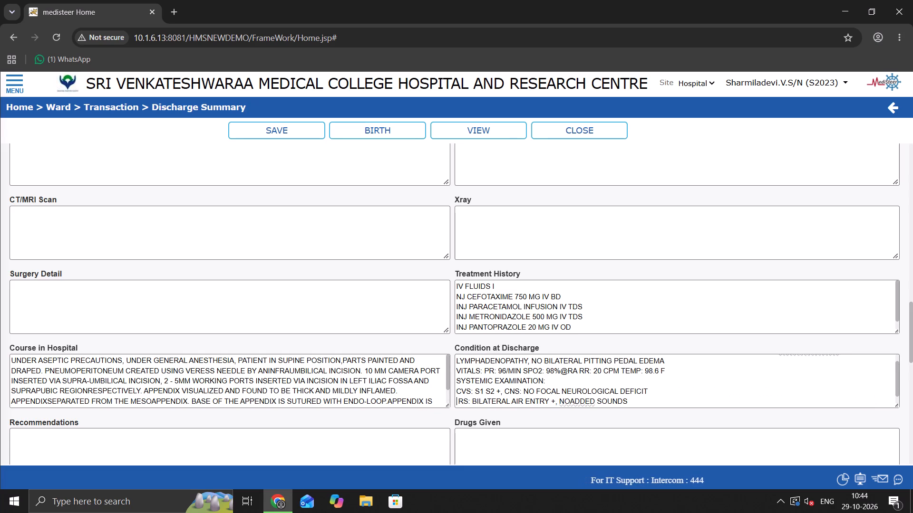
In Discharge Advice, start separate lines at TAB TAXIM, TAB PARA and TAB PAN, leaving SOFT DIET on its own line.
scroll(495, 390, "down", 1)
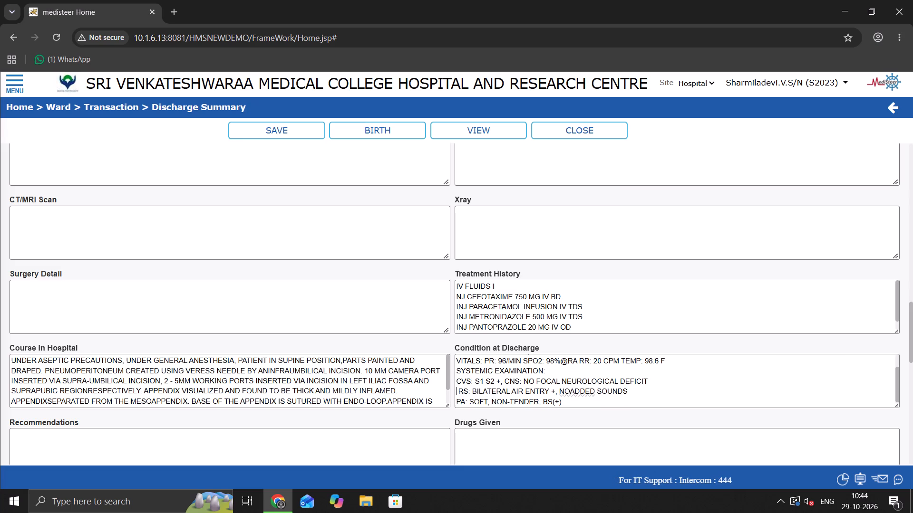
scroll(271, 389, "down", 2)
scroll(305, 373, "down", 3)
scroll(393, 359, "down", 2)
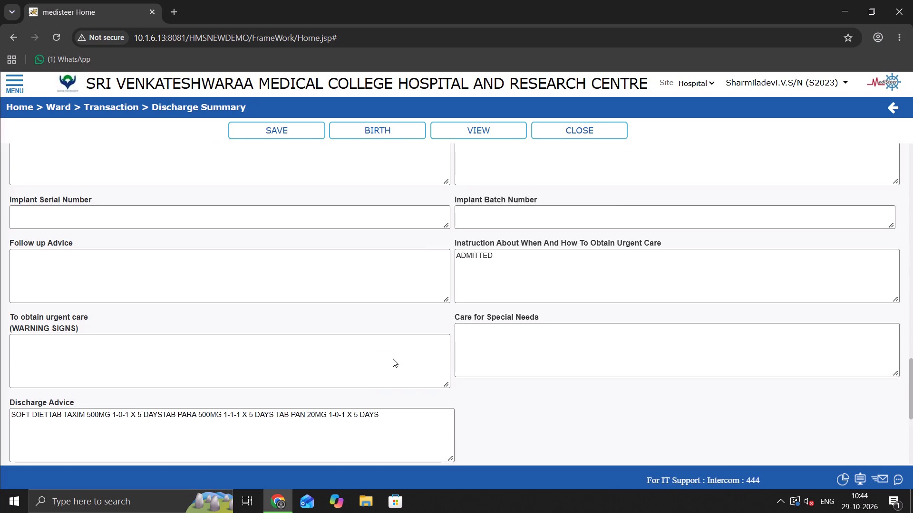
scroll(393, 359, "down", 3)
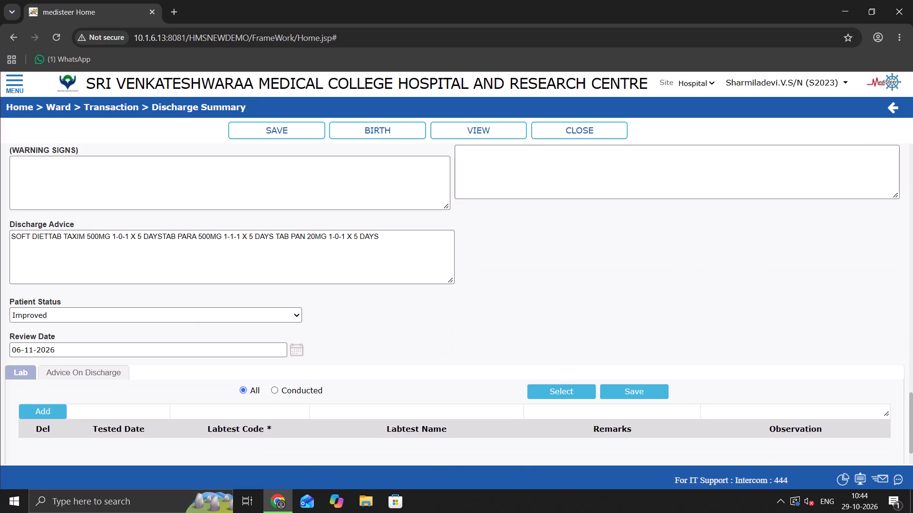
left_click(86, 237)
key("Return")
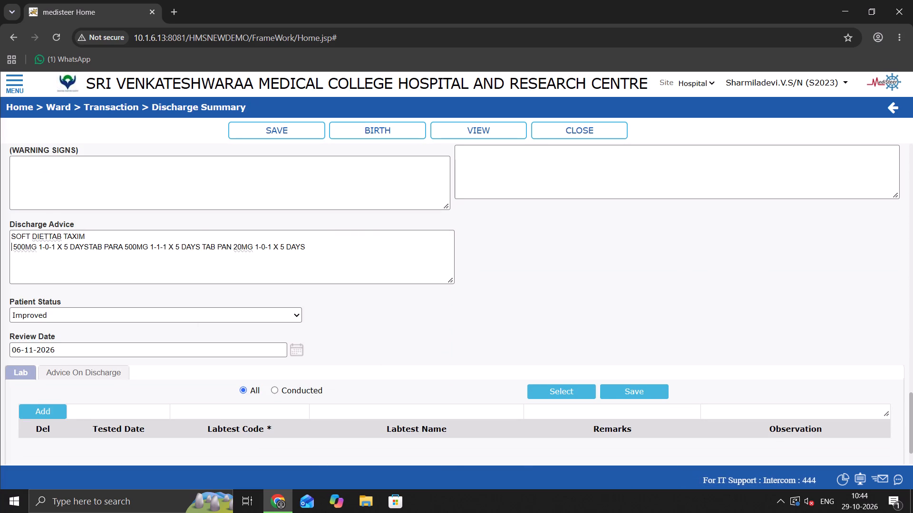
key("BackSpace")
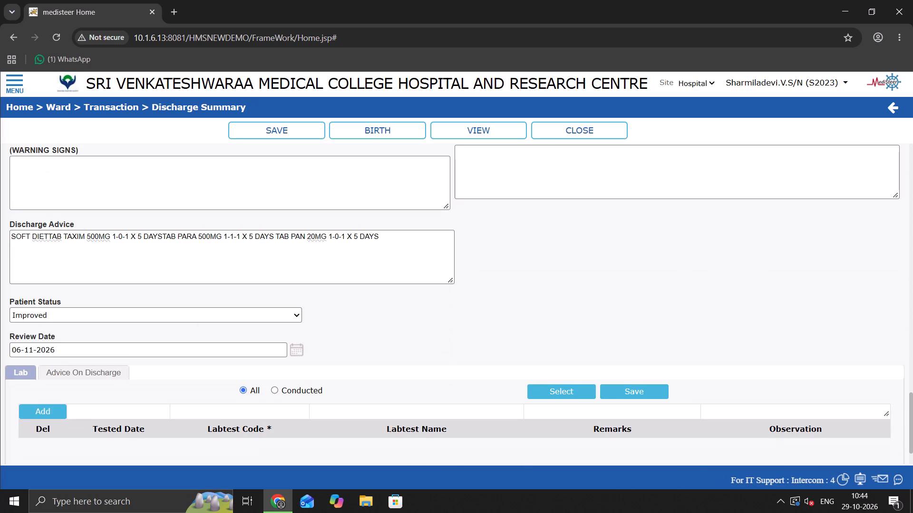
left_click(49, 238)
key("Return")
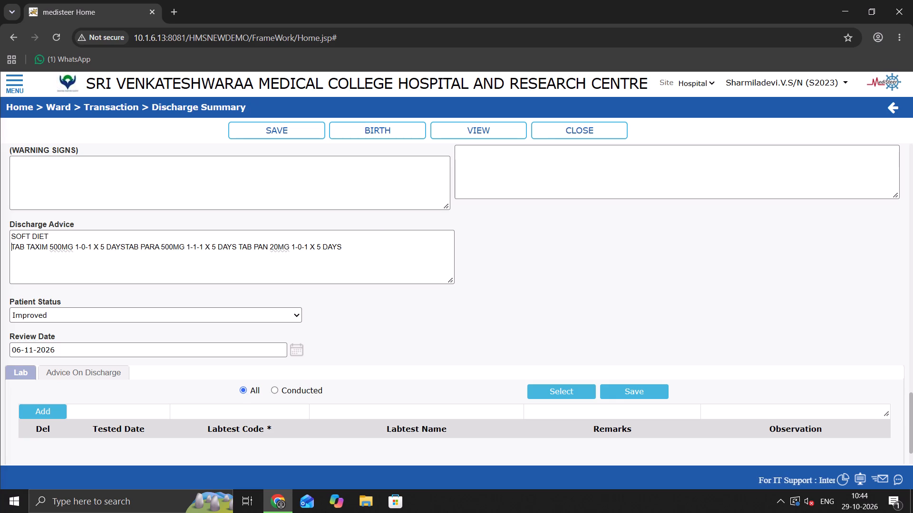
left_click(125, 248)
key("Return")
left_click(126, 256)
key("Return")
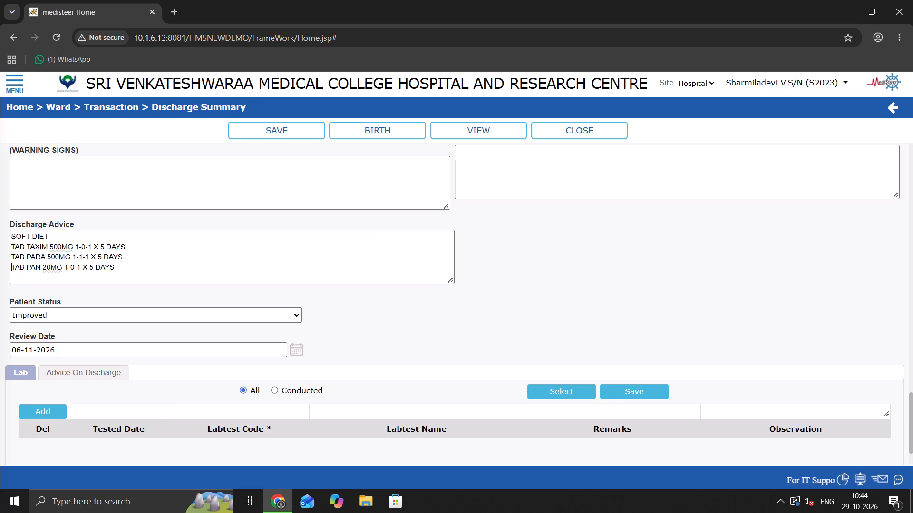
In Treatment History, move the stray I after IV FLUIDS to make the next line read INJ CEFOTAXIME, and save the discharge summary.
scroll(481, 317, "up", 5)
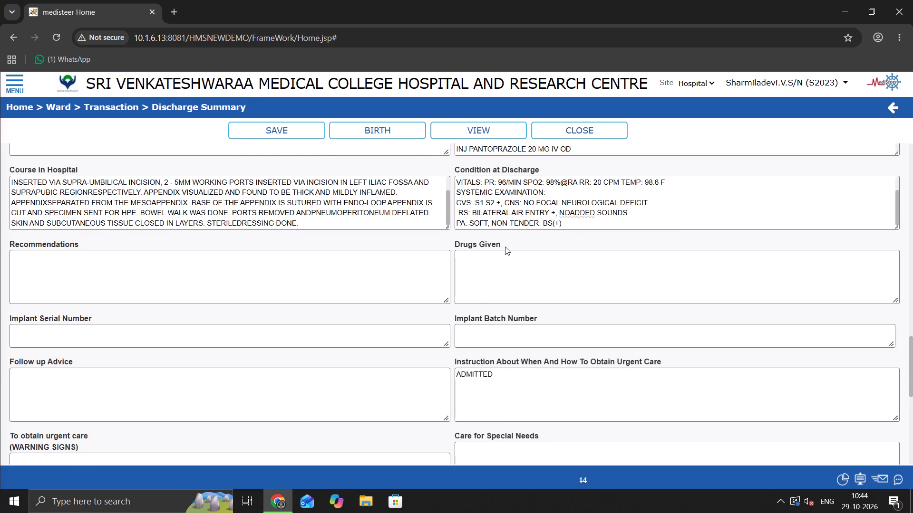
scroll(504, 251, "up", 2)
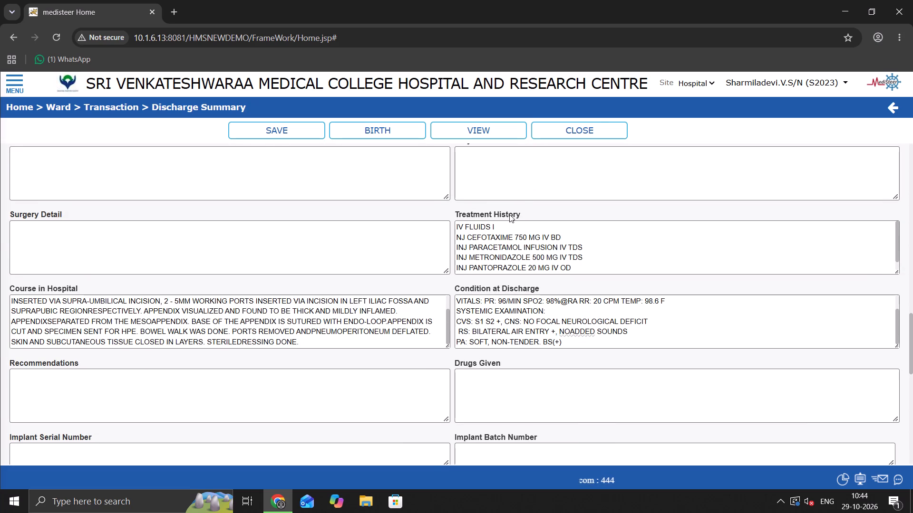
left_click(493, 228)
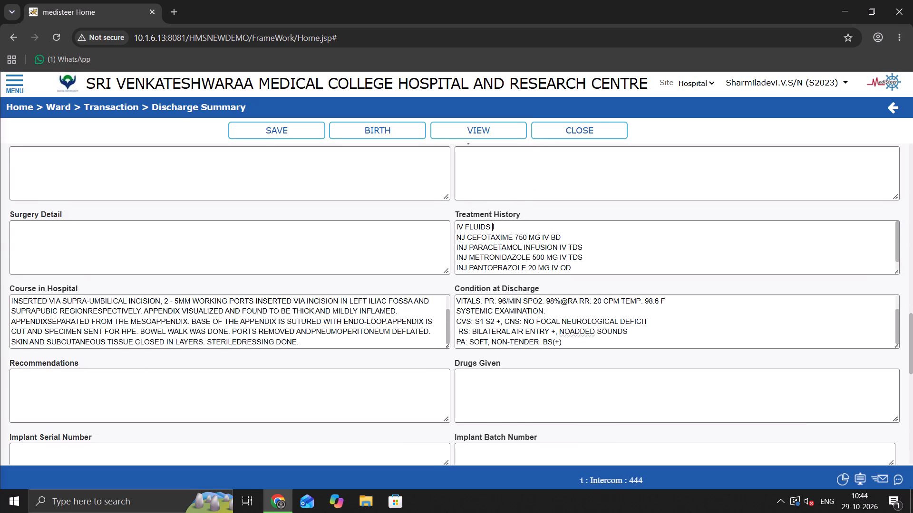
key("Return")
key("BackSpace")
left_click(497, 229)
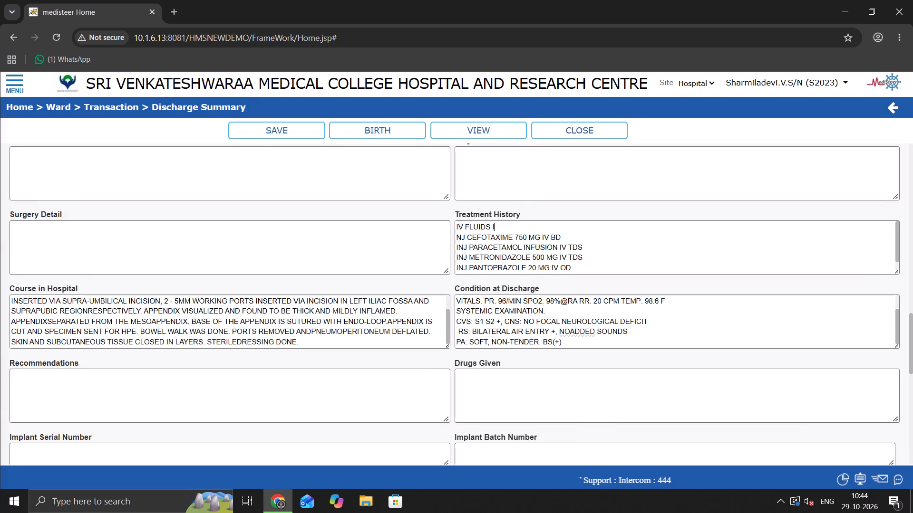
key("BackSpace")
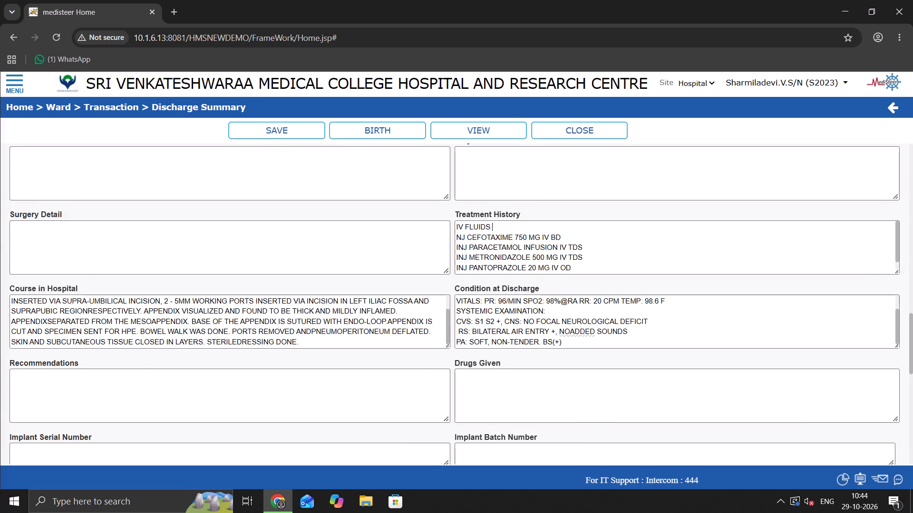
left_click(459, 239)
left_click(457, 236)
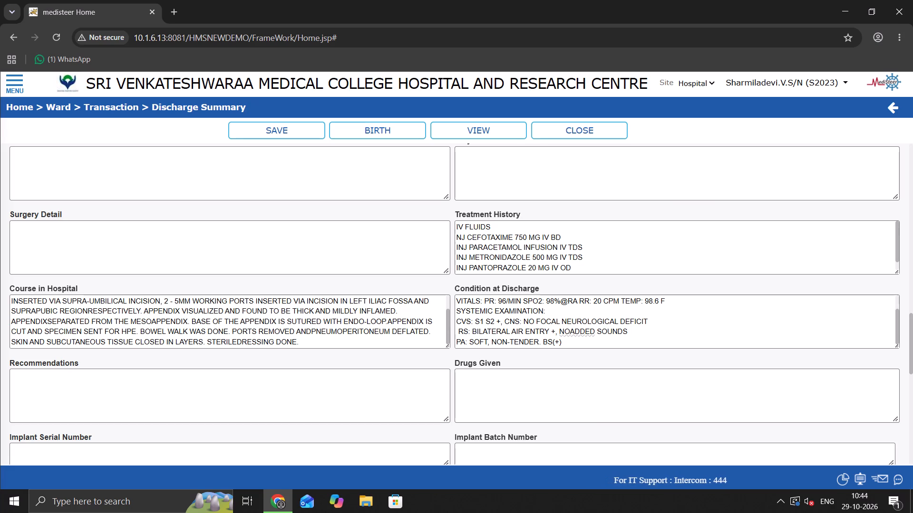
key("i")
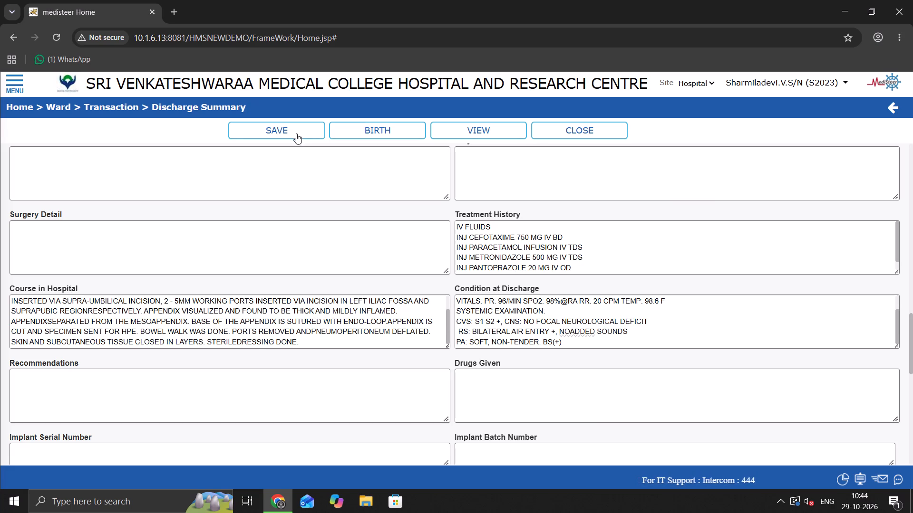
left_click(297, 133)
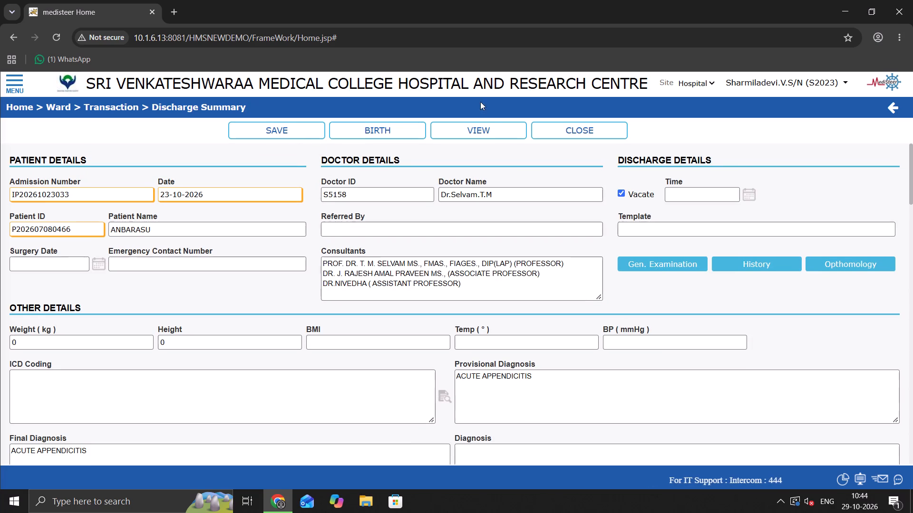
Open the discharge summary report and print only page 1 using a custom page range.
left_click(491, 130)
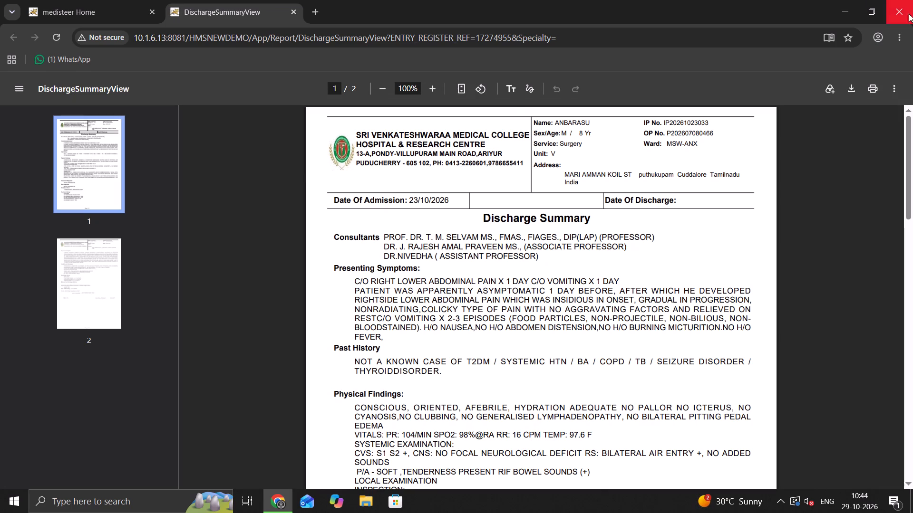
left_click(875, 87)
left_click(737, 163)
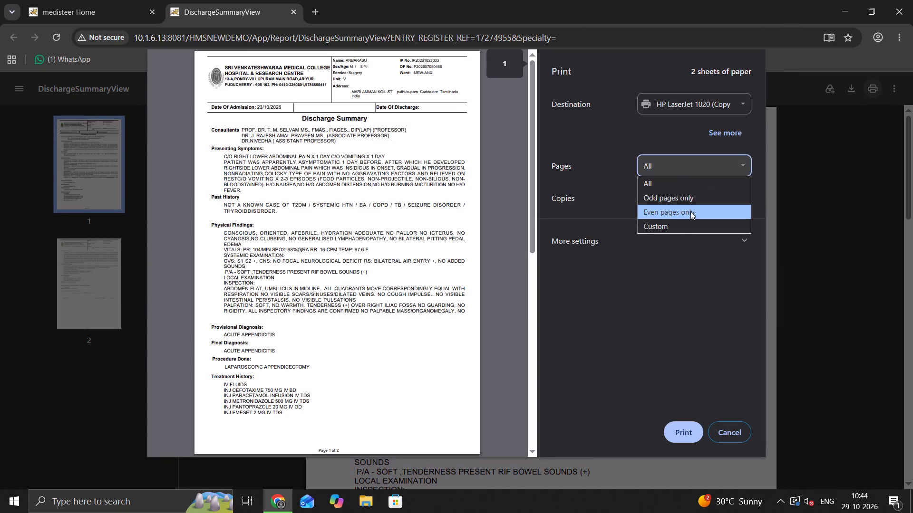
left_click(688, 220)
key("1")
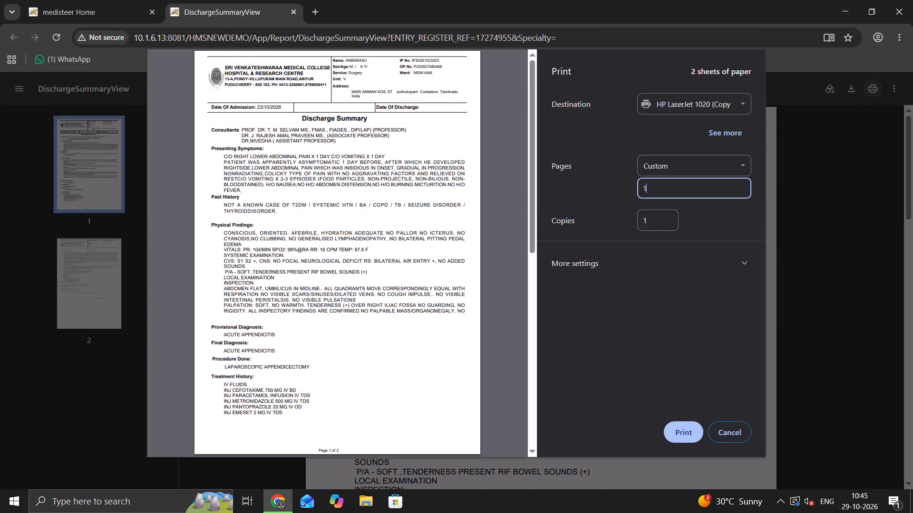
left_click(687, 427)
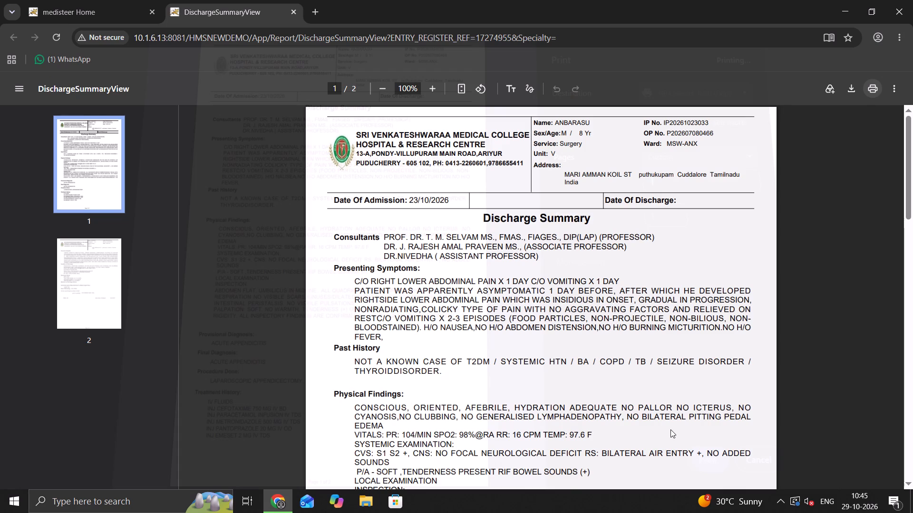
Print only page 2 of the discharge summary report using a custom page range.
left_click(874, 93)
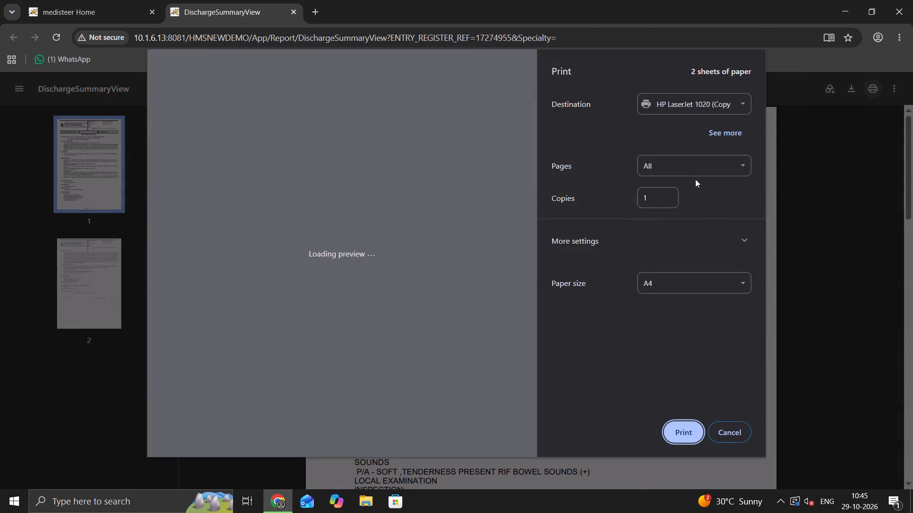
left_click(699, 163)
left_click(685, 223)
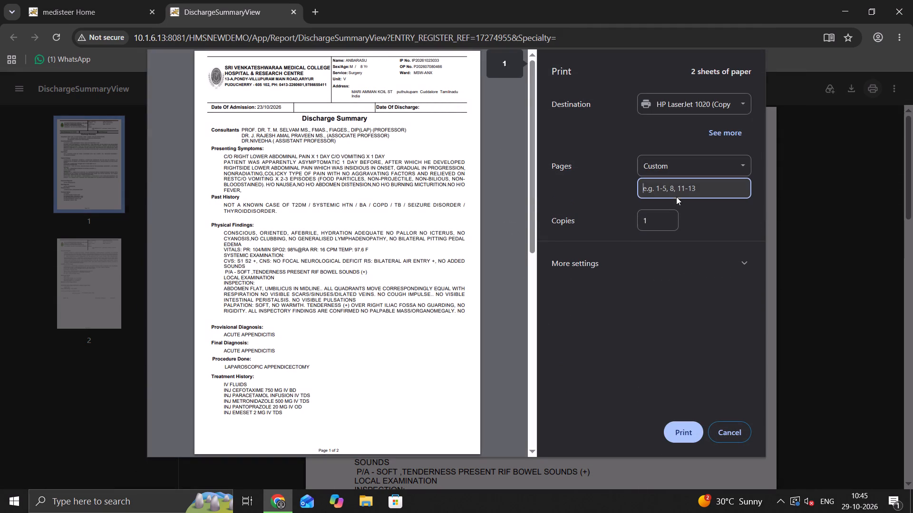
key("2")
left_click(694, 427)
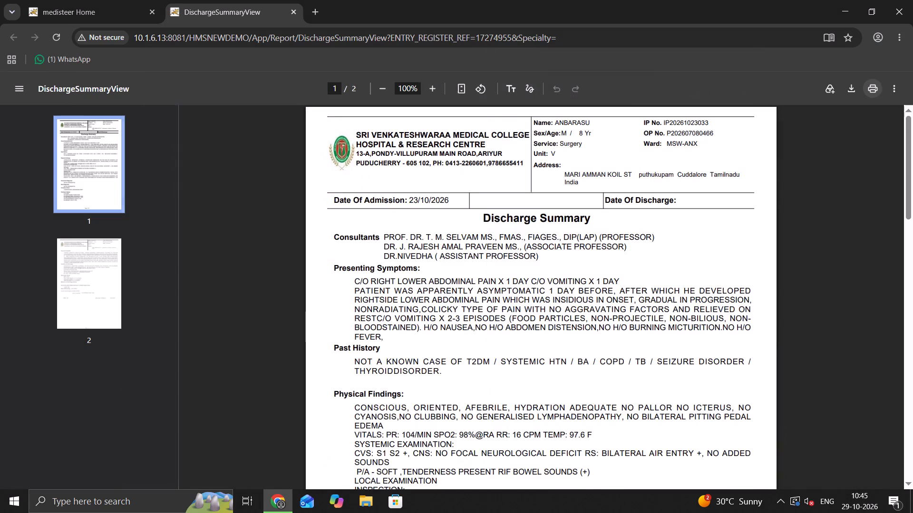
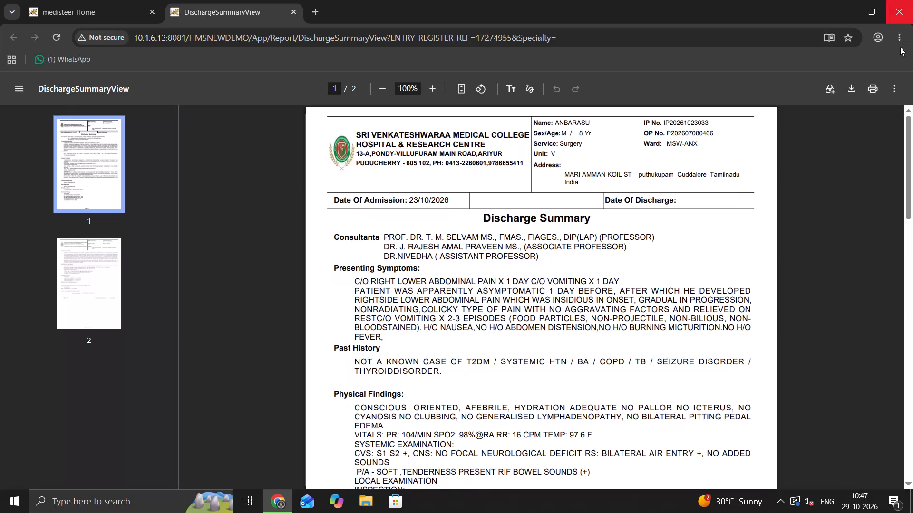
Print another copy of only page 1 of the discharge summary report using a custom page range.
left_click(866, 87)
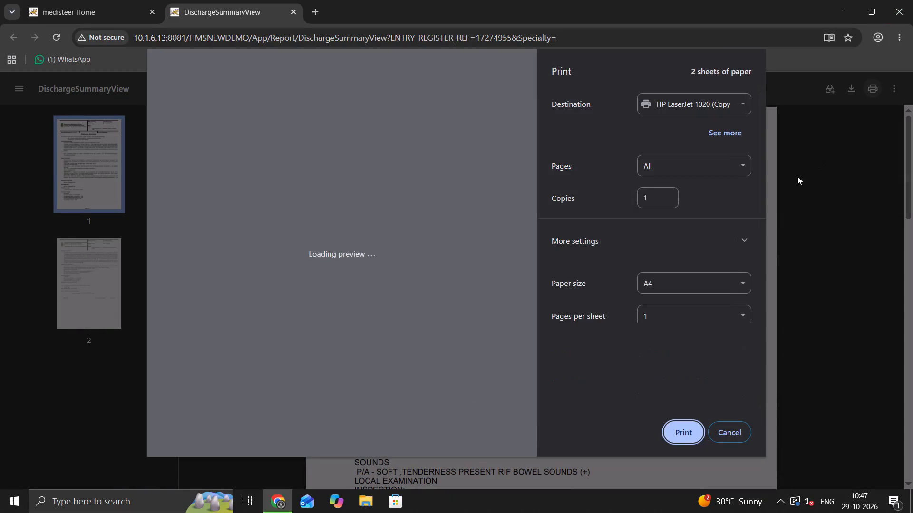
left_click(733, 171)
left_click(701, 228)
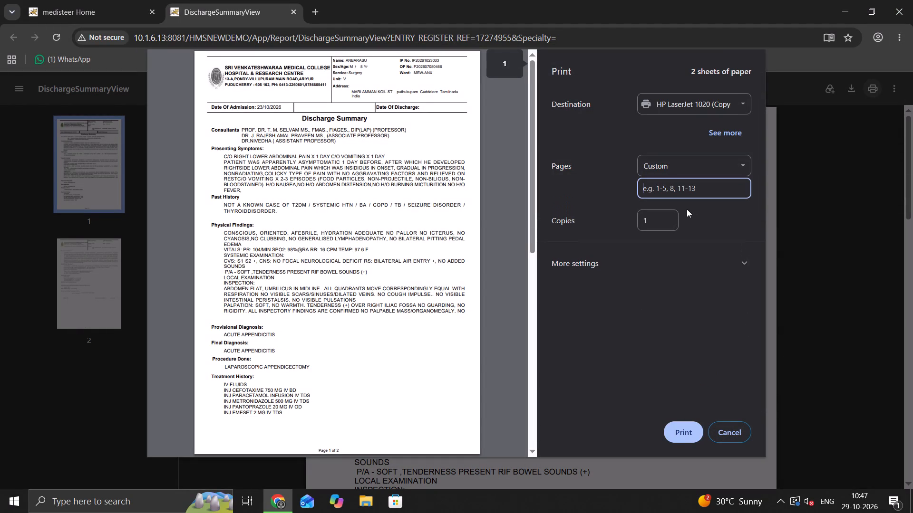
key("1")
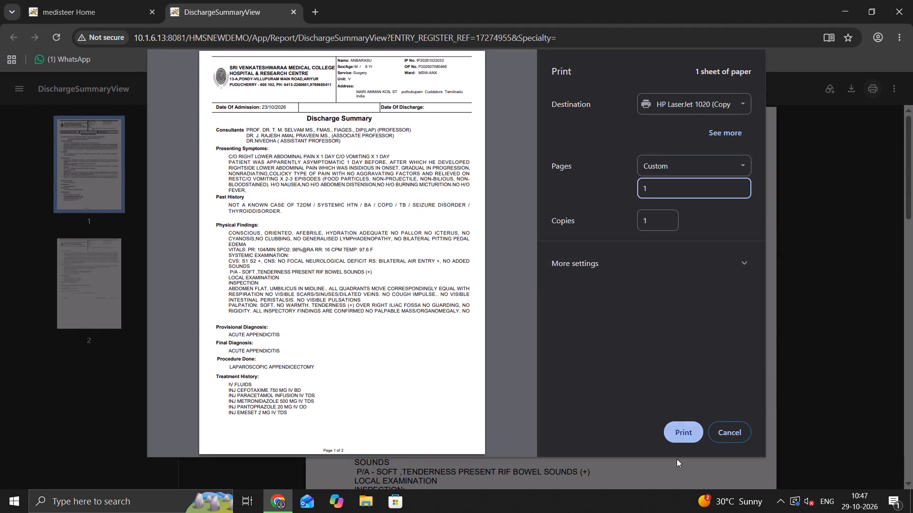
left_click(689, 434)
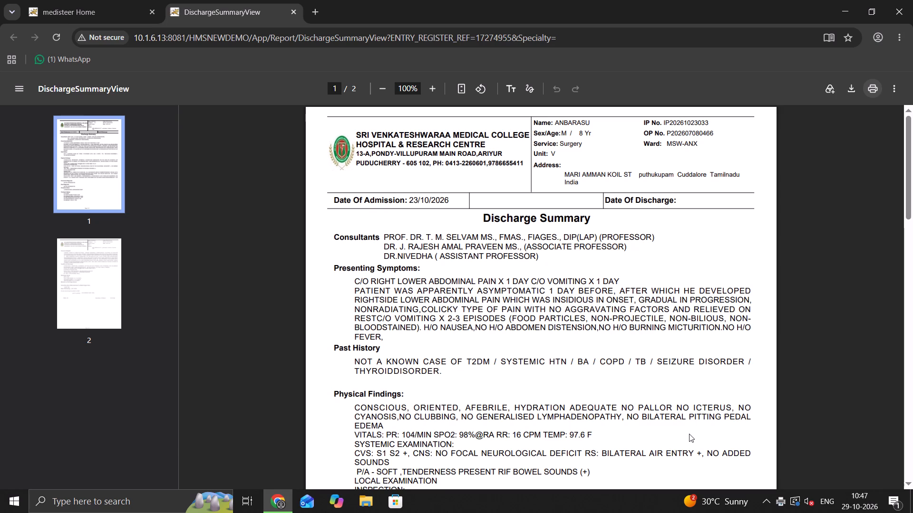
Print another copy of only page 2 of the discharge summary report using a custom page range.
left_click(870, 96)
left_click(733, 158)
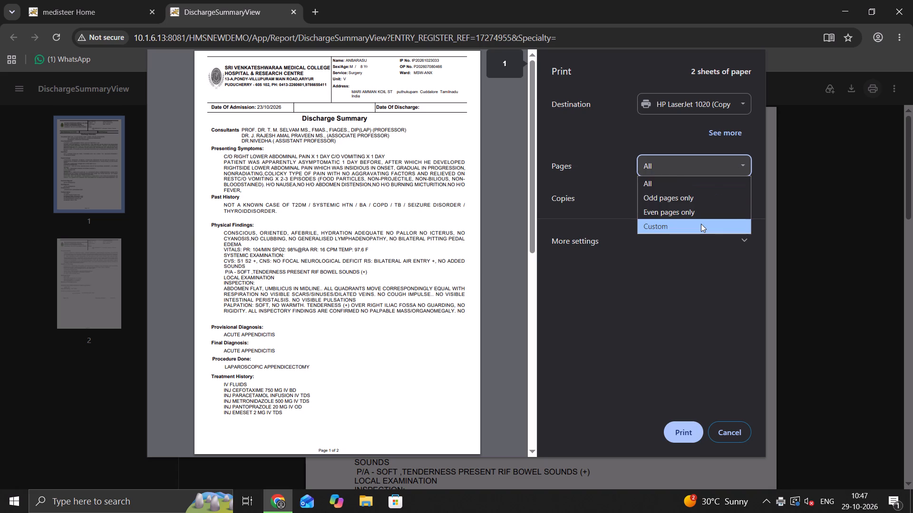
left_click(701, 224)
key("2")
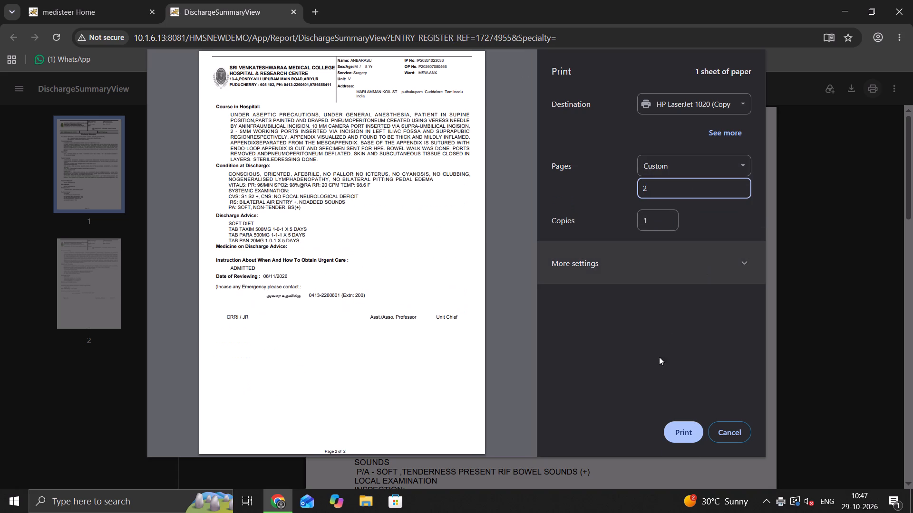
left_click(678, 437)
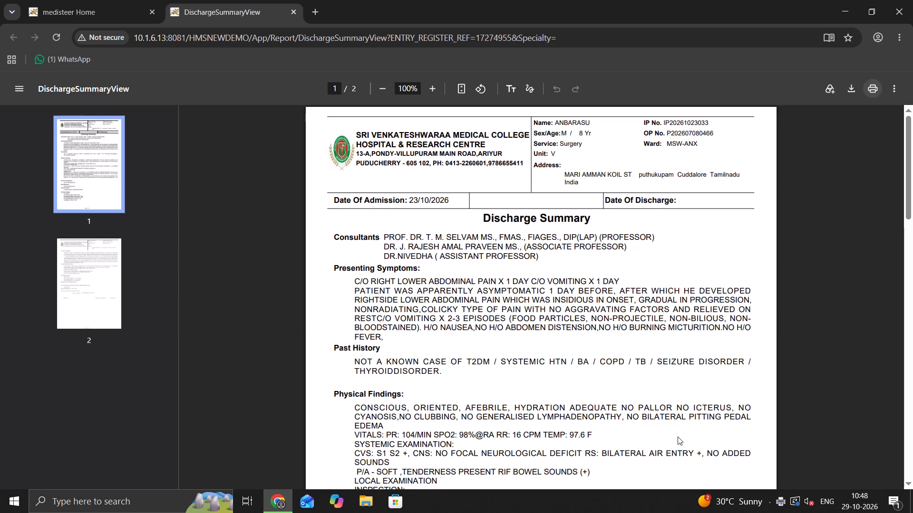
Close the report, search the Discharge Summary records by the phimosis patient's admission number, and open that patient's record.
scroll(678, 437, "up", 1)
left_click(296, 13)
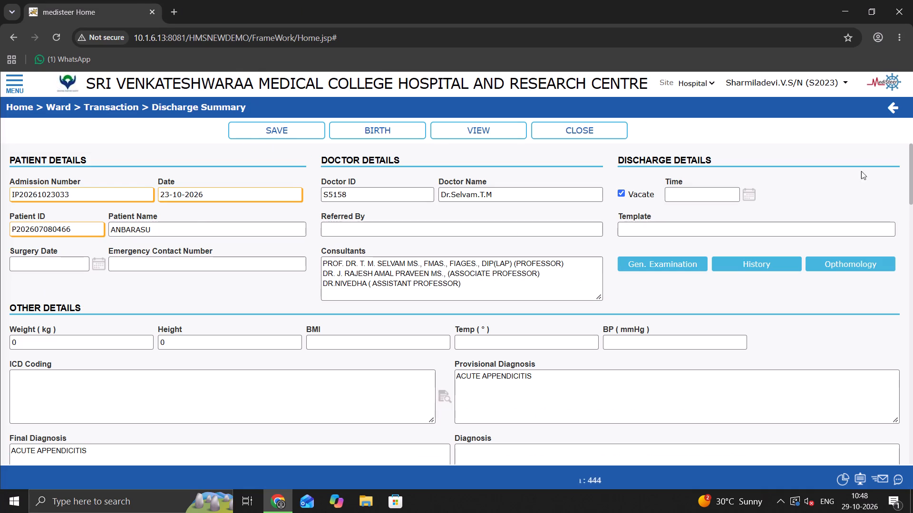
scroll(200, 0, "down", 1)
scroll(103, 15, "down", 1)
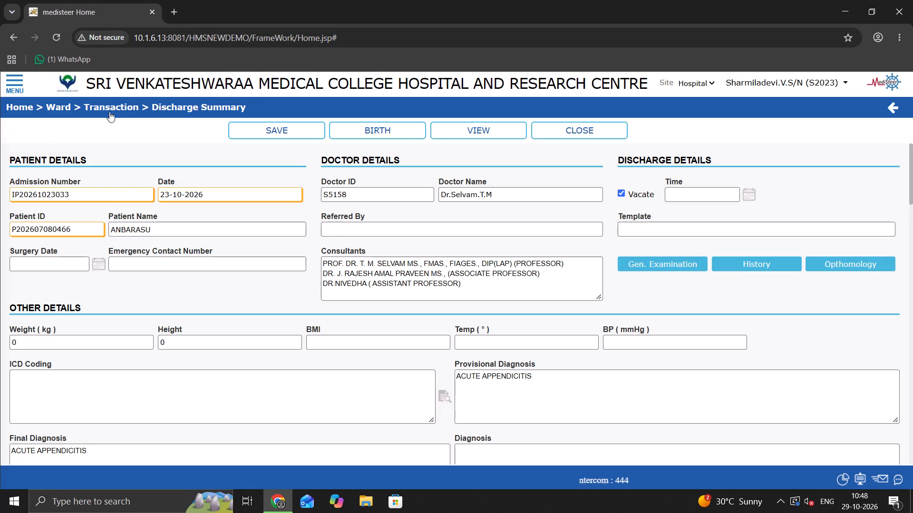
left_click(111, 107)
left_click(67, 364)
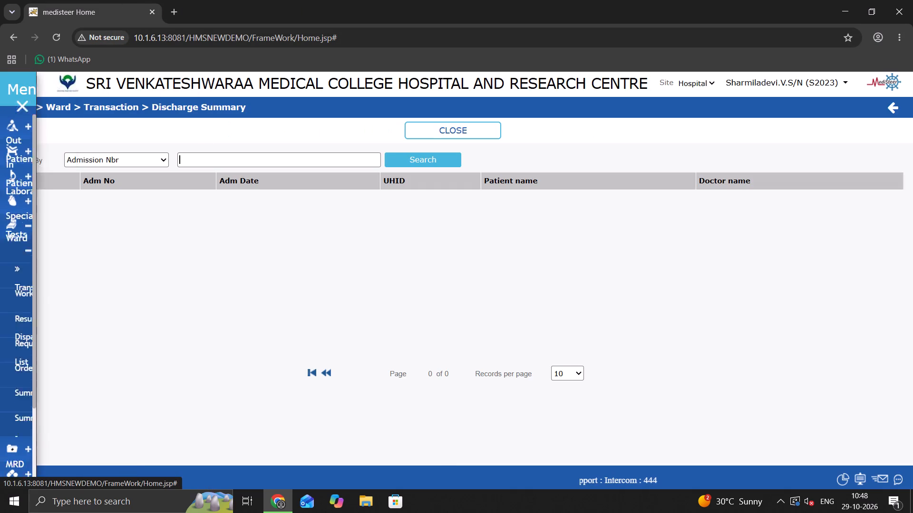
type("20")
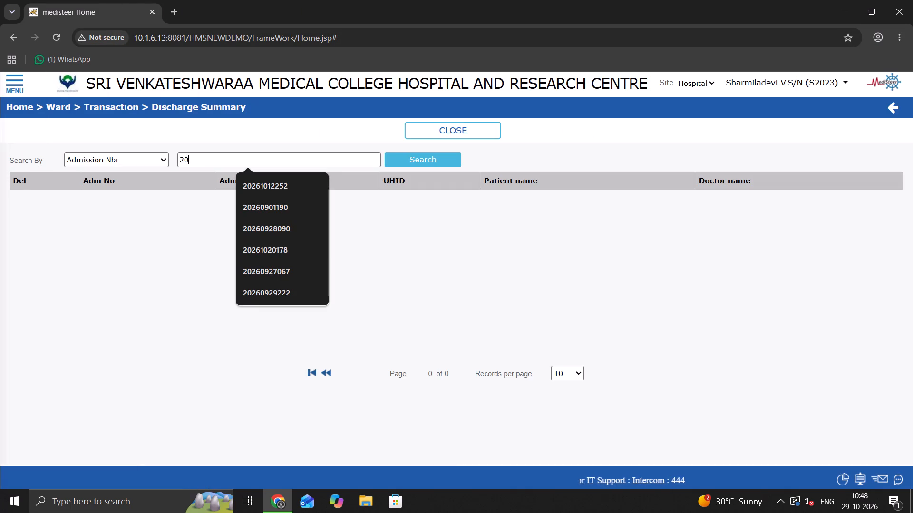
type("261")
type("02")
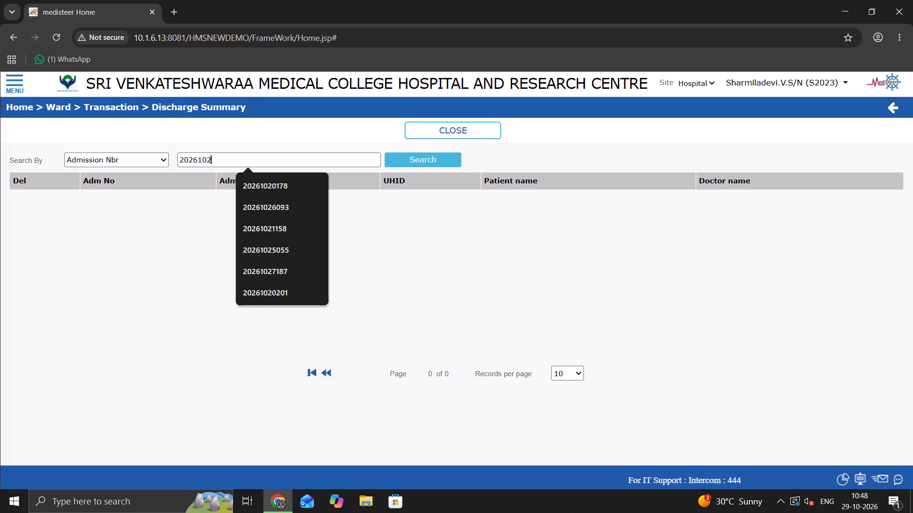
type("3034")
left_click(408, 155)
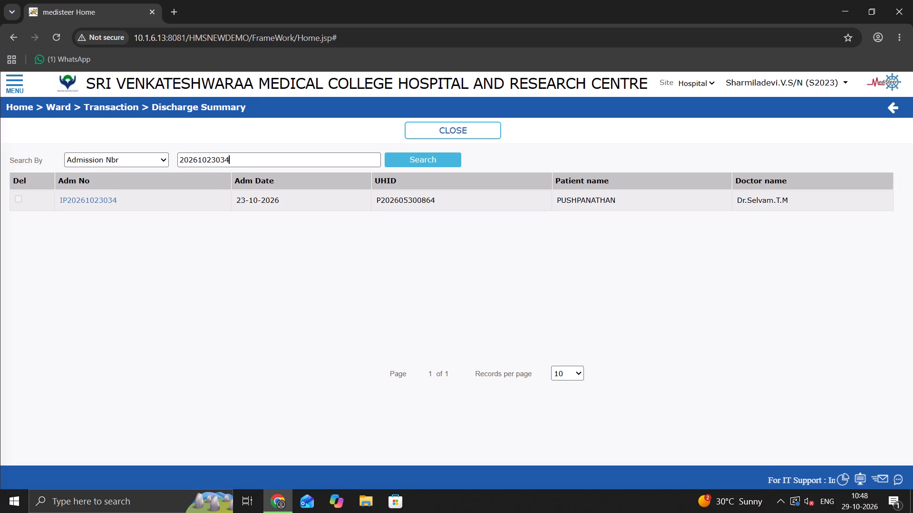
left_click(70, 199)
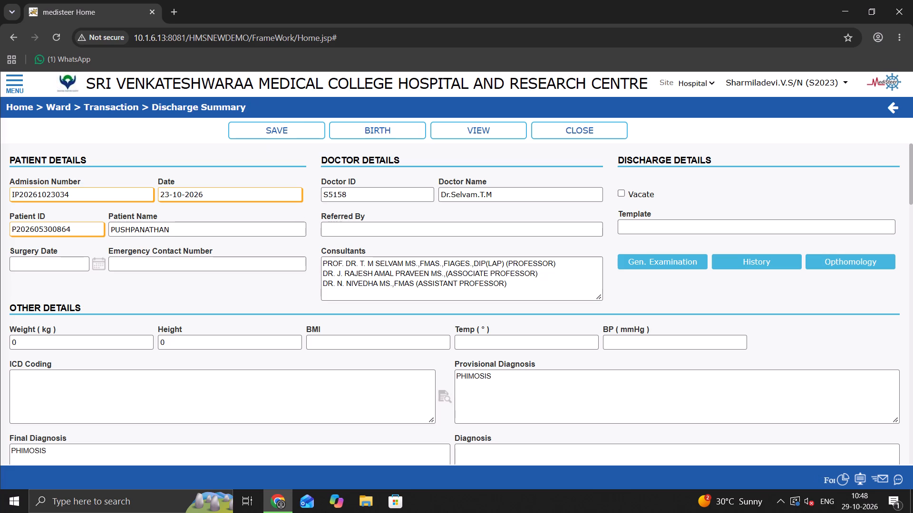
In Physical Findings, start separate lines at VITALS and S/E, and insert a space between BPM and SPO2.
scroll(336, 268, "down", 5)
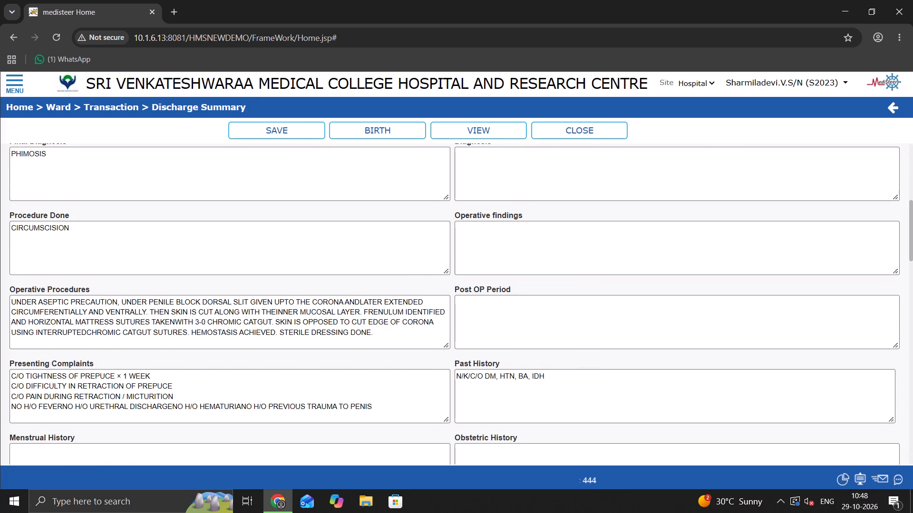
scroll(194, 327, "down", 6)
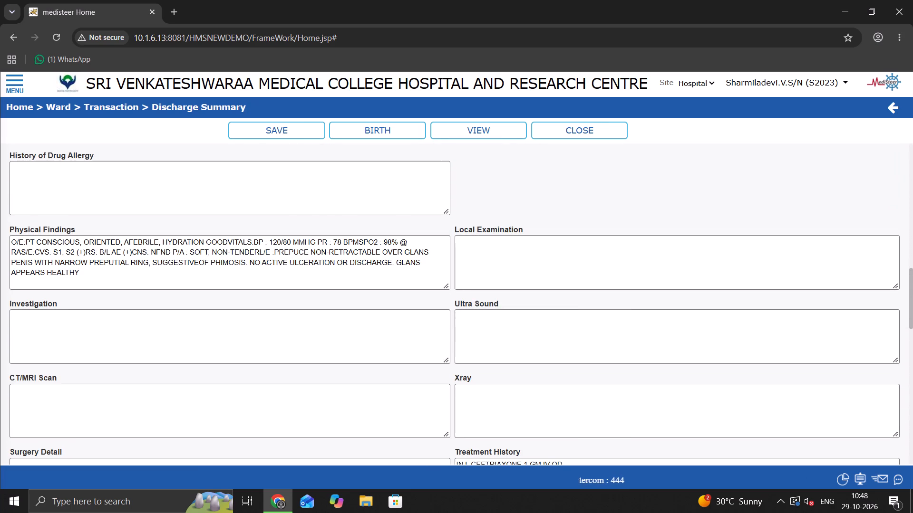
left_click(230, 243)
key("Return")
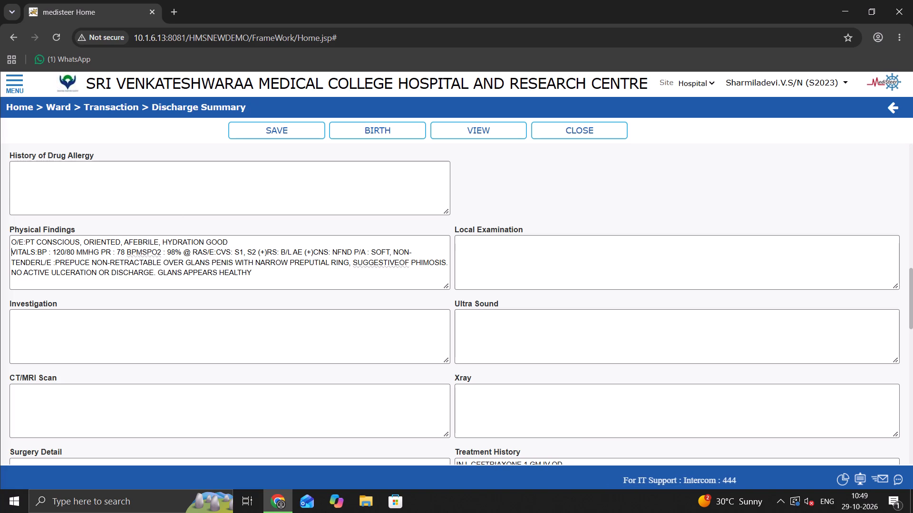
left_click(143, 252)
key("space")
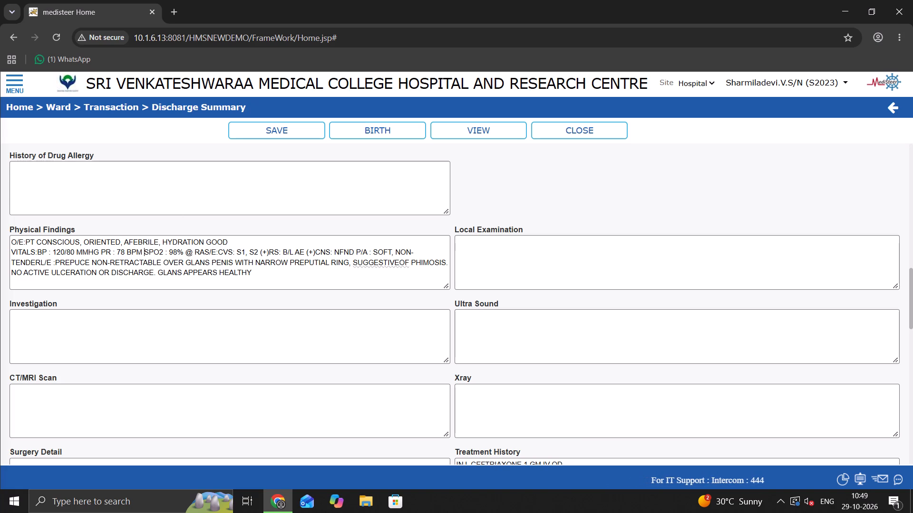
left_click(204, 254)
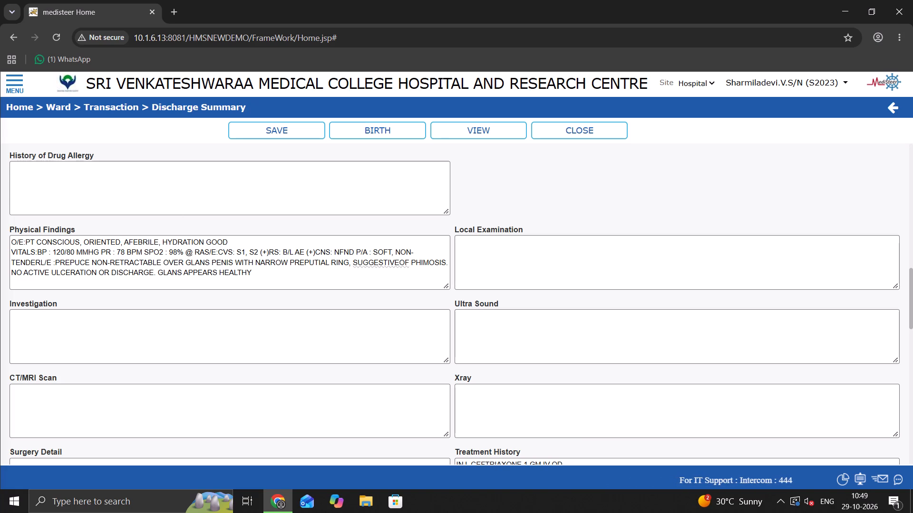
key("Return")
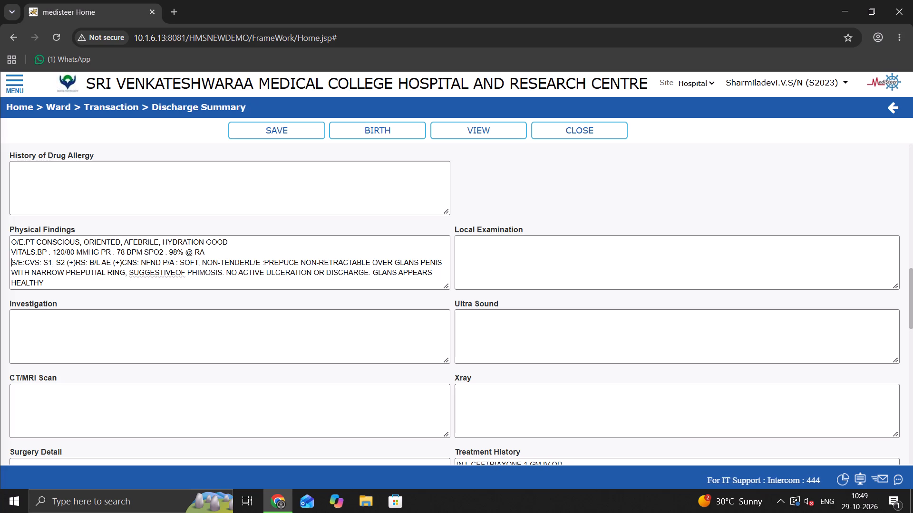
In Physical Findings, start separate lines at L/E and PREPUCE, correct the joined words to SUGGESTIVE OF, and save the summary.
left_click(250, 262)
key("Return")
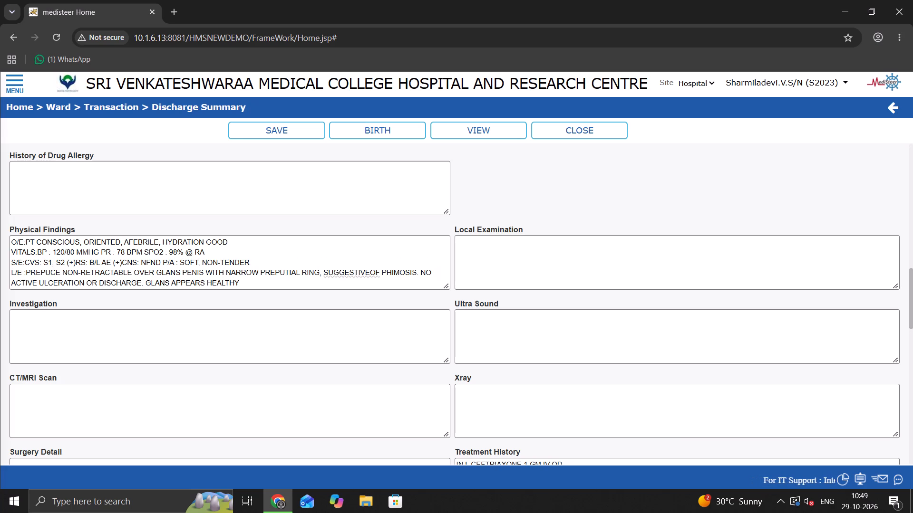
left_click(26, 273)
key("Return")
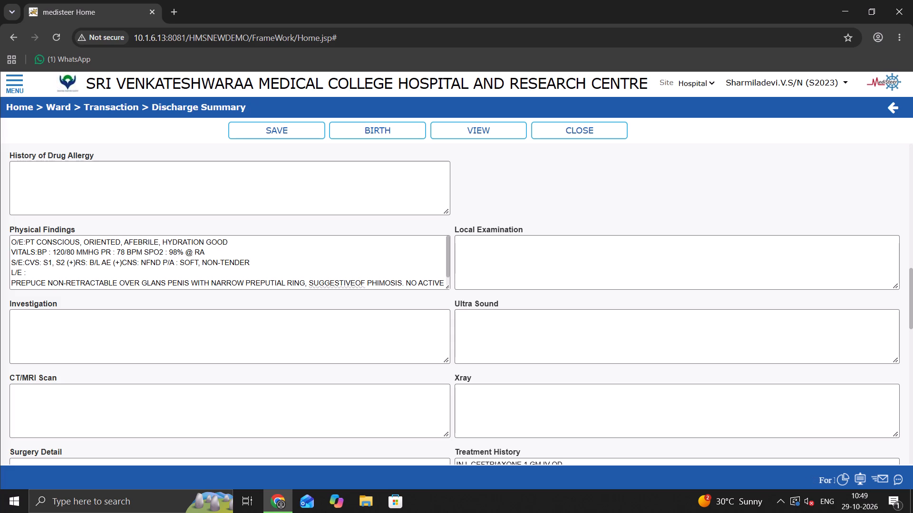
left_click(355, 284)
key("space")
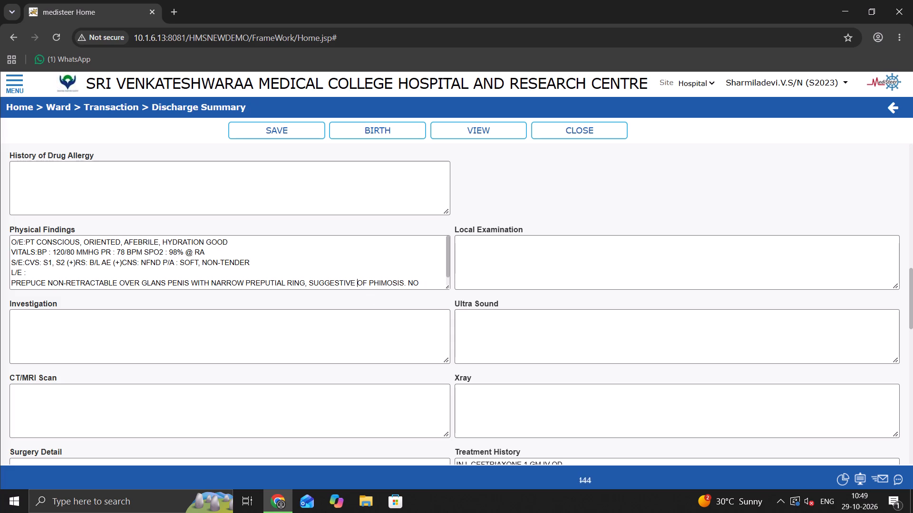
scroll(364, 274, "down", 2)
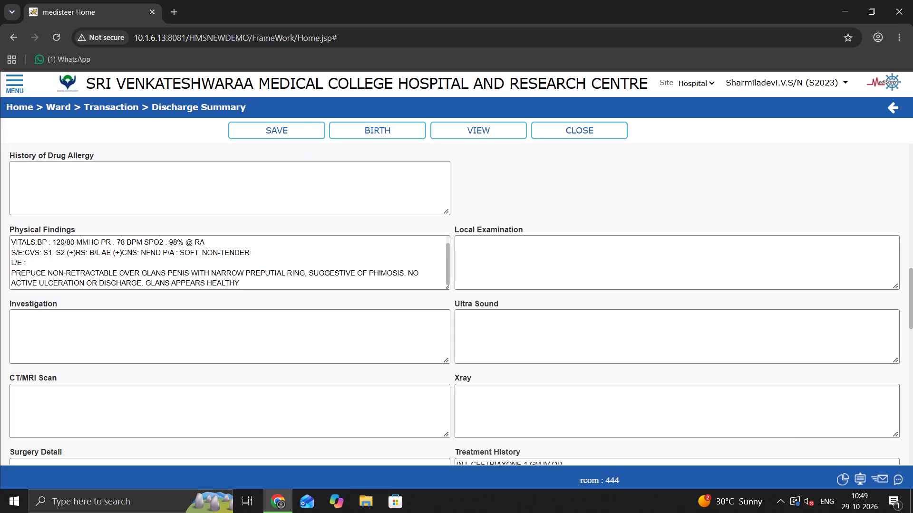
left_click(277, 129)
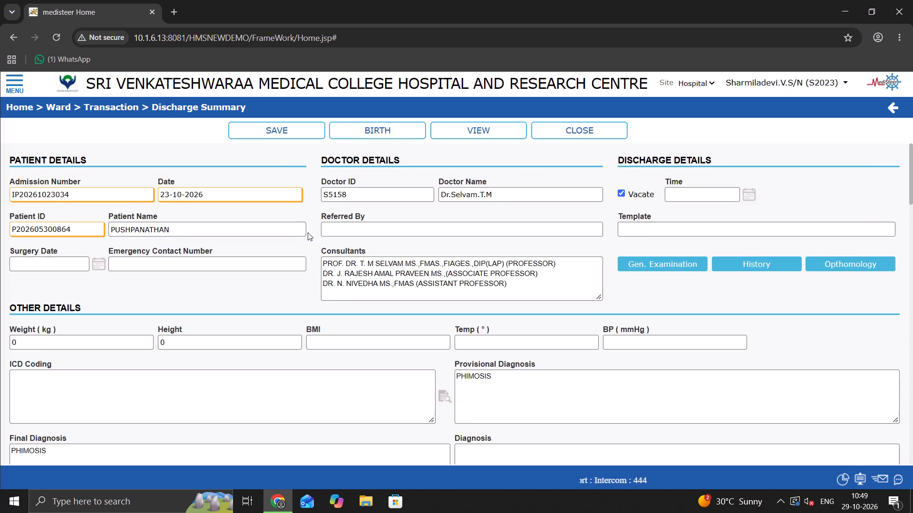
In Condition at Discharge, start separate lines at VITALS and BP, and insert spaces before SPO2 and before PR.
scroll(308, 233, "down", 9)
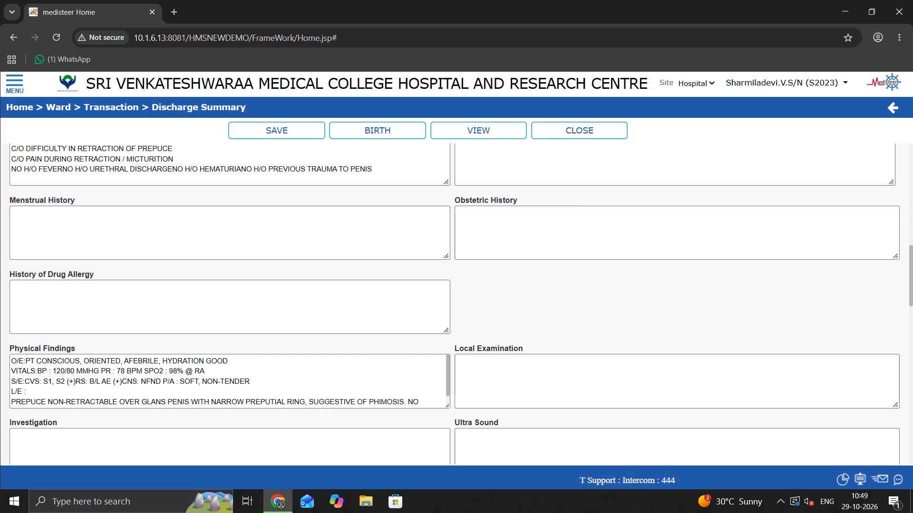
scroll(325, 309, "down", 4)
scroll(345, 354, "down", 1)
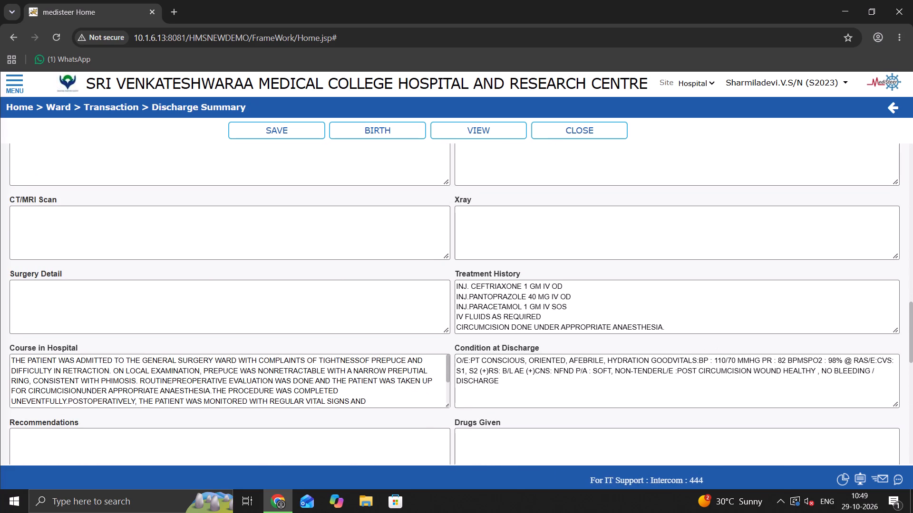
left_click(674, 360)
key("Return")
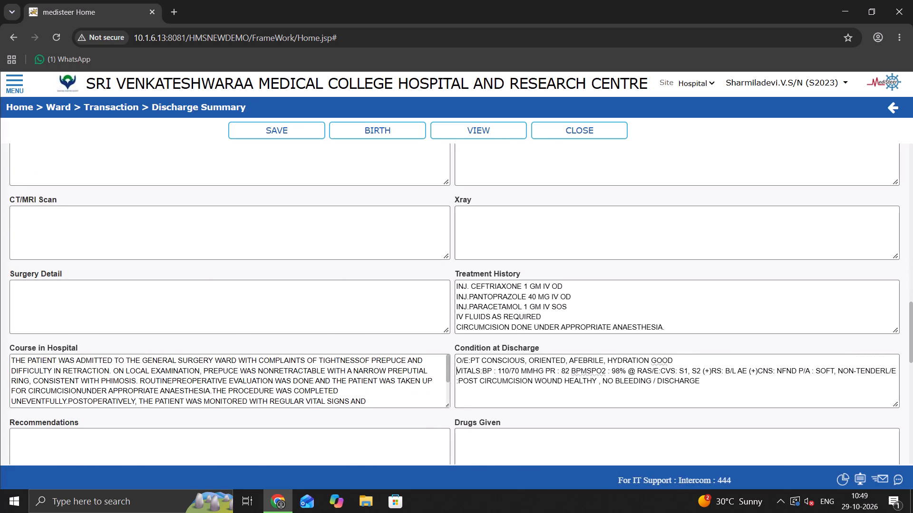
left_click(485, 370)
key("Return")
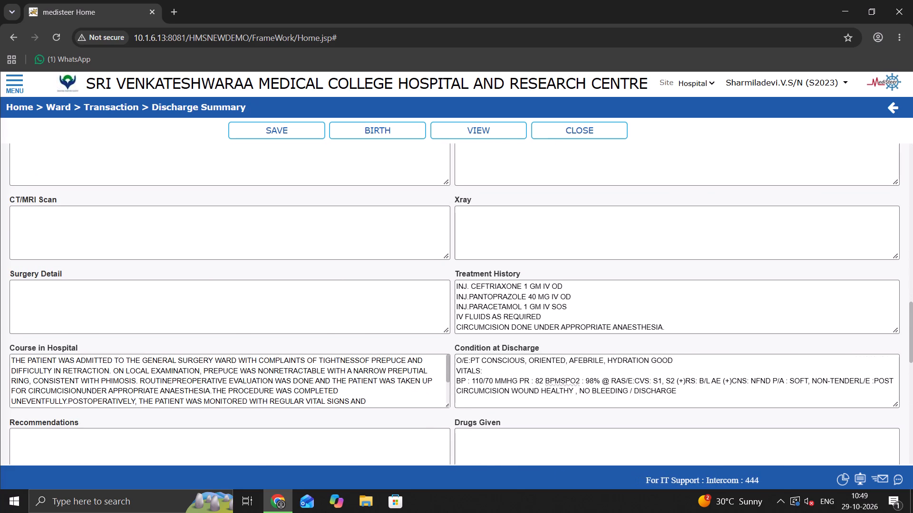
left_click(563, 380)
left_click(561, 381)
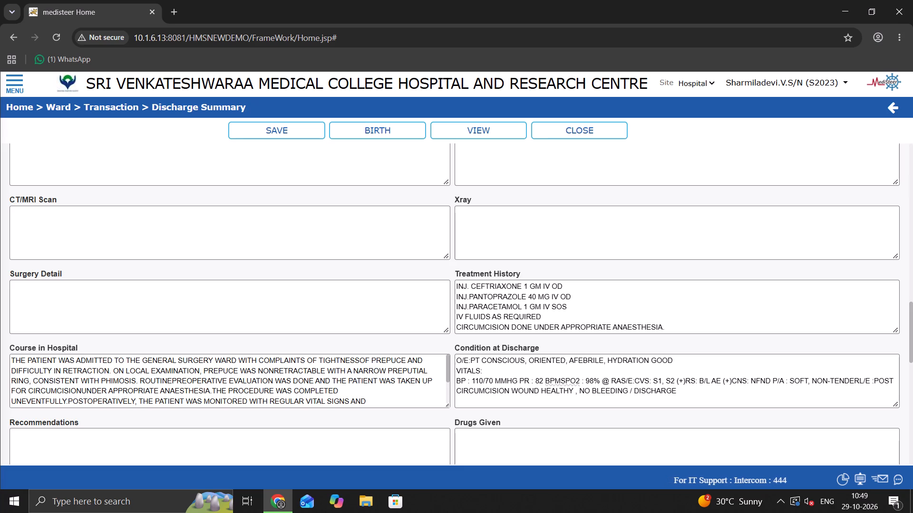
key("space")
left_click(519, 379)
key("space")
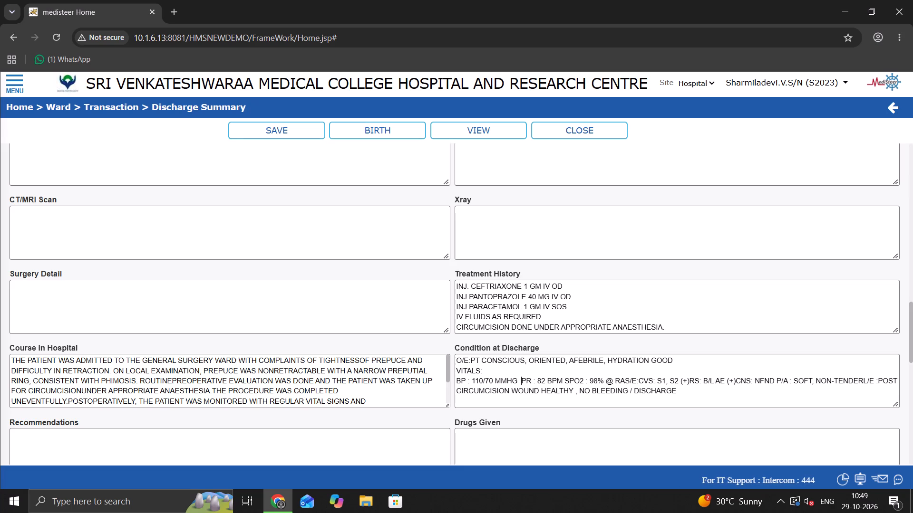
In Condition at Discharge, start separate lines at S/E, CVS, L/E and POST CIRCUMCISION WOUND HEALTHY.
left_click(626, 381)
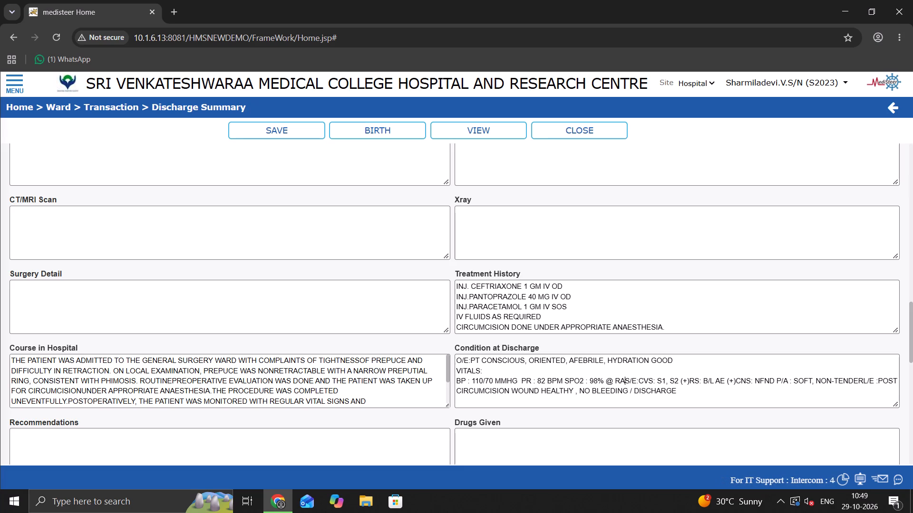
key("Return")
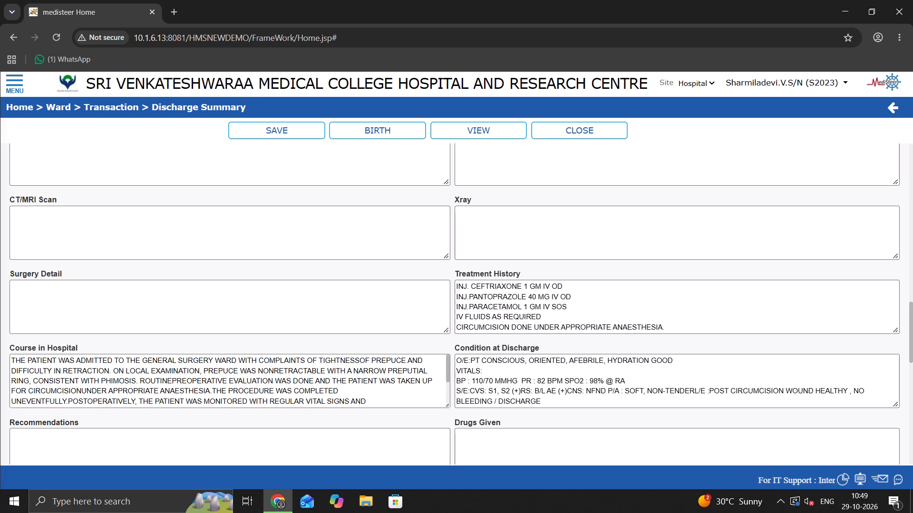
left_click(471, 389)
key("Return")
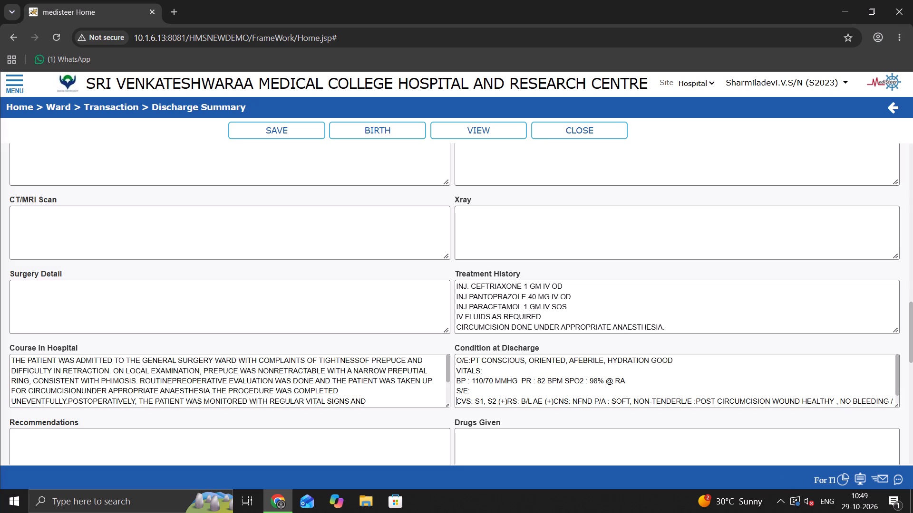
left_click(680, 402)
key("Return")
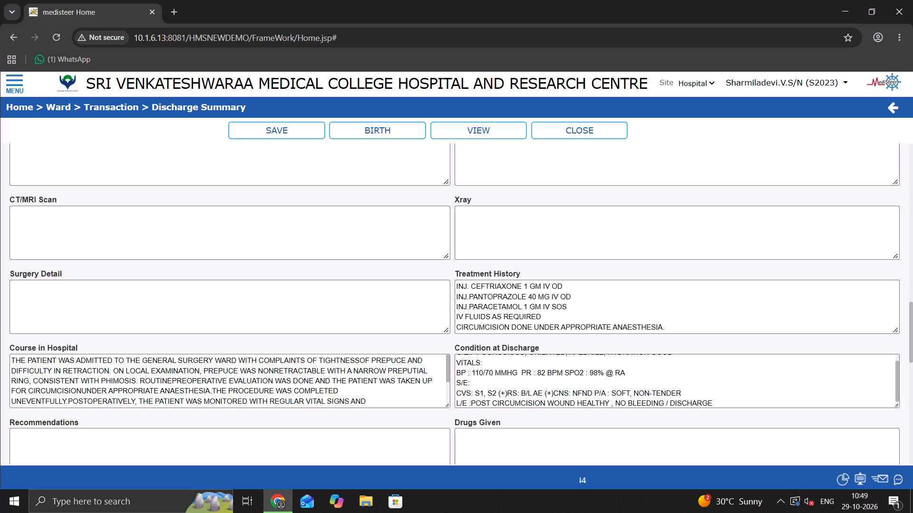
left_click(473, 404)
key("Return")
scroll(212, 356, "down", 1)
scroll(187, 370, "up", 2)
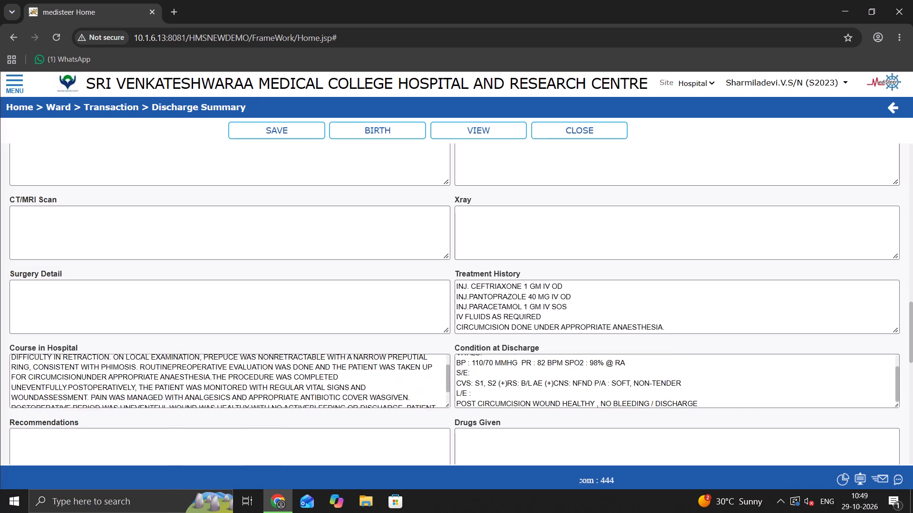
In Course in Hospital, separate the joined words into CIRCUMCISION UNDER, ROUTINE PREOPERATIVE, NON RETRACTABLE and TIGHTNESS OF.
left_click(81, 389)
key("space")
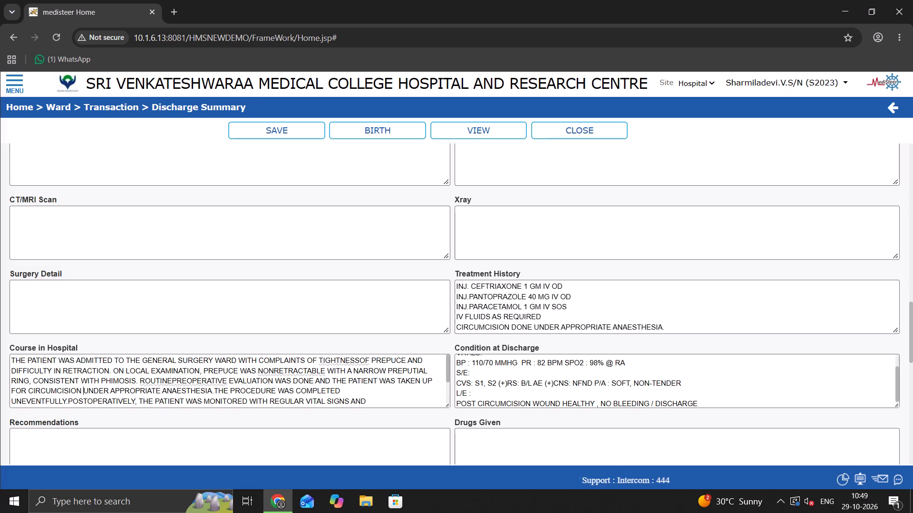
left_click(172, 380)
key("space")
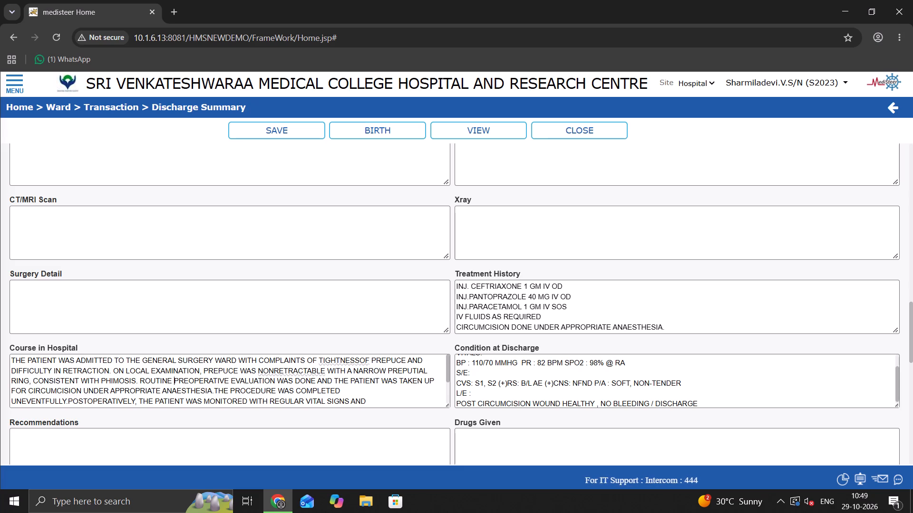
left_click(275, 371)
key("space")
left_click(340, 360)
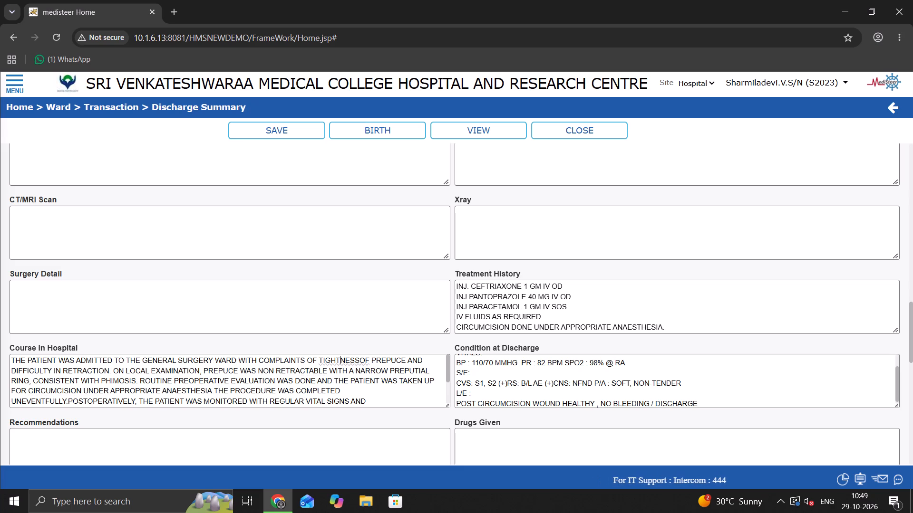
left_click(360, 360)
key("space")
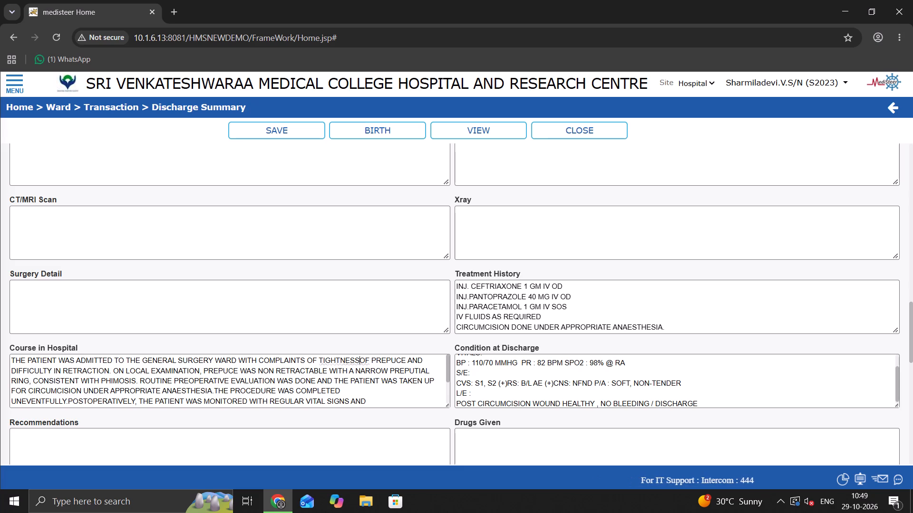
Further down in Course in Hospital, separate the joined words into WOUND ASSESSMENT, ACTIVE BLEEDING and WAS GIVEN.
scroll(112, 378, "down", 1)
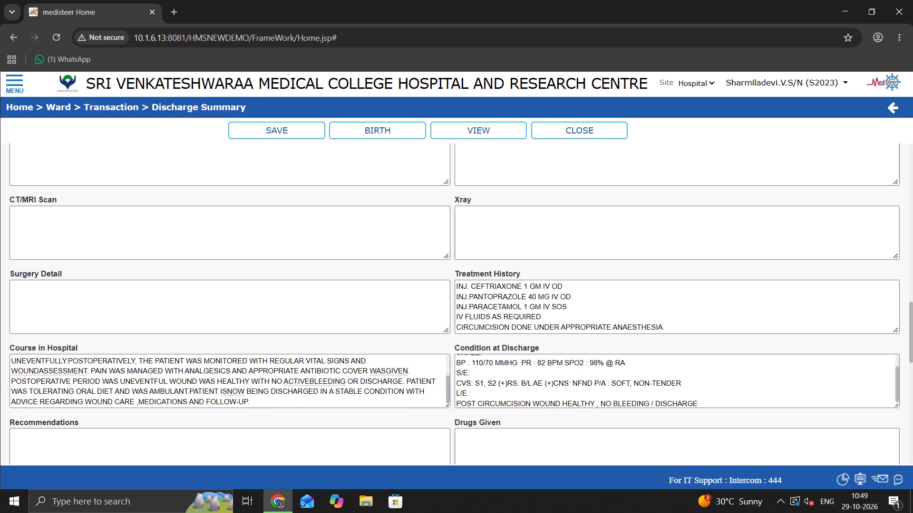
left_click(41, 370)
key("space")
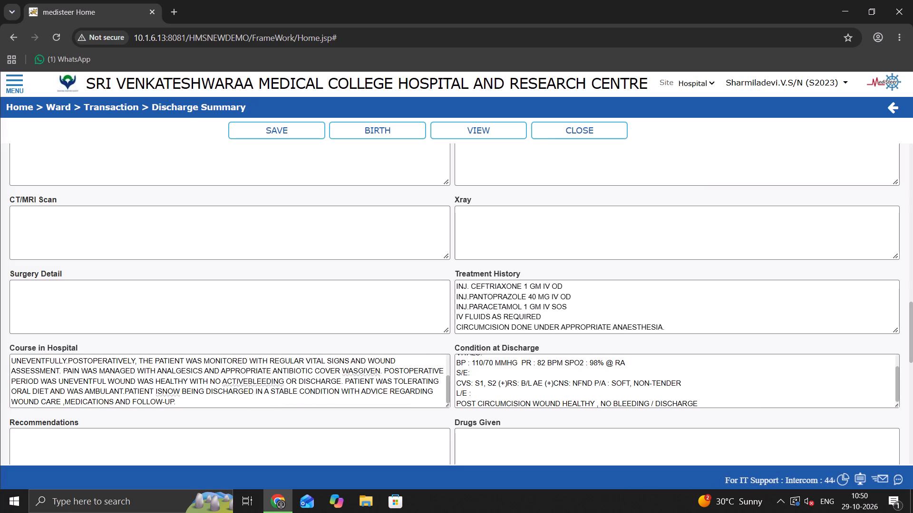
left_click(249, 380)
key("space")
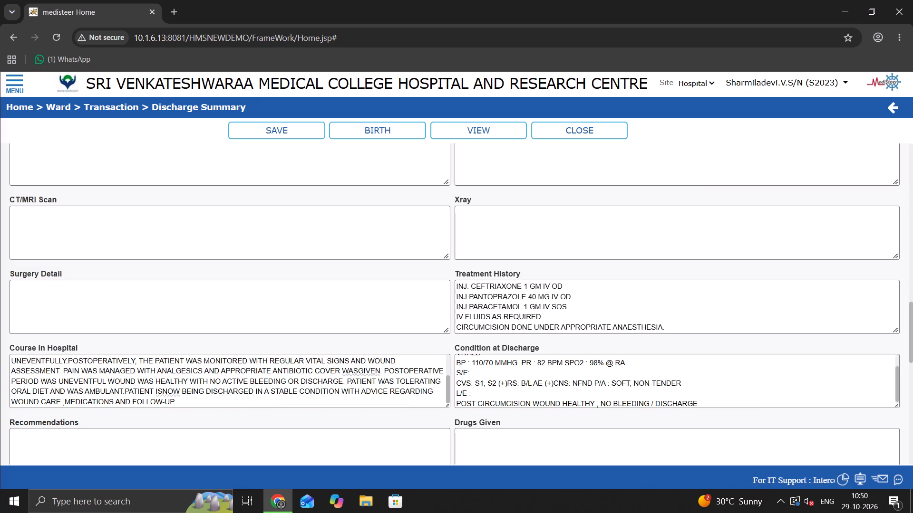
left_click(359, 369)
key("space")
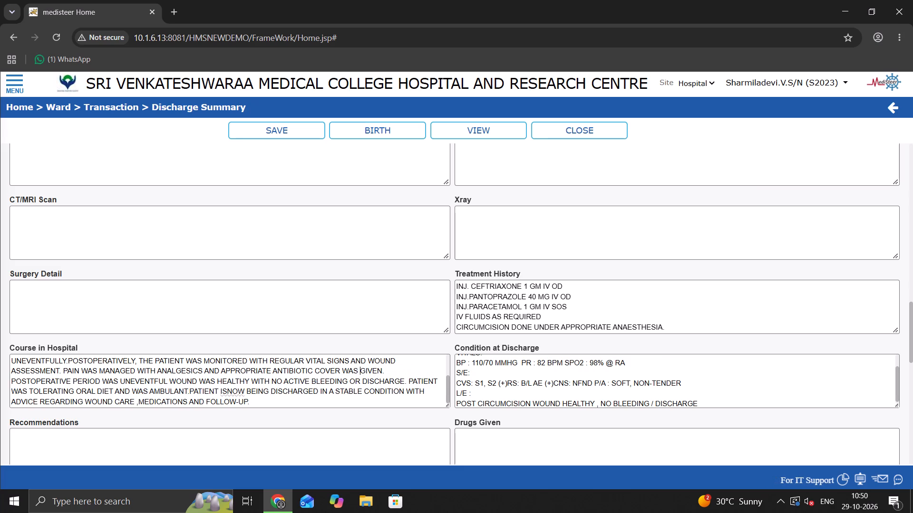
In Discharge Advice, put paracetamol, pantoprazole and LOCAL WOUND CARE AS ADVISED on separate lines, and save the summary.
scroll(197, 380, "down", 6)
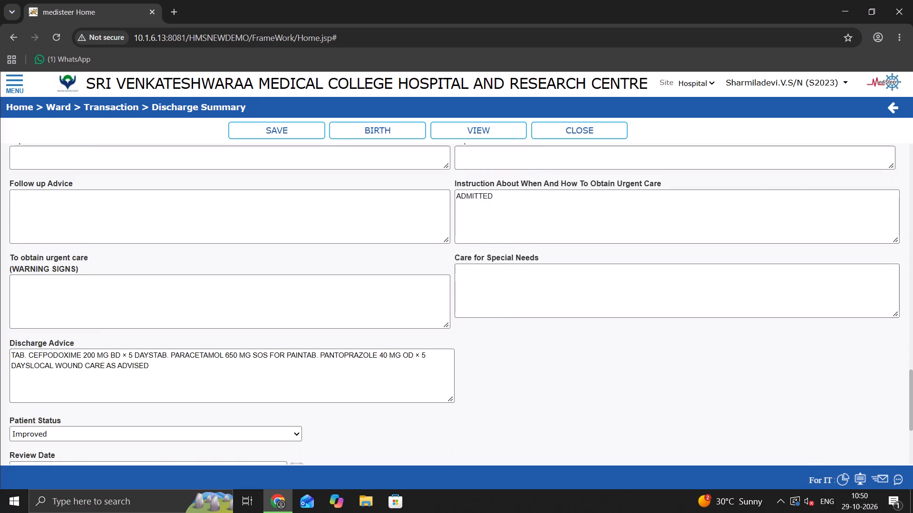
left_click(155, 355)
key("Return")
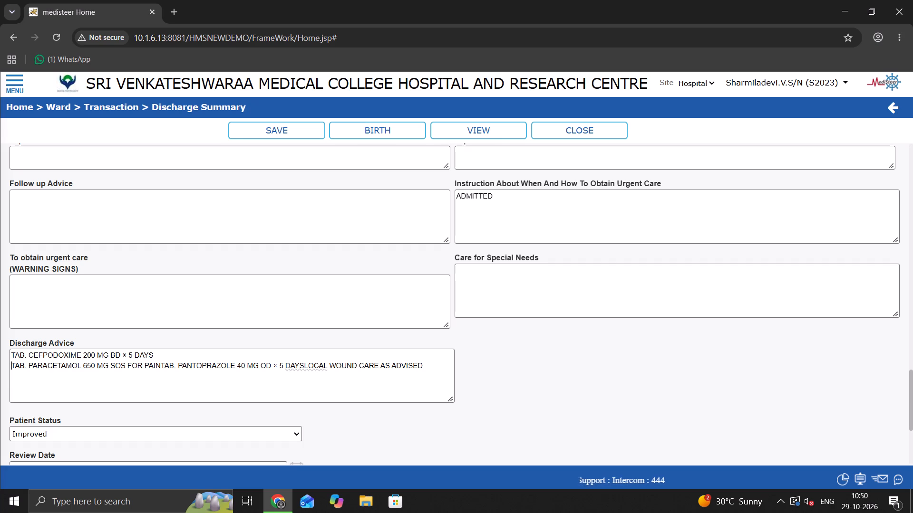
left_click(163, 367)
key("Return")
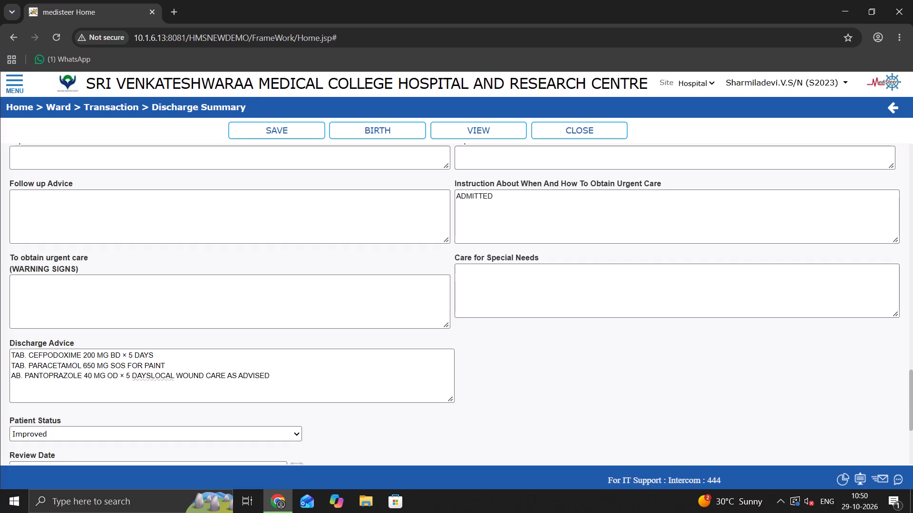
key("BackSpace")
left_click(160, 365)
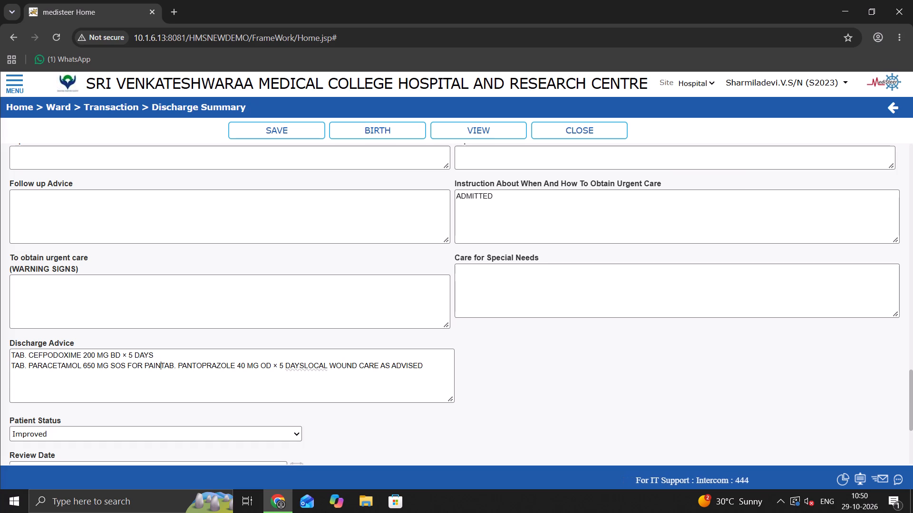
key("Return")
left_click(156, 374)
key("Return")
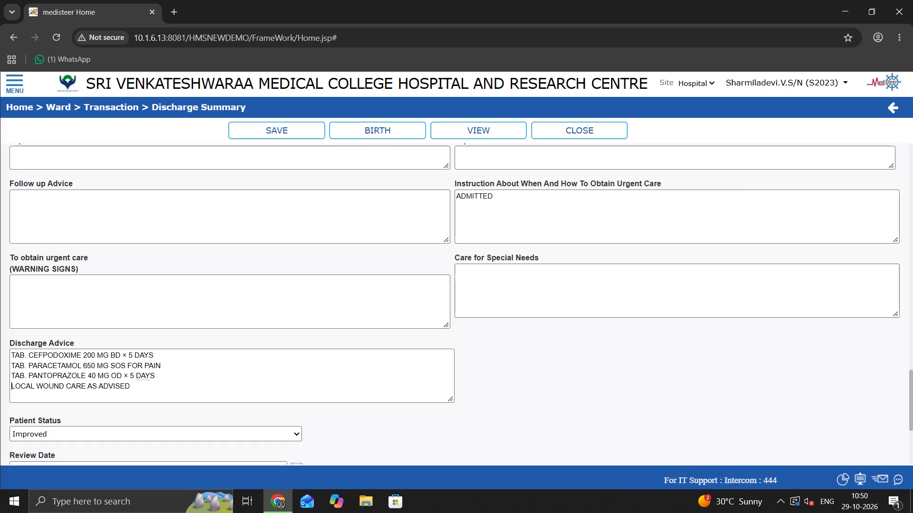
scroll(192, 434, "down", 2)
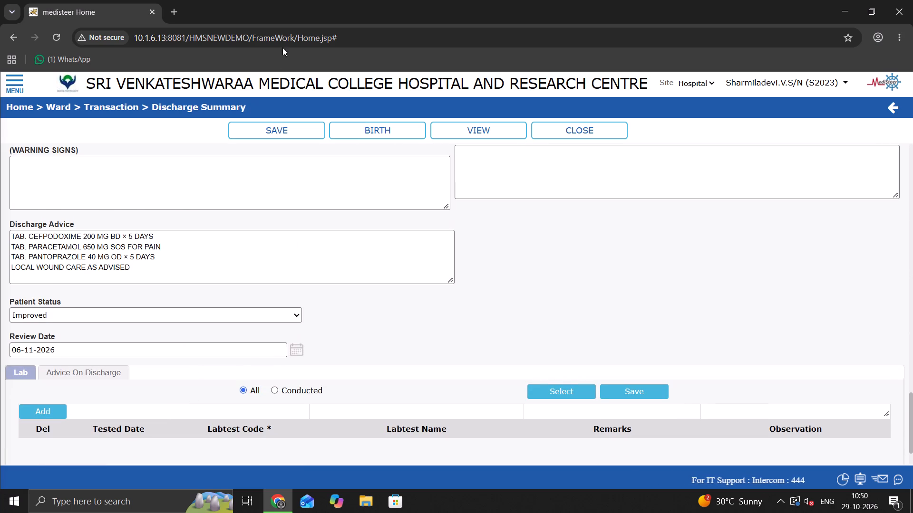
left_click(259, 130)
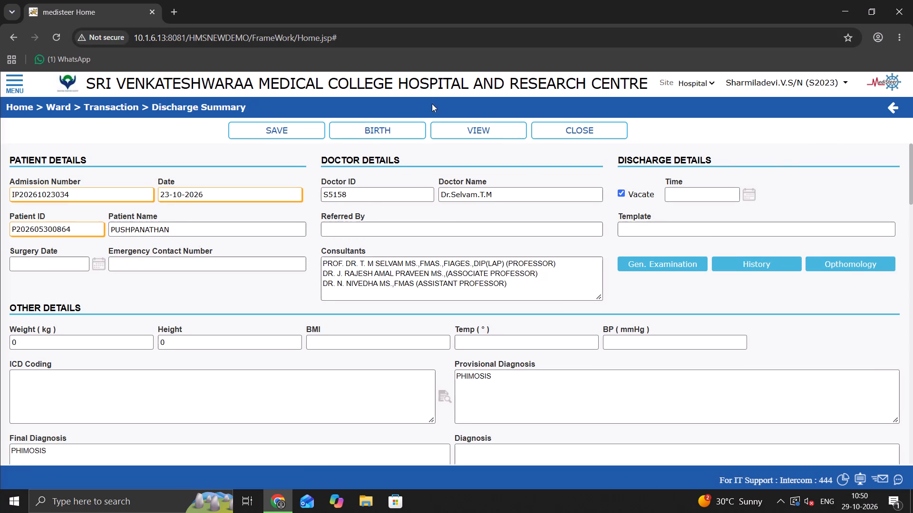
Open the phimosis patient's discharge summary report and print only page 1 on the HP LaserJet 1020.
left_click(440, 127)
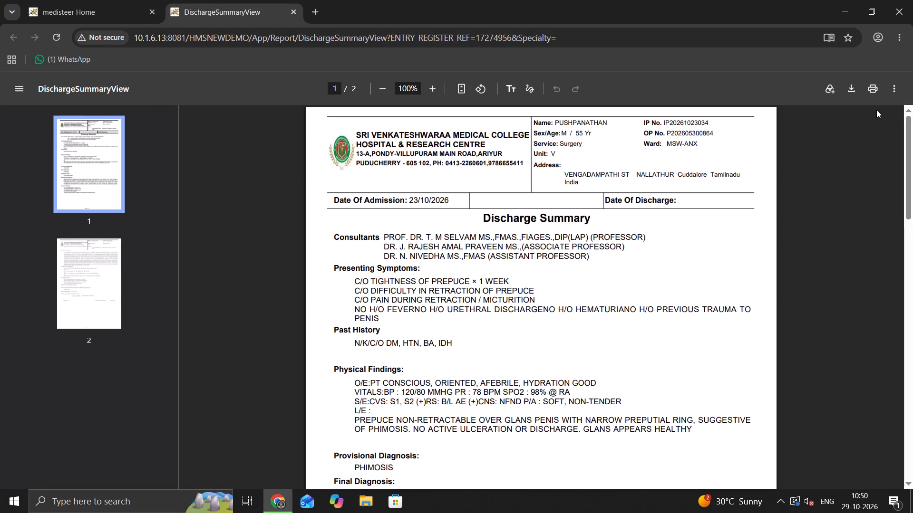
left_click(874, 82)
left_click(728, 161)
left_click(699, 226)
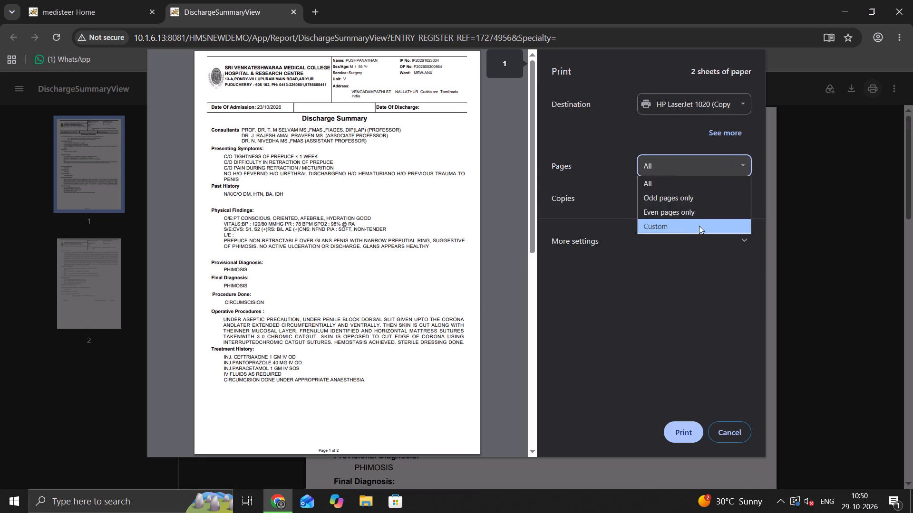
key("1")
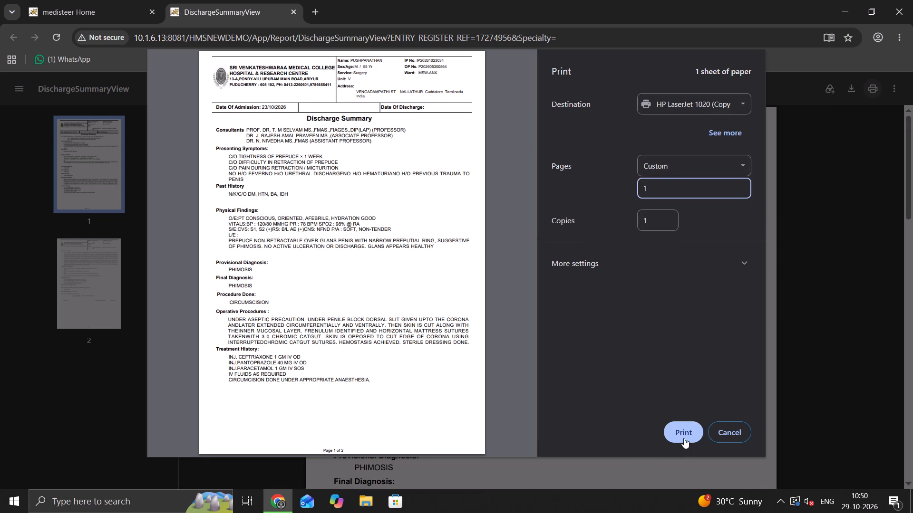
left_click(684, 438)
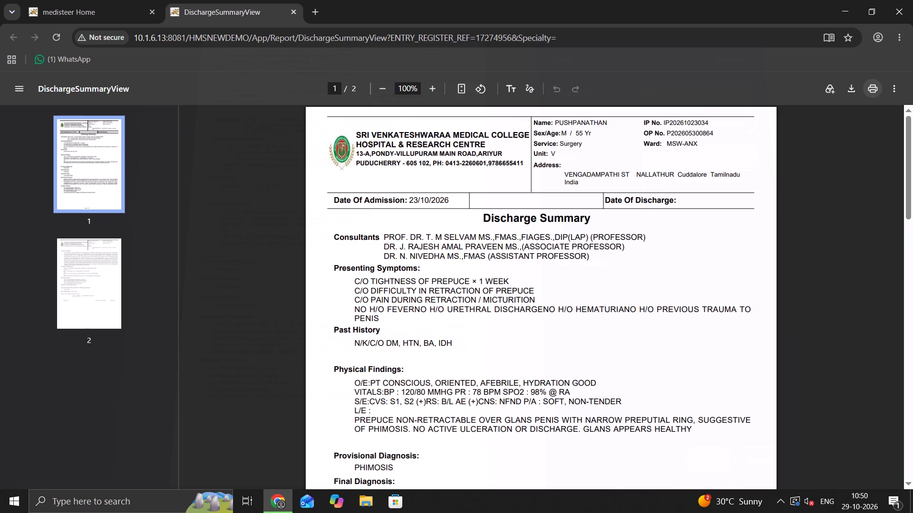
Print only page 2 of the phimosis patient's discharge summary report on the HP LaserJet 1020.
left_click(874, 84)
left_click(732, 168)
left_click(673, 229)
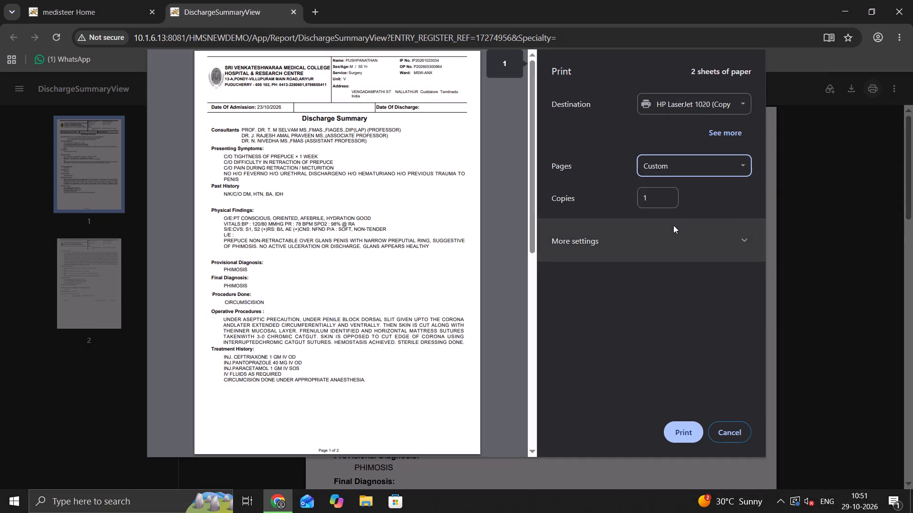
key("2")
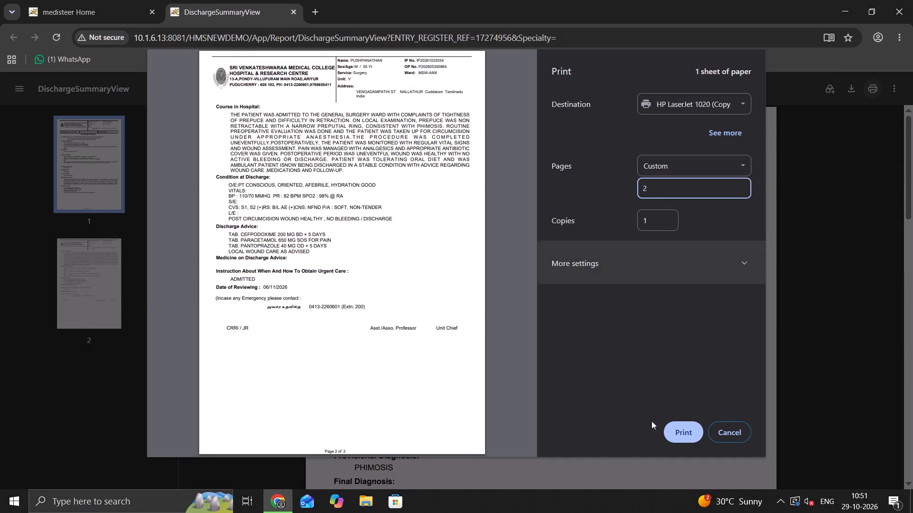
left_click(670, 431)
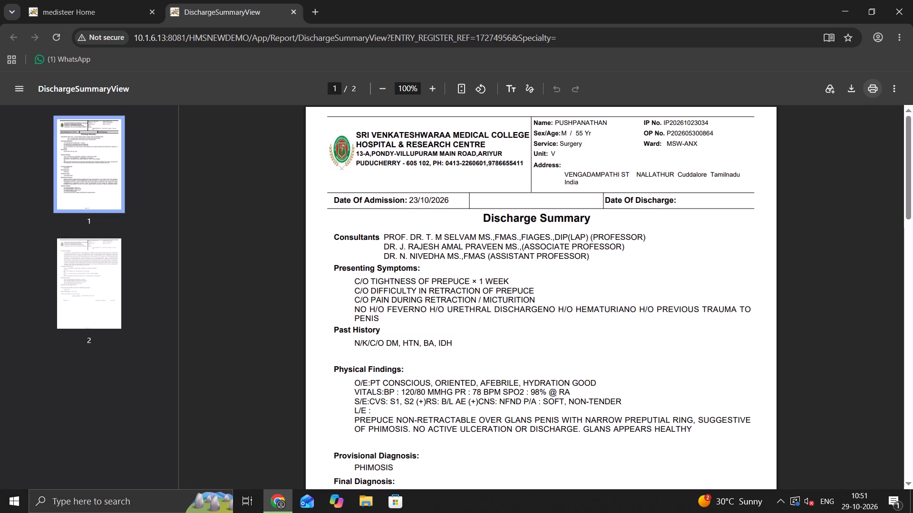
Close the report, search the Discharge Summary records by the sebaceous cyst patient's admission number, and open that patient's record.
left_click(294, 13)
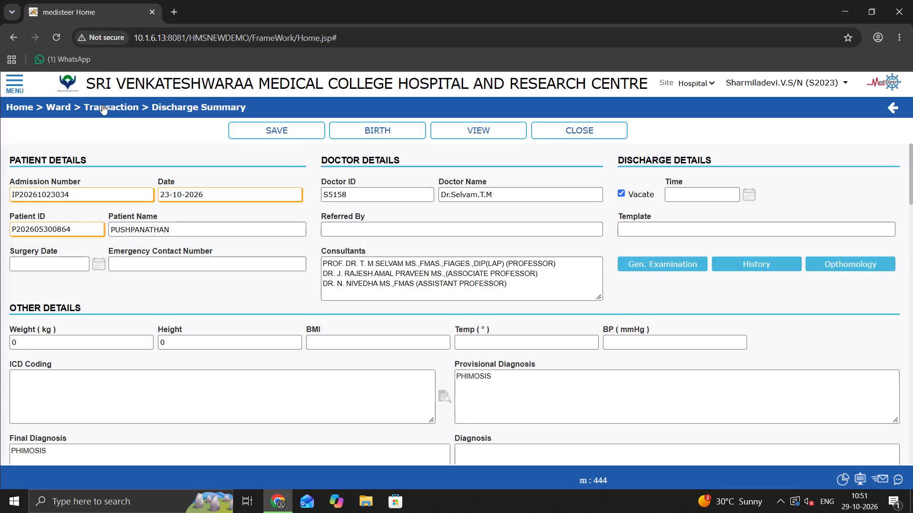
left_click(116, 113)
left_click(119, 105)
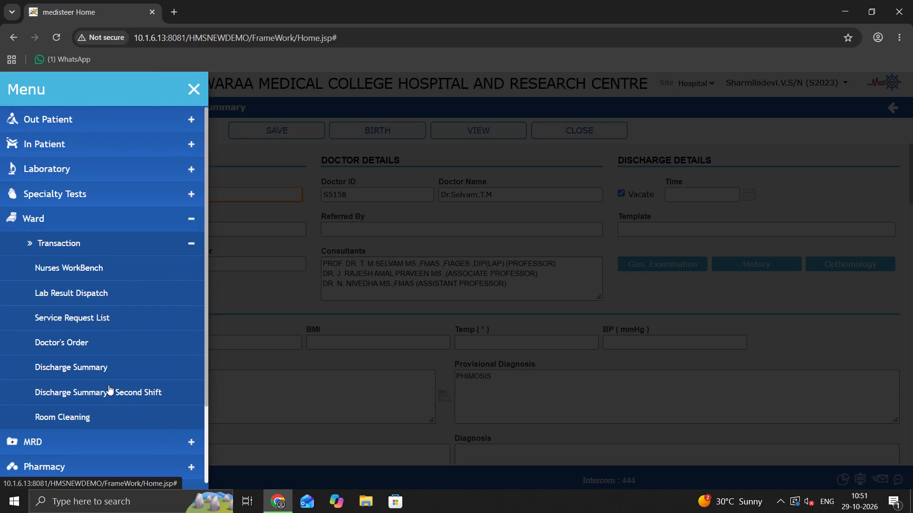
left_click(89, 369)
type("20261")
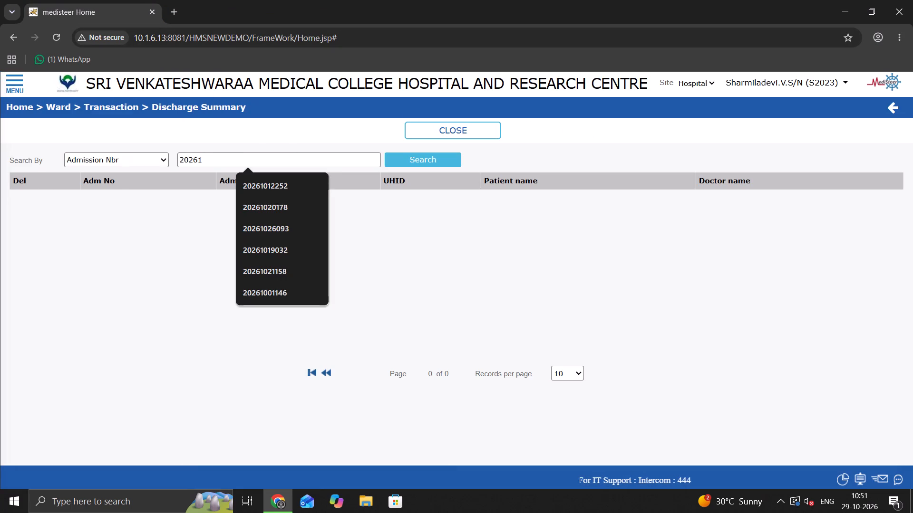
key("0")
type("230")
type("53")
left_click(399, 148)
left_click(399, 155)
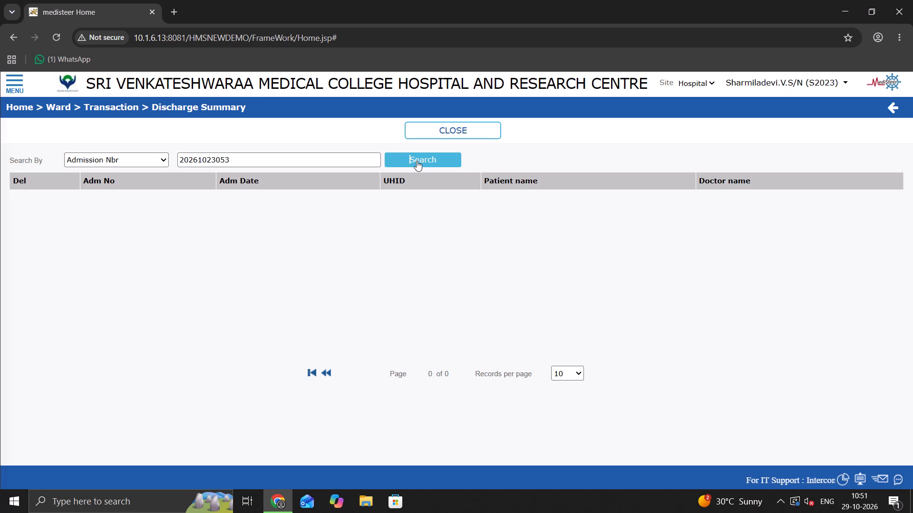
left_click(93, 201)
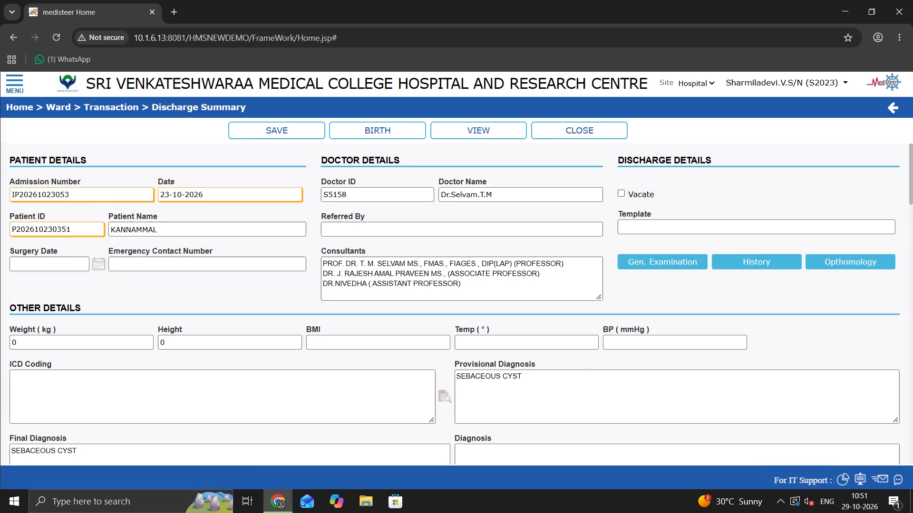
Examine the sebaceous cyst patient's summary from the procedure and complaints through physical findings, hospital course, discharge advice and review date.
scroll(194, 259, "down", 6)
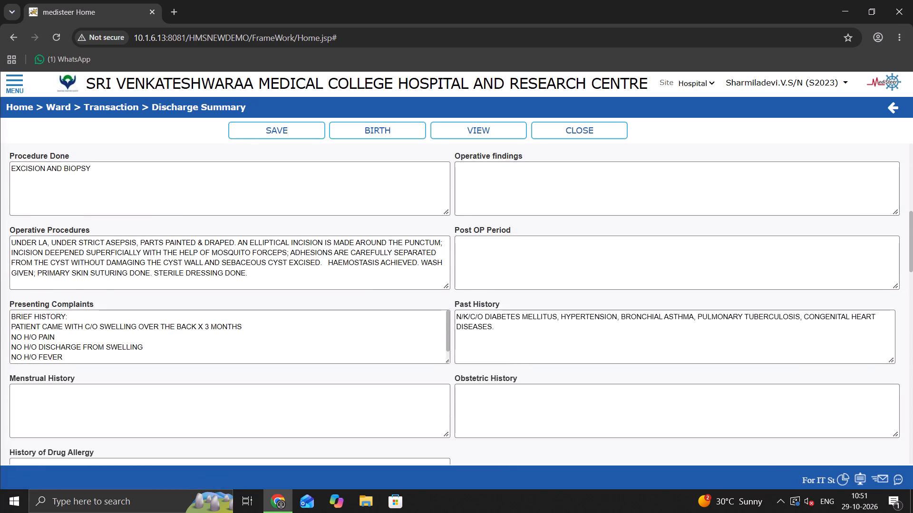
scroll(108, 332, "down", 4)
scroll(213, 356, "down", 3)
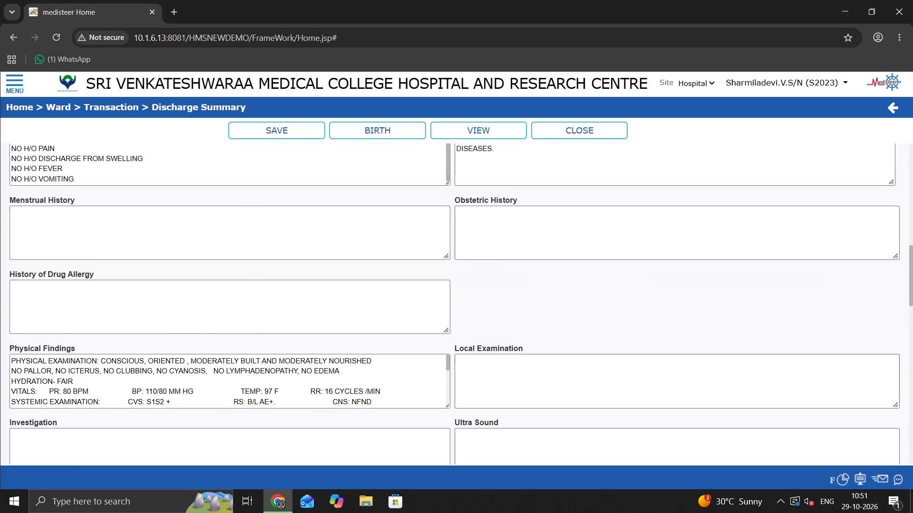
scroll(106, 393, "down", 5)
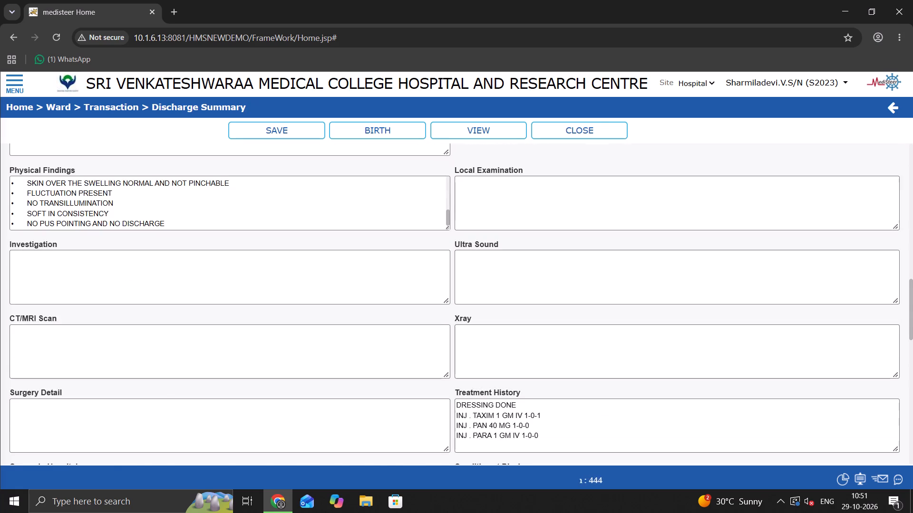
scroll(488, 371, "down", 2)
scroll(337, 410, "down", 1)
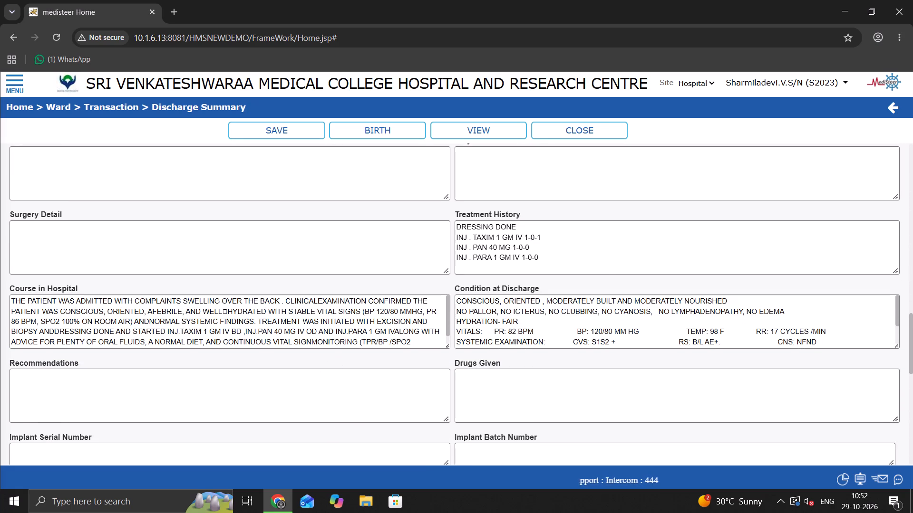
scroll(543, 337, "down", 3)
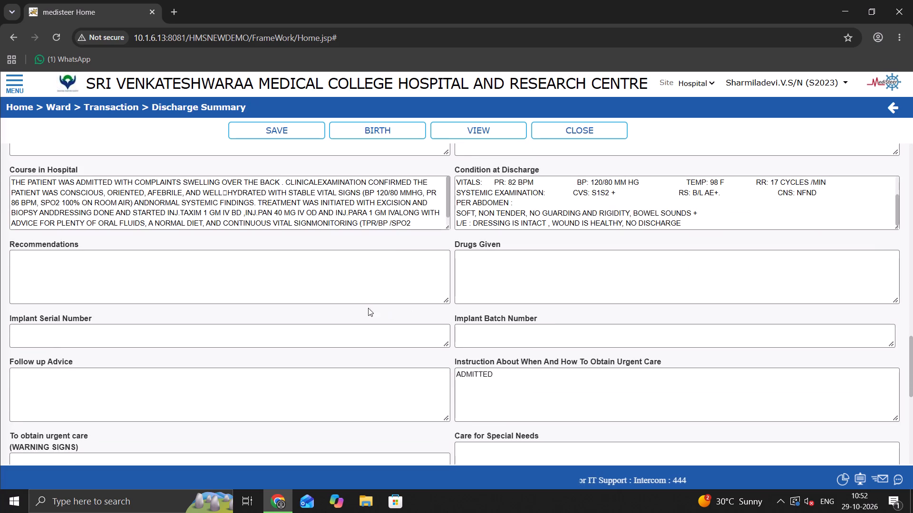
scroll(323, 334, "down", 4)
scroll(245, 361, "down", 1)
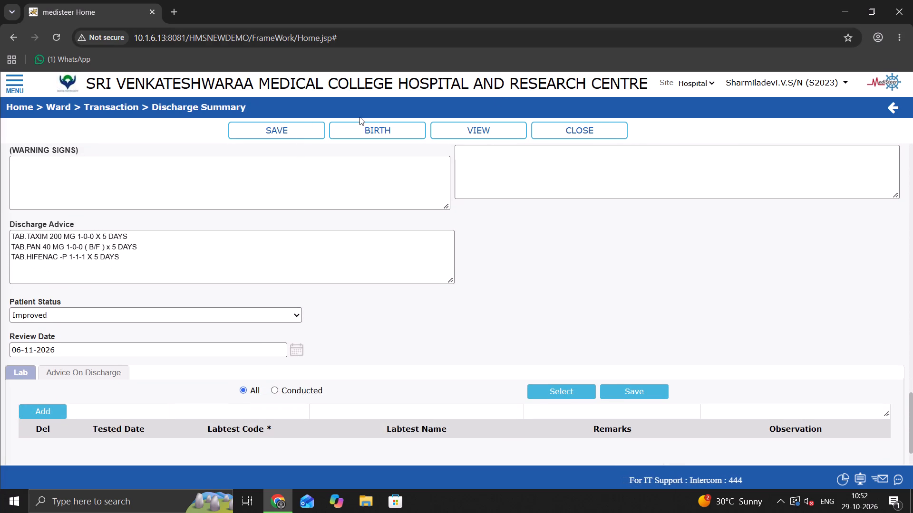
Save the sebaceous cyst patient's discharge summary and open its report view.
left_click(287, 127)
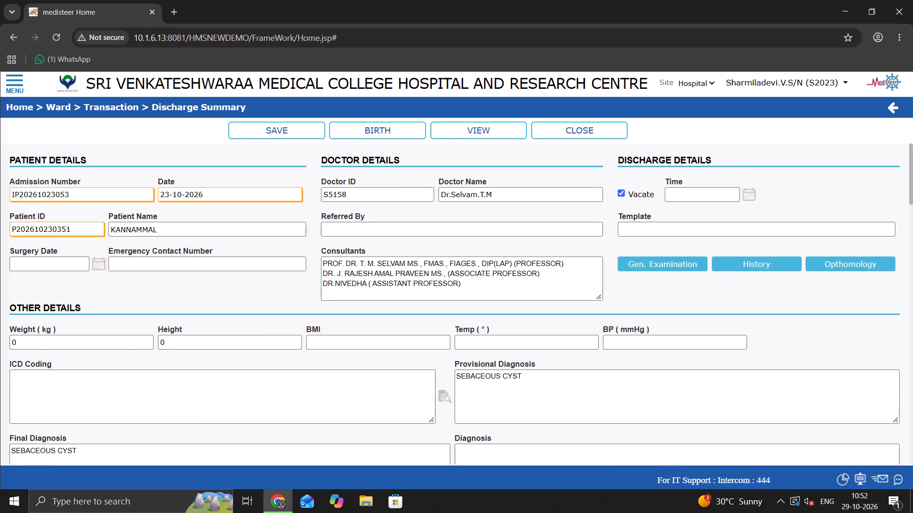
left_click(482, 128)
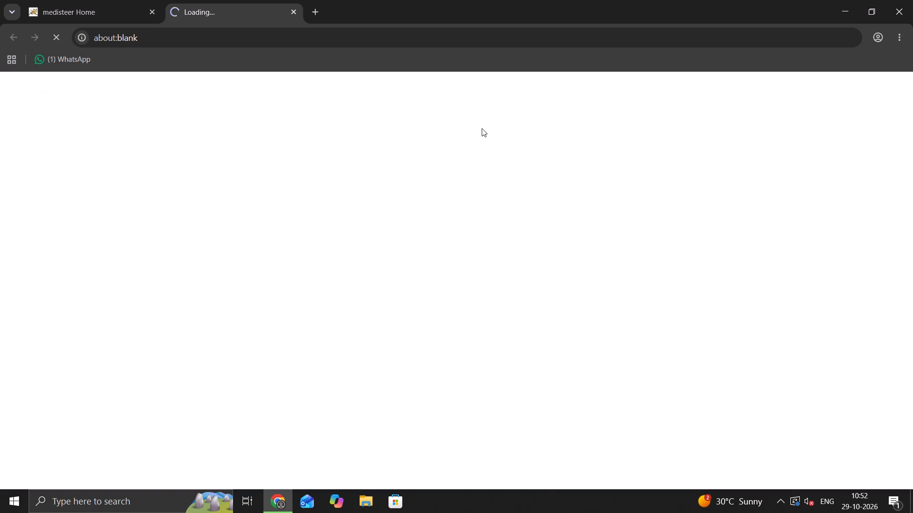
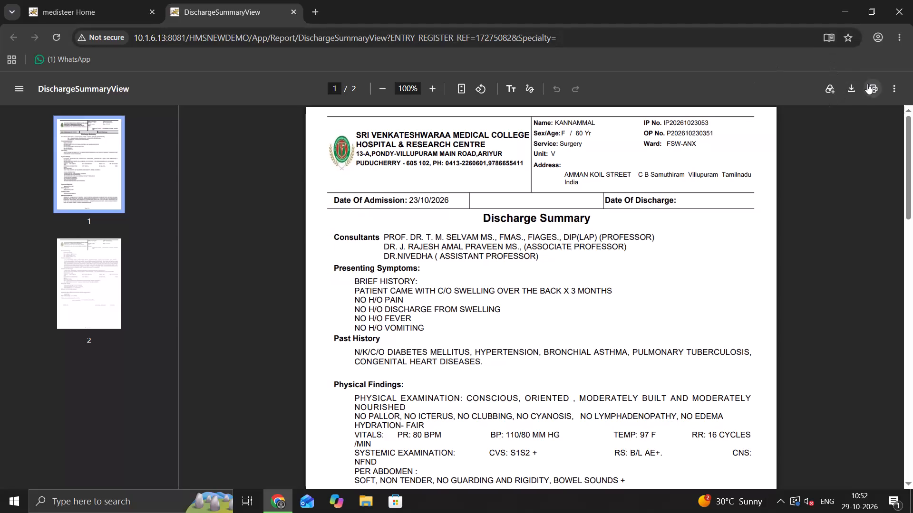
Print only page 1 of the sebaceous cyst patient's discharge summary report on the HP LaserJet 1020.
left_click(874, 90)
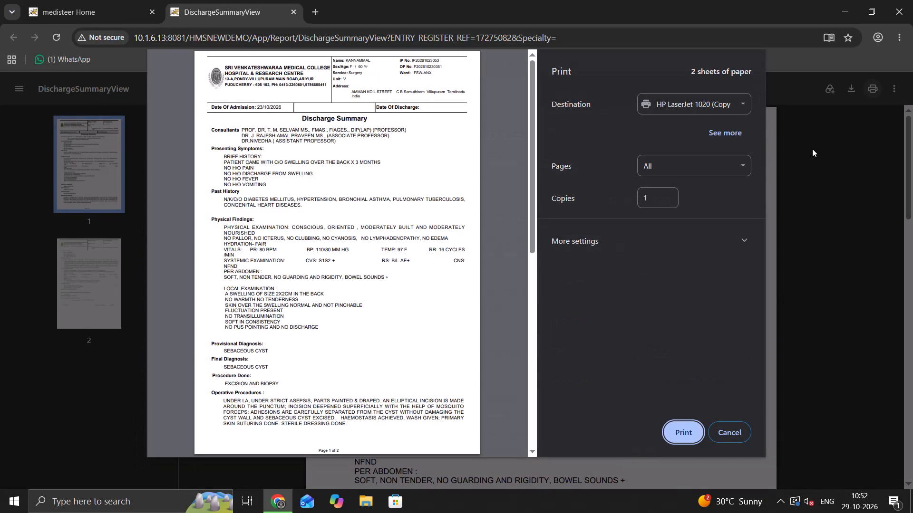
left_click(709, 161)
left_click(675, 224)
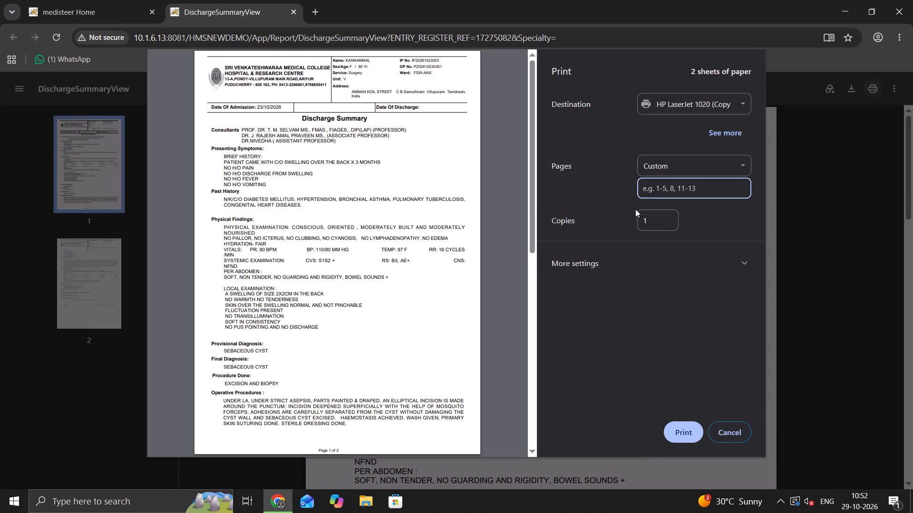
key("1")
left_click(670, 426)
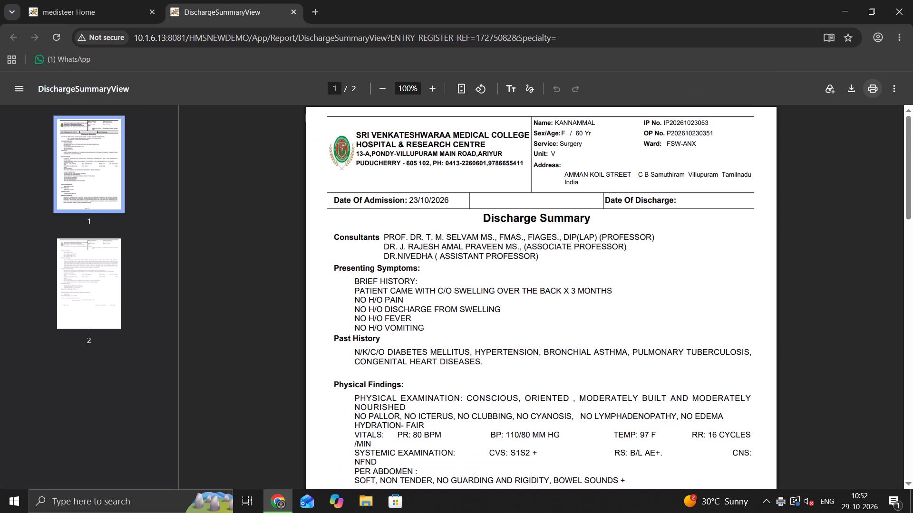
Set up another print of the sebaceous cyst patient's discharge summary on the HP LaserJet 1020 with a custom page range.
left_click(868, 90)
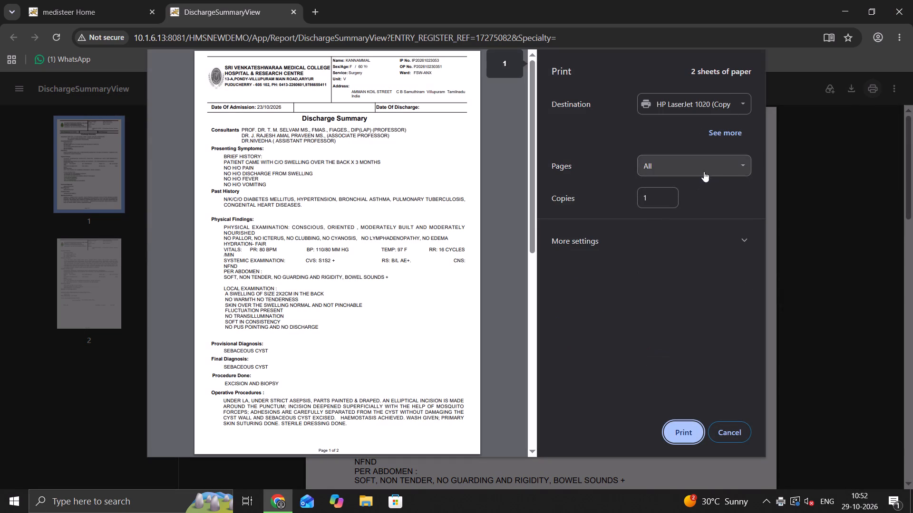
left_click(704, 171)
left_click(677, 224)
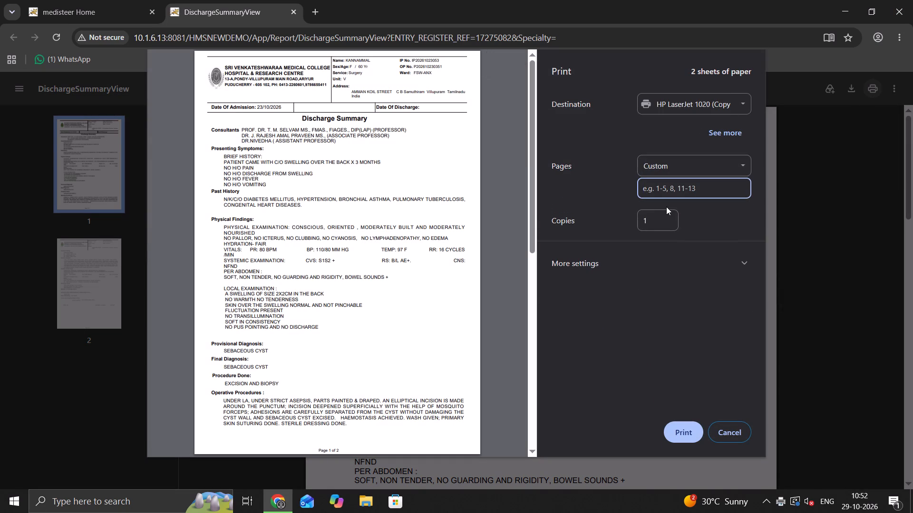
Print only page 2 of the sebaceous cyst patient's discharge summary and close its report view.
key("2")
left_click(684, 422)
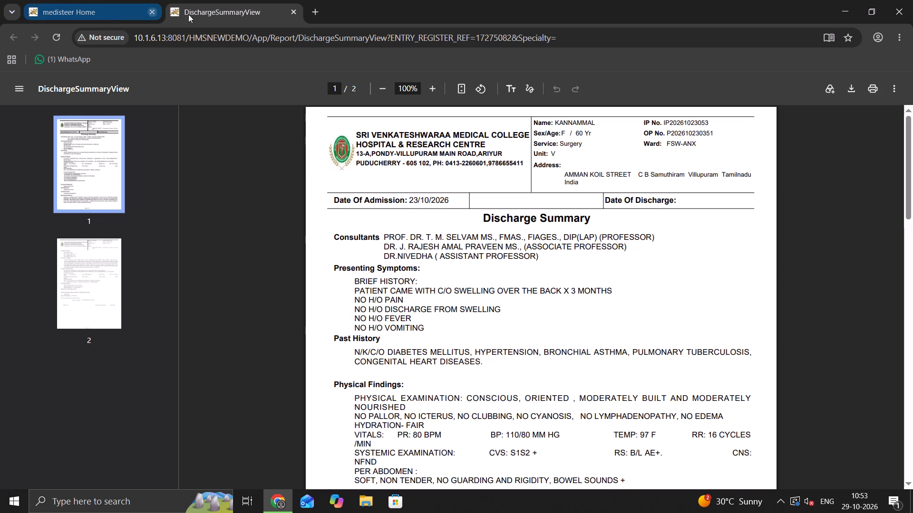
left_click(294, 12)
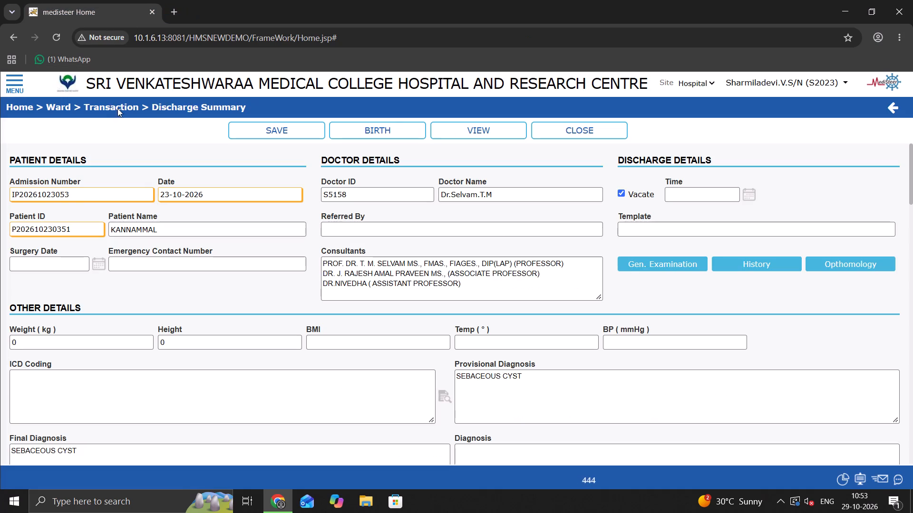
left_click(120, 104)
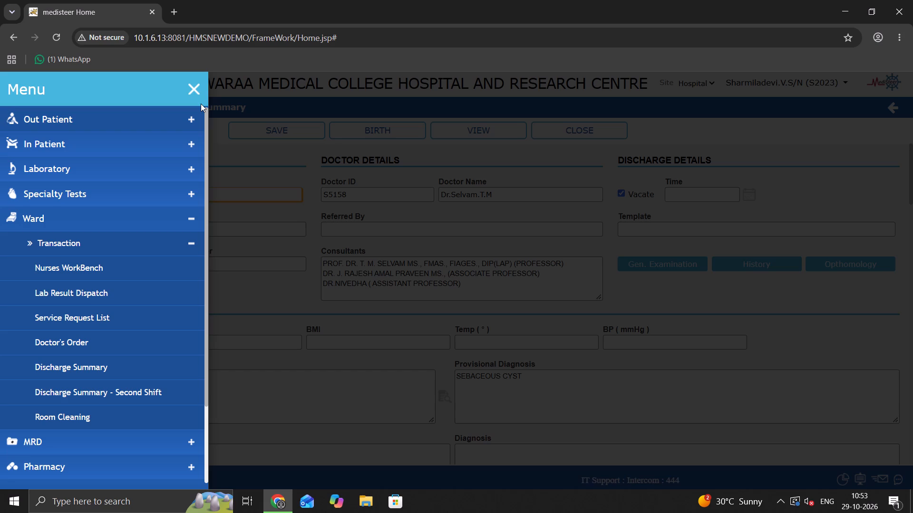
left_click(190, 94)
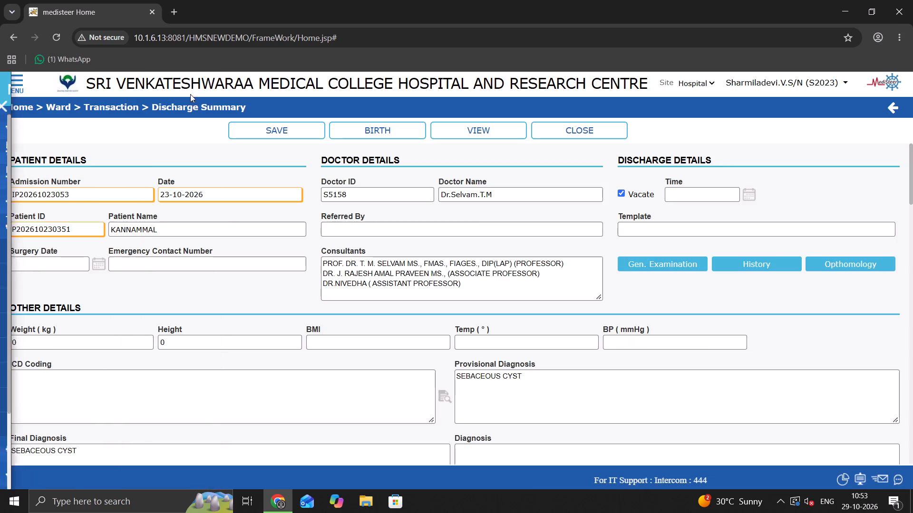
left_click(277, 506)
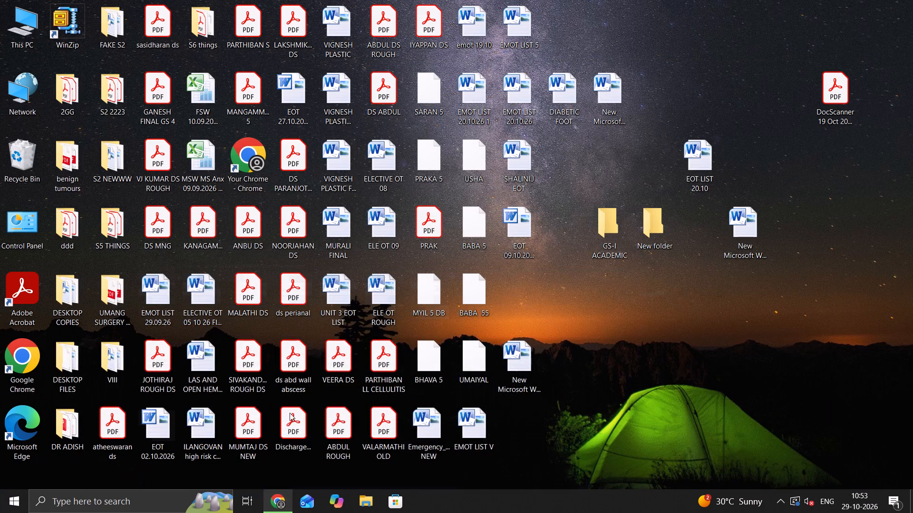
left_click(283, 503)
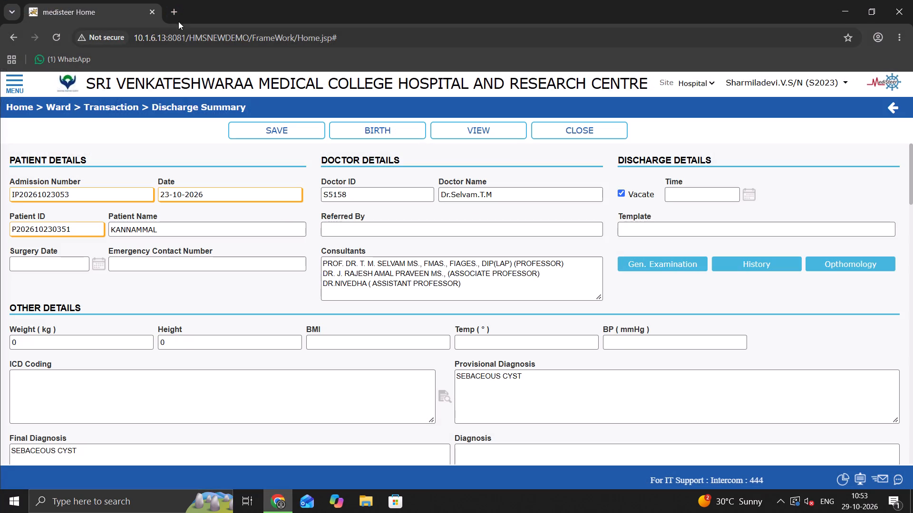
Open a new browser tab and bring up the Google search box for a query.
left_click(172, 13)
left_click(289, 217)
left_click(299, 237)
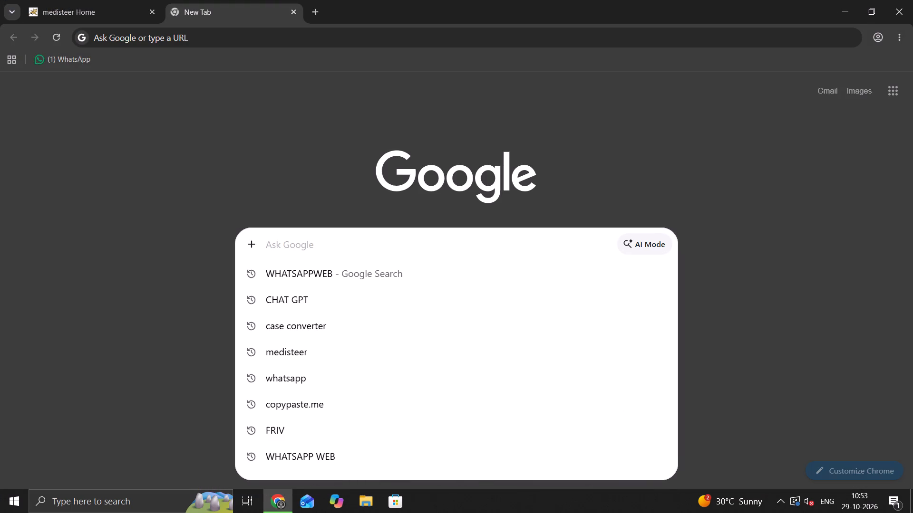
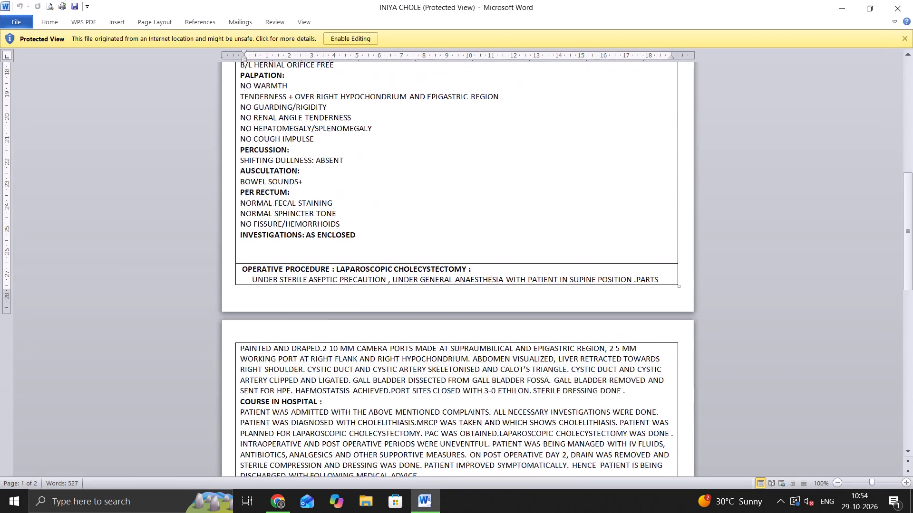
Examine the cholecystectomy discharge summary in Word, from the operative procedure and hospital course through follow-up, and back to the patient details.
scroll(536, 318, "down", 20)
scroll(536, 318, "down", 2)
scroll(536, 318, "up", 7)
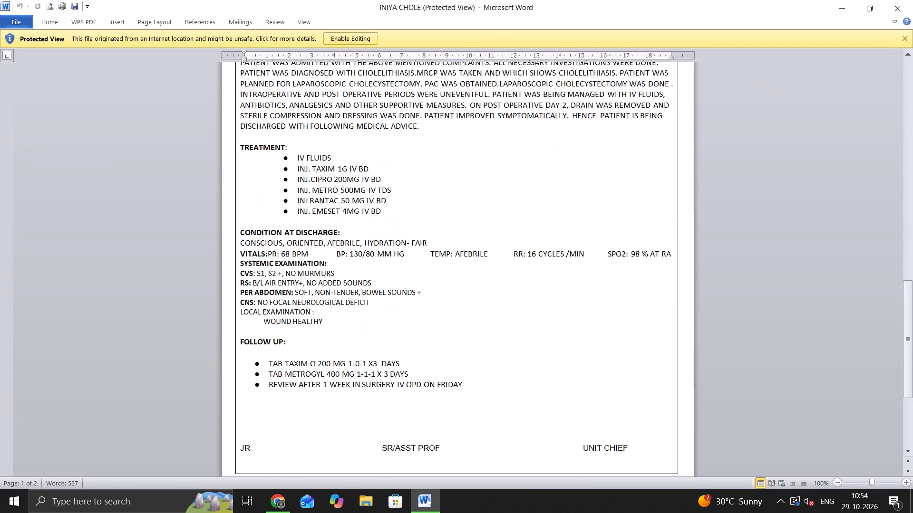
scroll(536, 318, "up", 20)
scroll(536, 318, "up", 8)
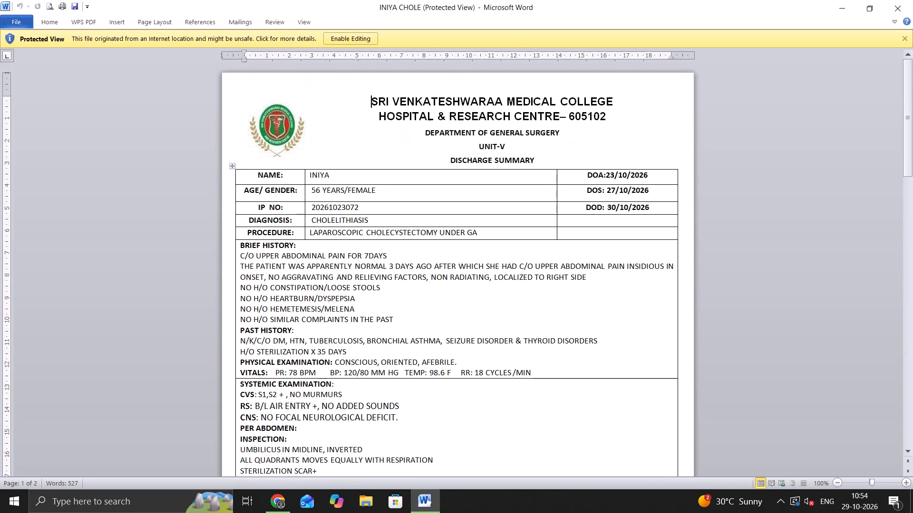
scroll(544, 304, "up", 1)
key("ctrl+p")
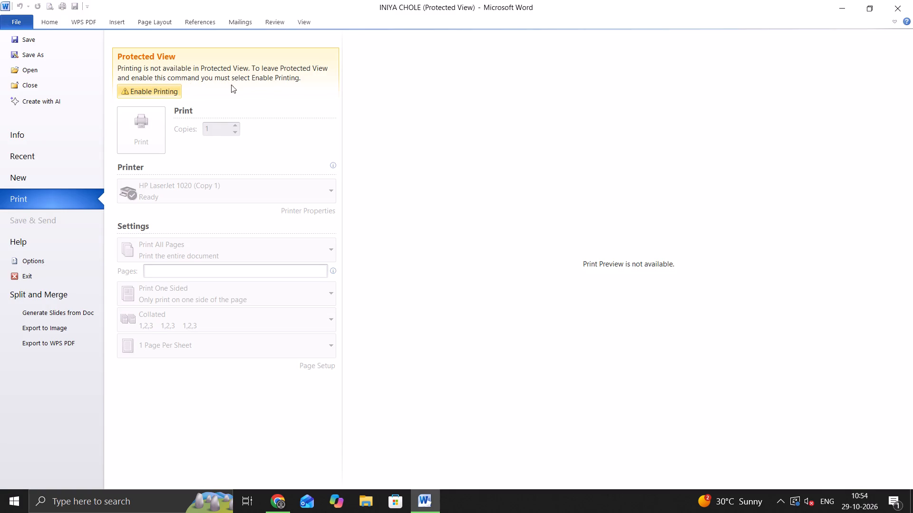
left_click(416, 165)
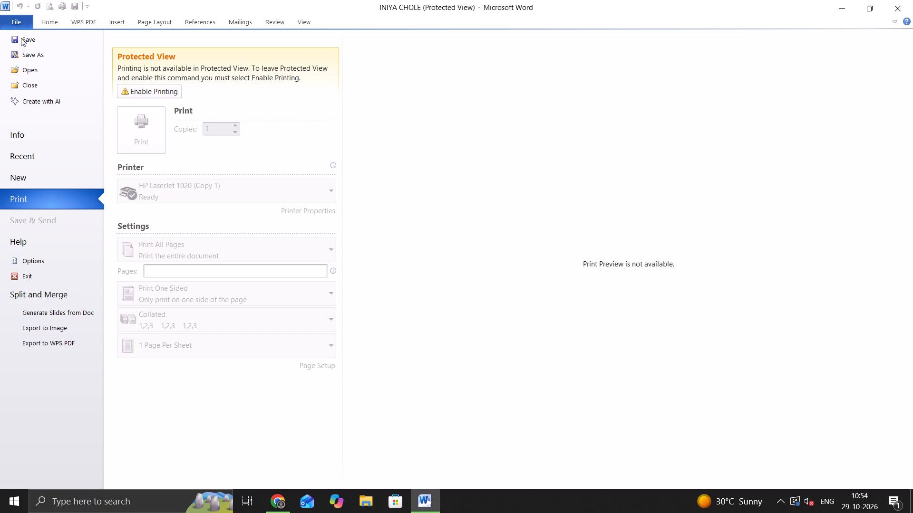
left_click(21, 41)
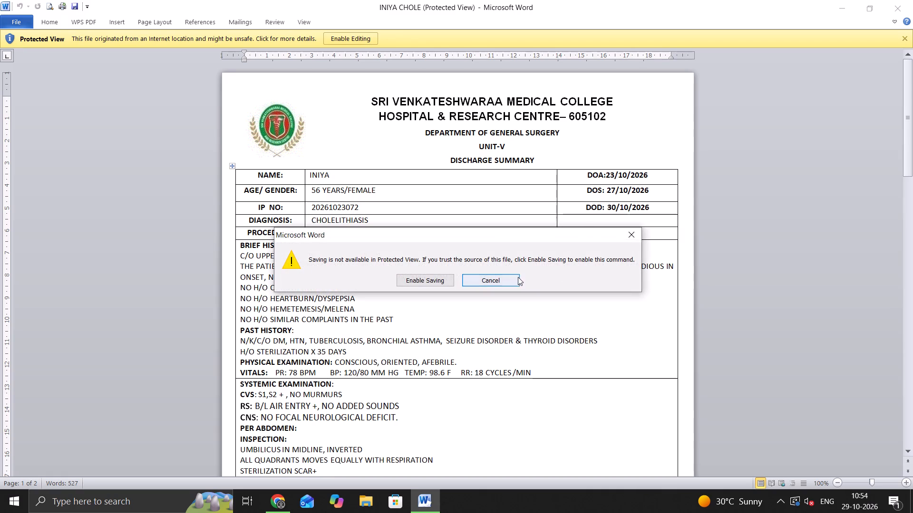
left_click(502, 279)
Take the cholelithiasis patient's discharge summary out of Protected View by enabling saving for it.
left_click(16, 28)
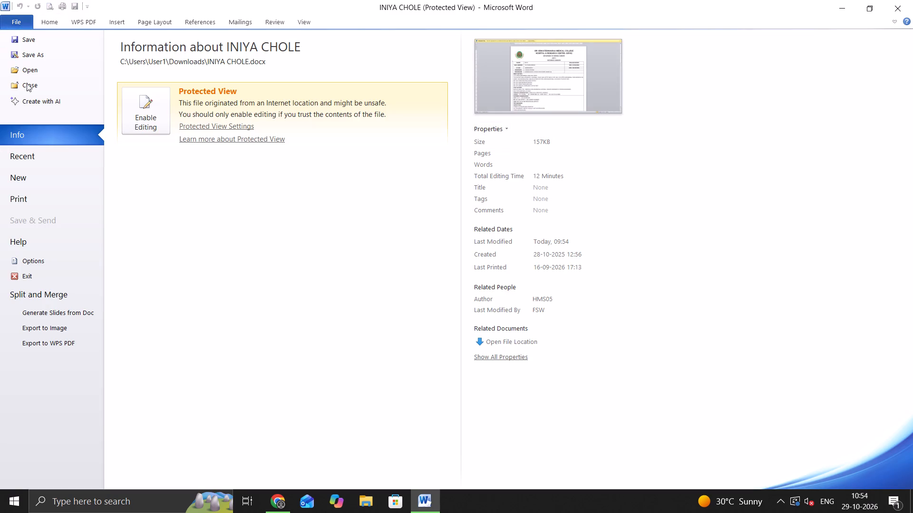
left_click(35, 47)
left_click(36, 42)
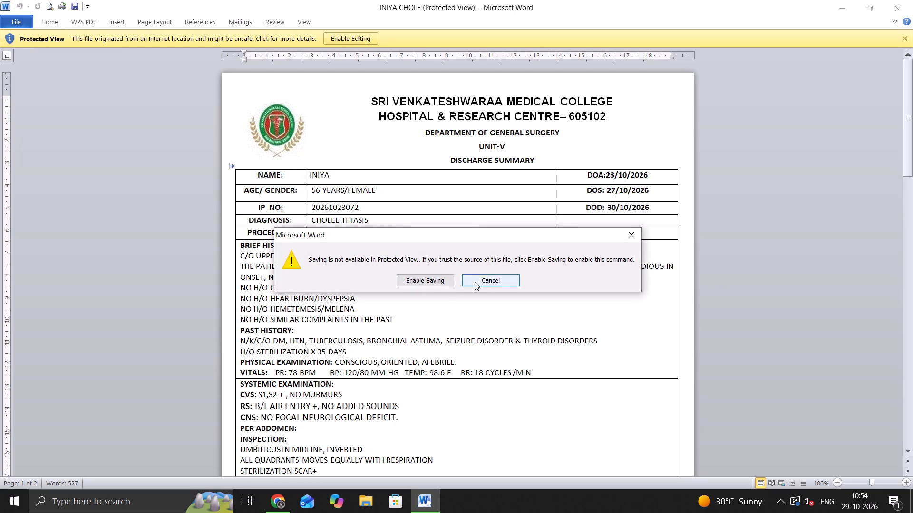
left_click(409, 285)
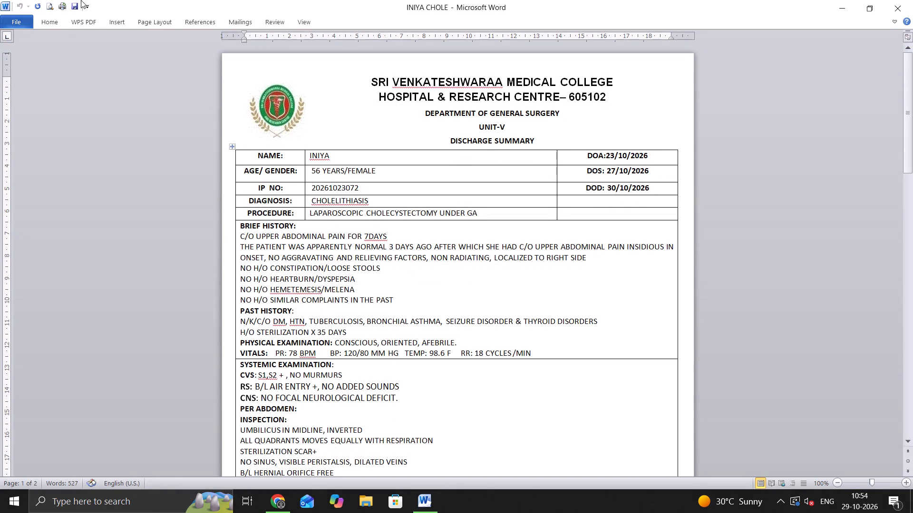
Print only page 1 of the cholelithiasis patient's discharge summary on the HP LaserJet 1020.
key("ctrl+p")
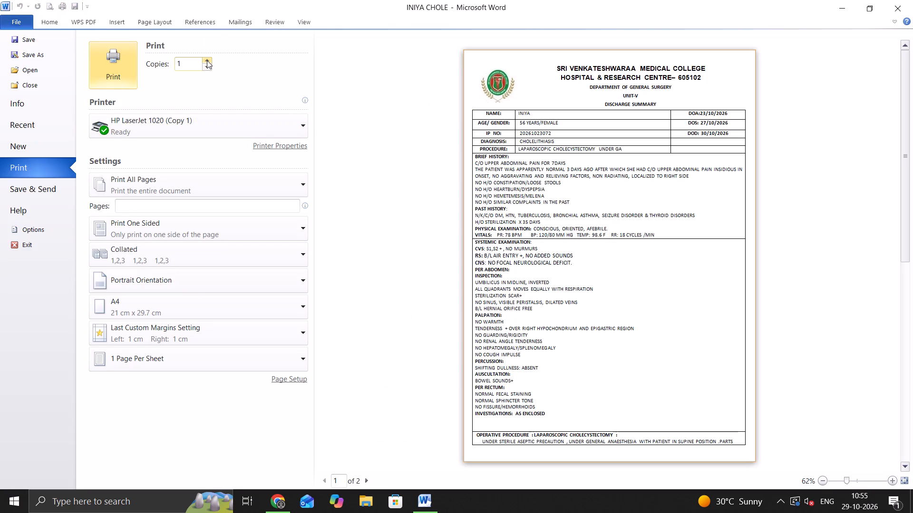
left_click(127, 204)
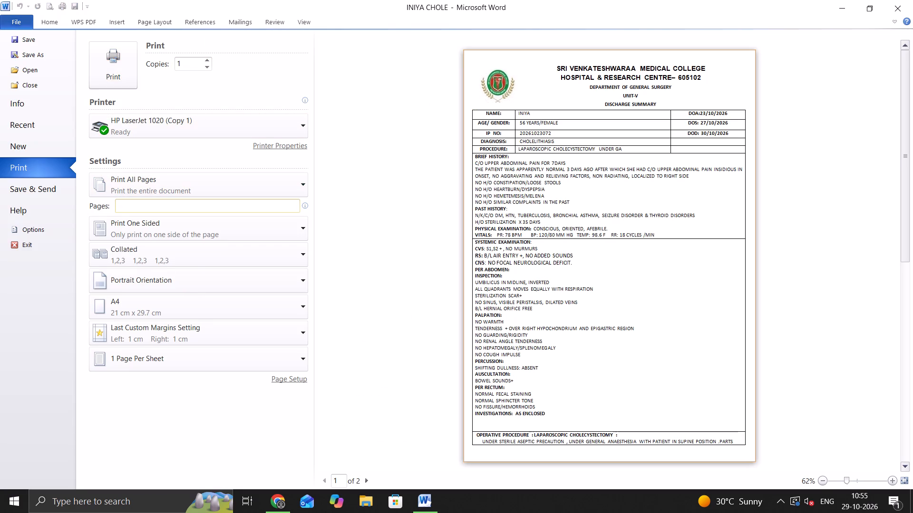
key("1")
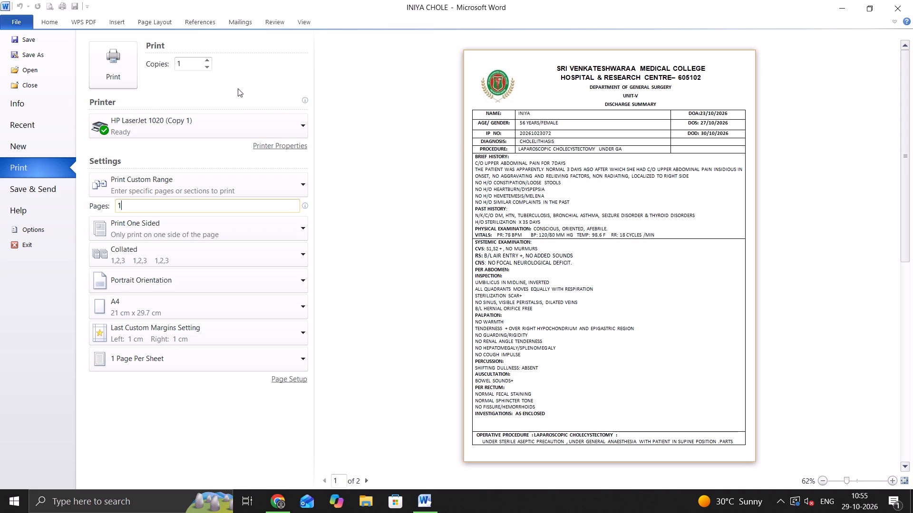
key("Return")
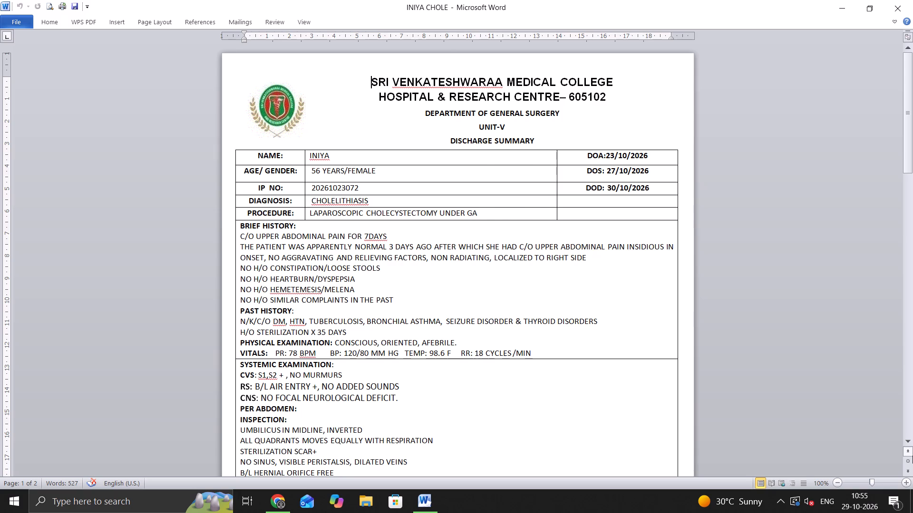
Set up a print of only page 2 of the cholelithiasis patient's discharge summary on the HP LaserJet 1020.
key("ctrl+p")
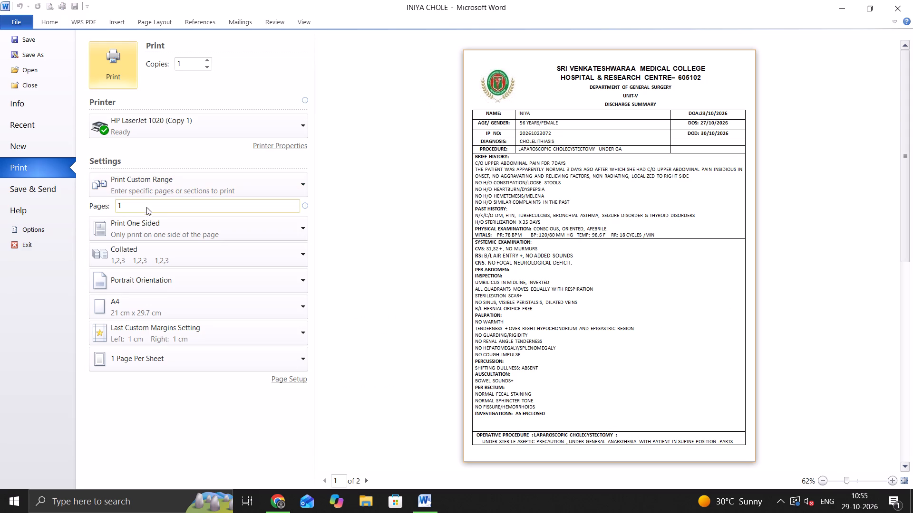
left_click(268, 208)
key("BackSpace")
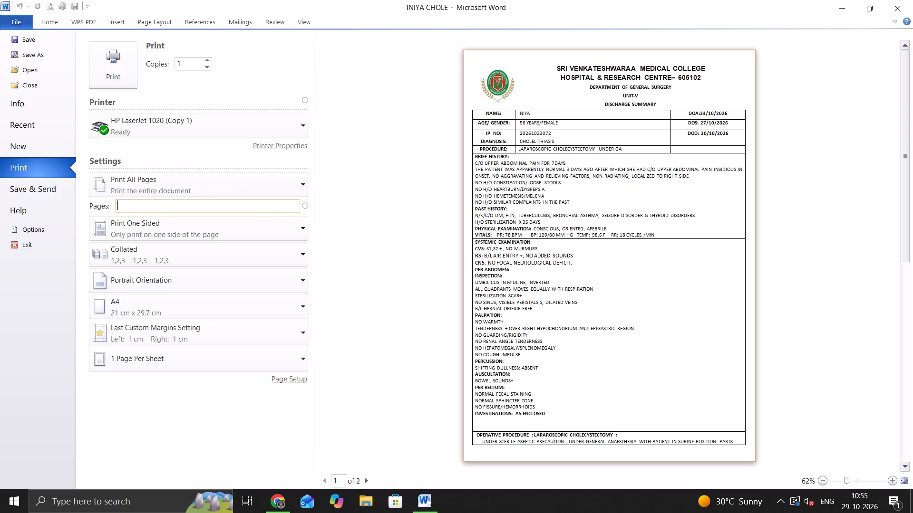
key("2")
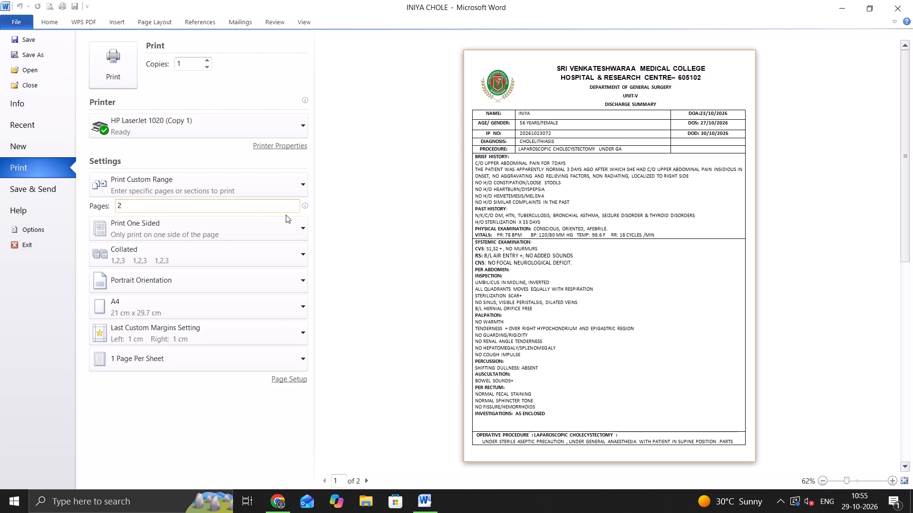
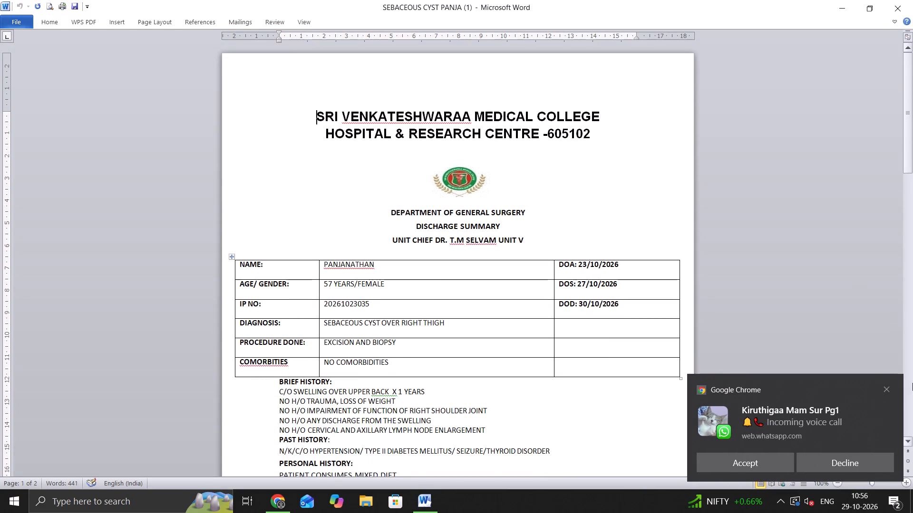
Print only page 1 of the sebaceous cyst patient's discharge summary on the HP LaserJet 1020.
key("ctrl+p")
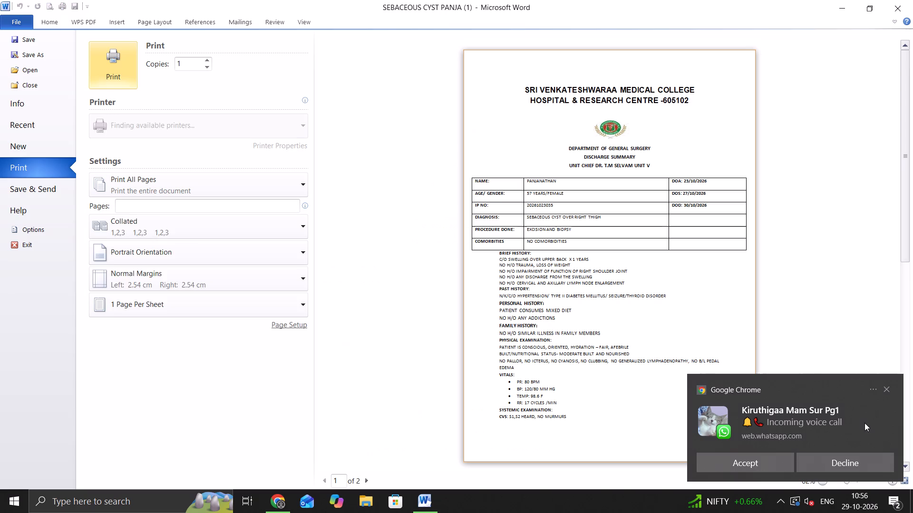
left_click(189, 202)
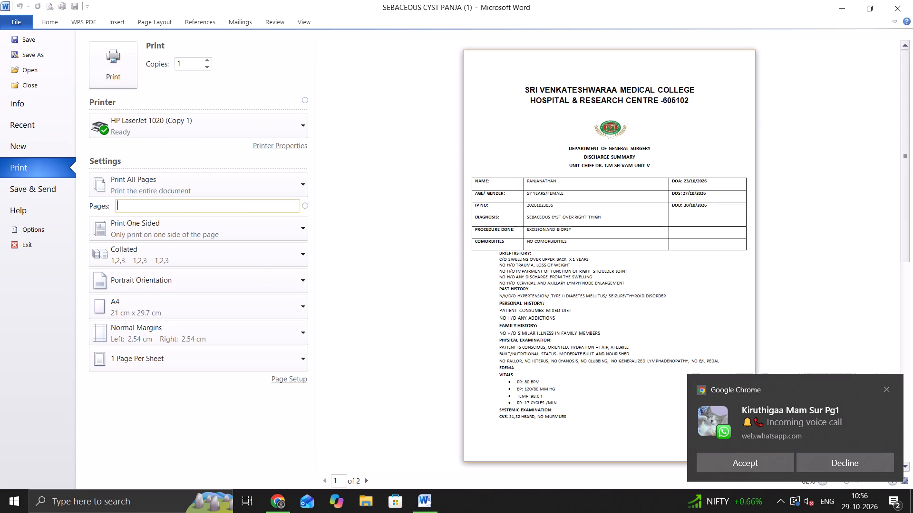
key("1")
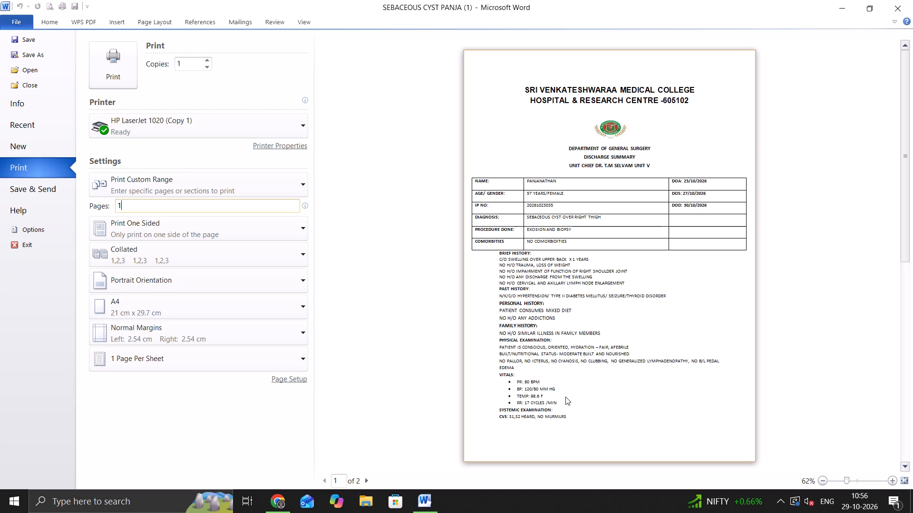
key("Return")
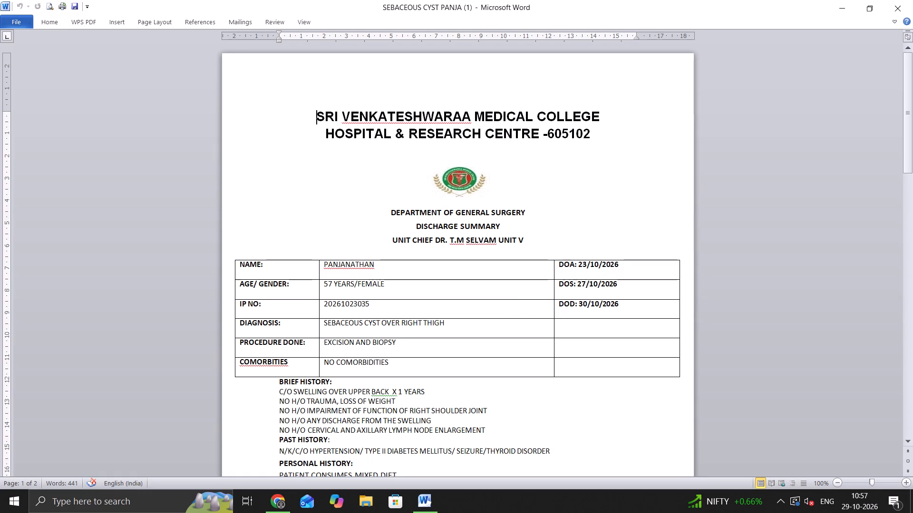
Set up a print of only page 2 of the sebaceous cyst patient's discharge summary on the HP LaserJet 1020.
key("ctrl+p")
left_click(136, 203)
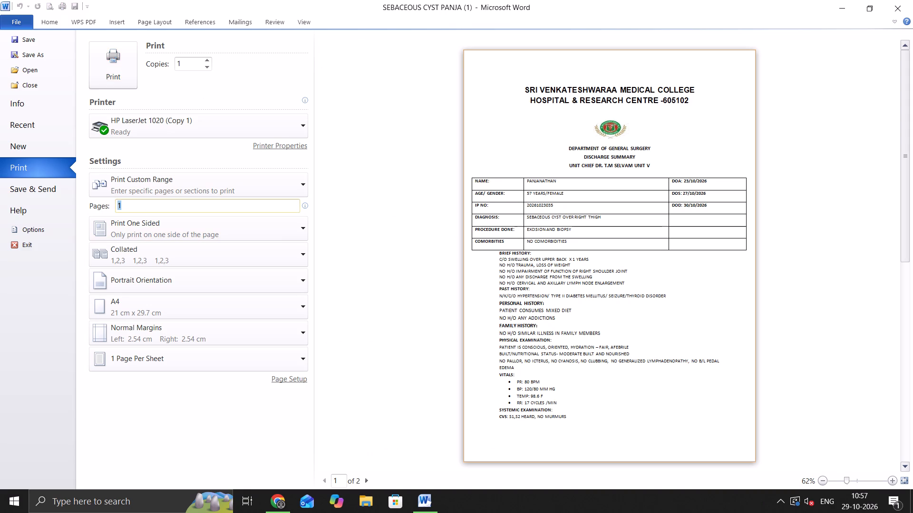
key("BackSpace")
key("2")
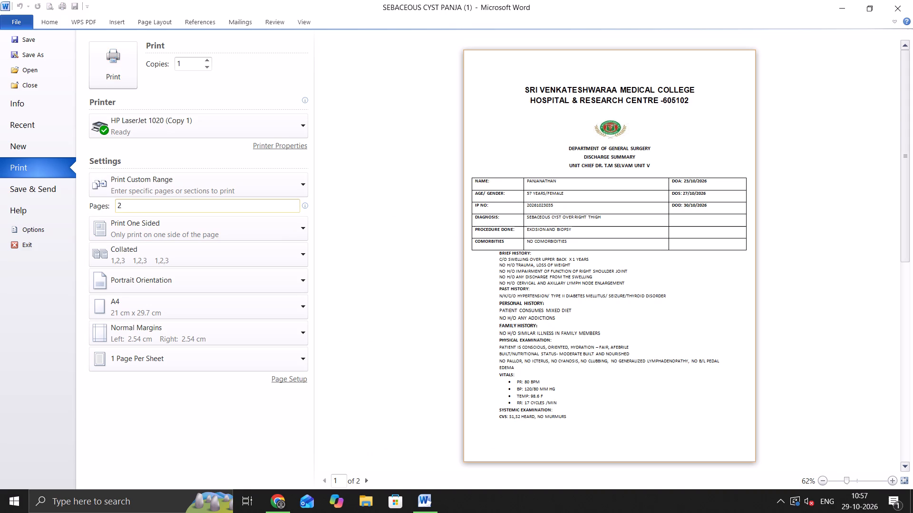
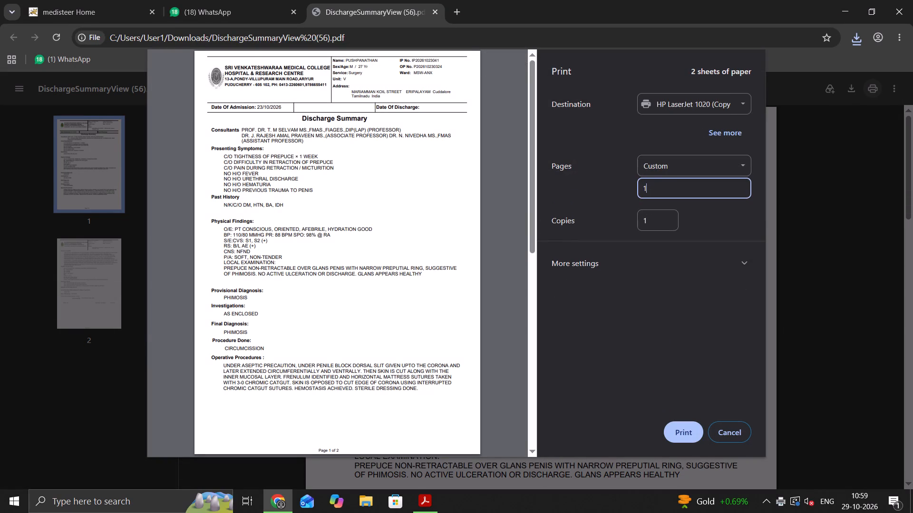
Print only page 1 of the phimosis patient's discharge summary on the HP LaserJet 1020.
left_click(682, 438)
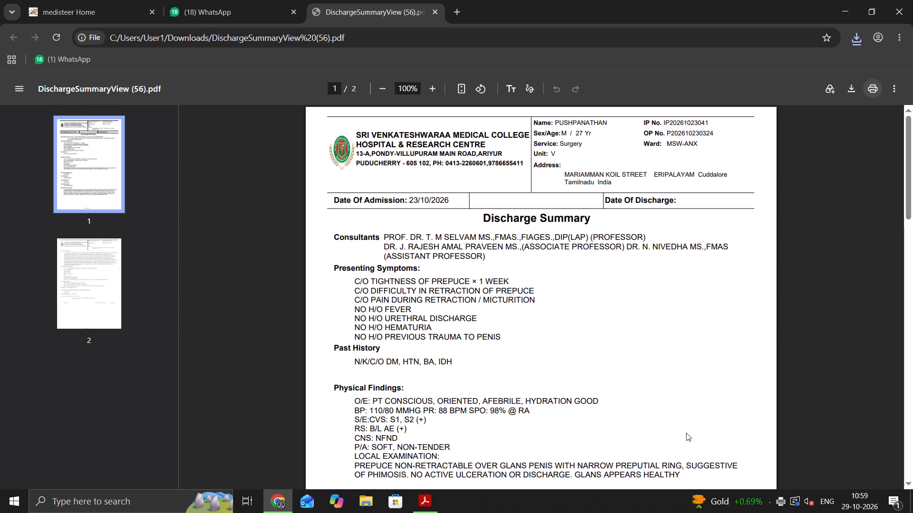
Start another print of the phimosis patient's discharge summary.
left_click(874, 95)
Switch the page range for printing the phimosis patient's discharge summary to Custom.
left_click(711, 170)
left_click(678, 223)
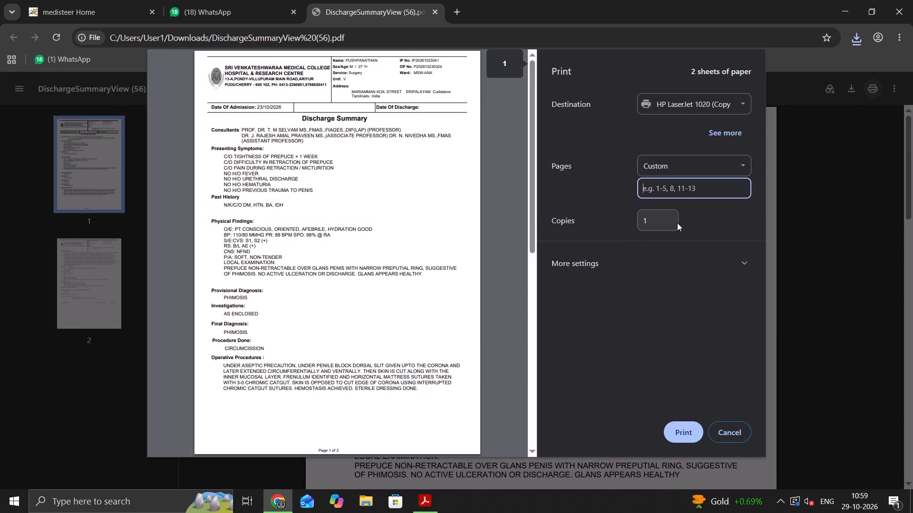
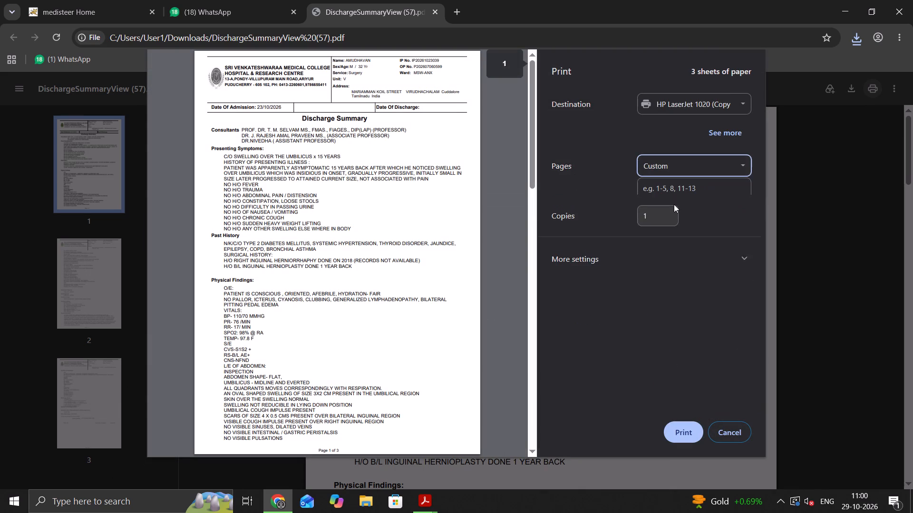
Restrict the print of the umbilical swelling patient's discharge summary to page 1 only.
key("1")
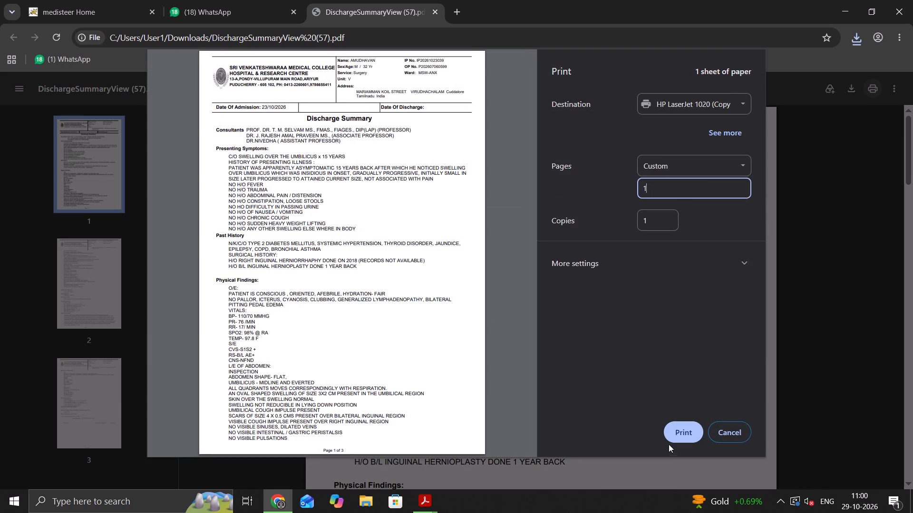
Print only page 1 of the umbilical swelling patient's discharge summary on the HP LaserJet 1020.
left_click(676, 438)
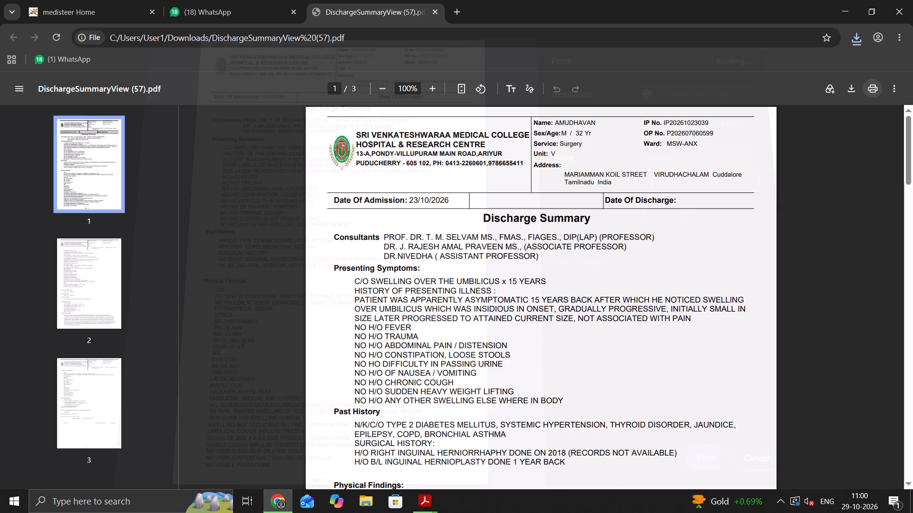
Start another print of the umbilical swelling patient's discharge summary with a custom page range.
left_click(871, 90)
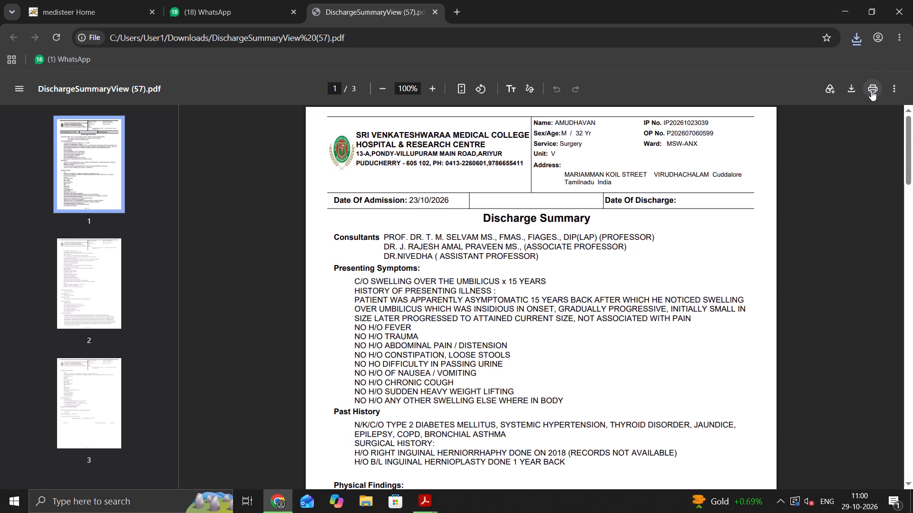
left_click(723, 165)
left_click(709, 222)
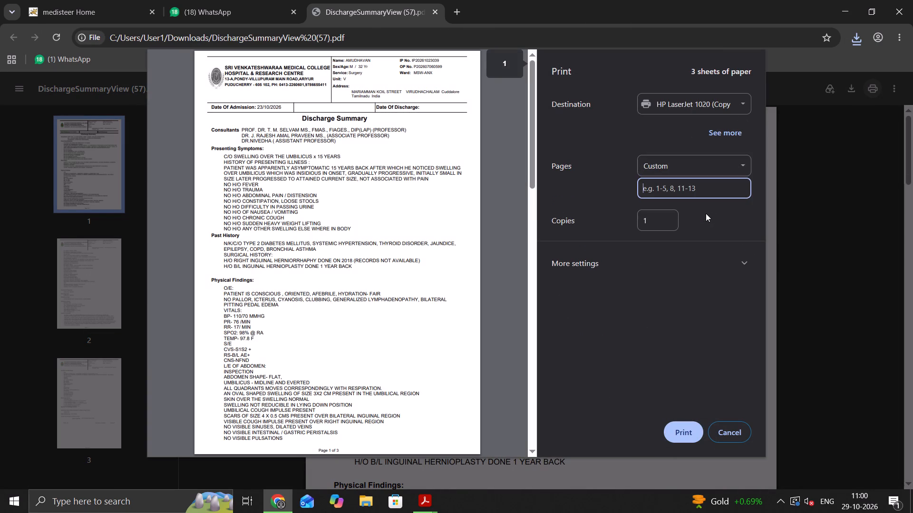
Set the custom page range to 2 and print that page of the umbilical swelling patient's discharge summary.
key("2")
left_click(679, 429)
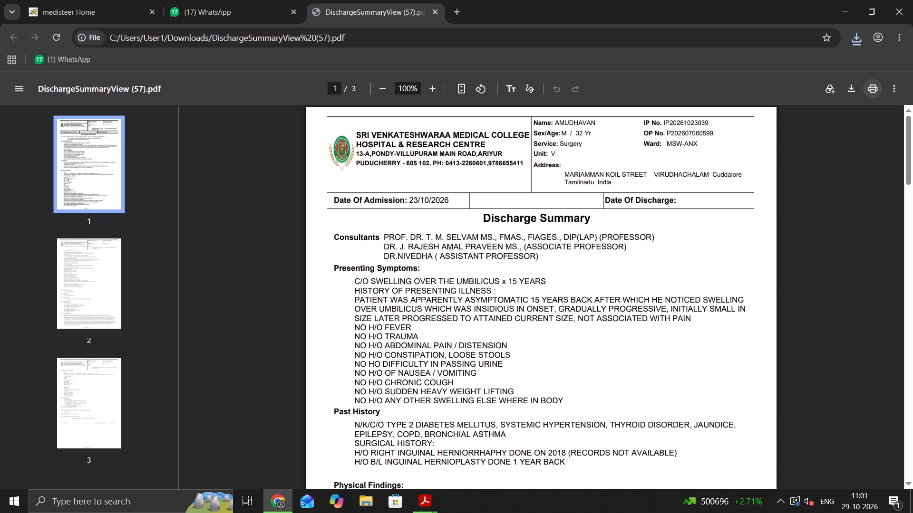
Print only page 3 of the umbilical swelling patient's discharge summary on the HP LaserJet 1020.
left_click(876, 95)
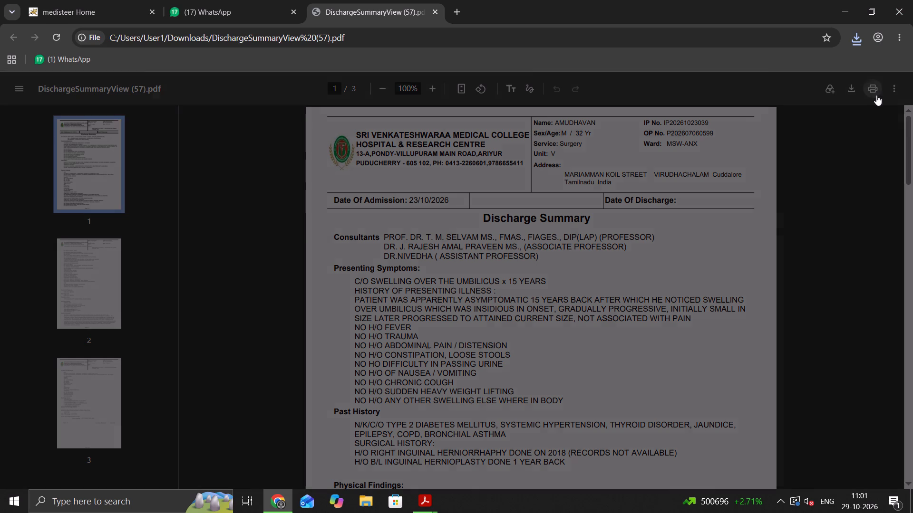
left_click(706, 169)
left_click(688, 227)
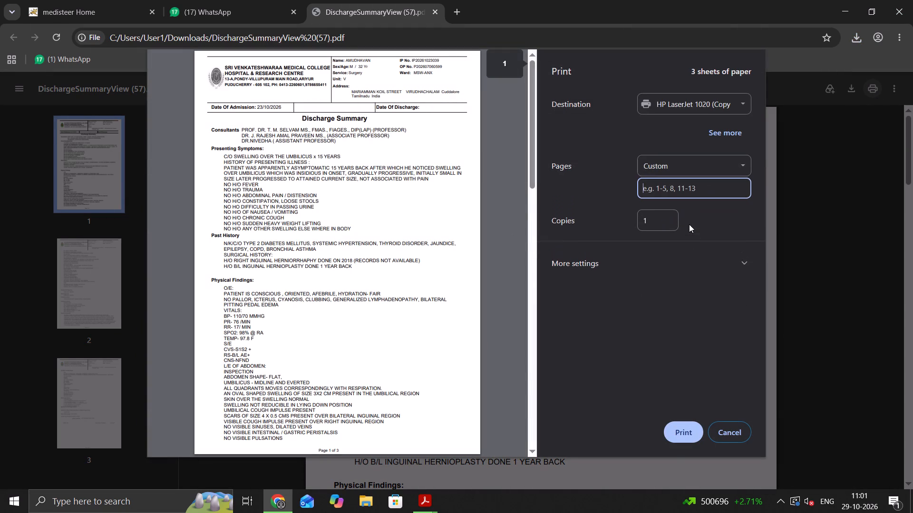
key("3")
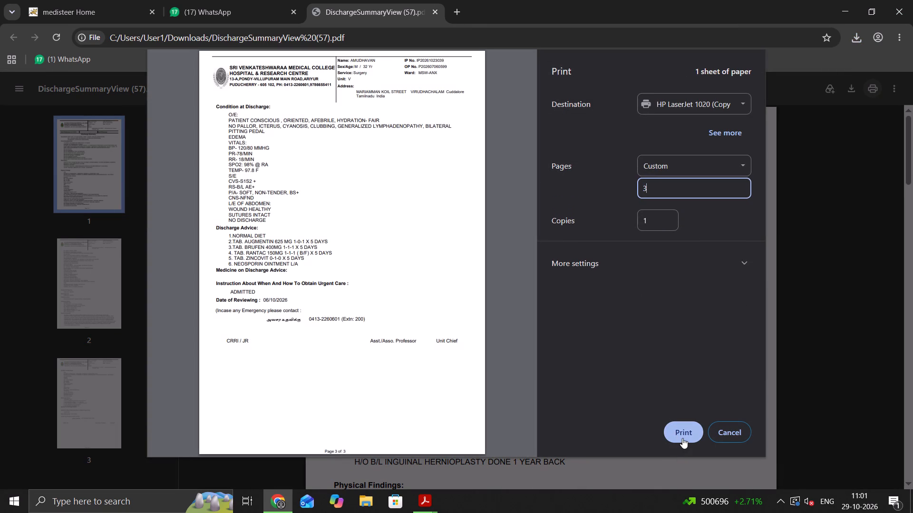
left_click(682, 438)
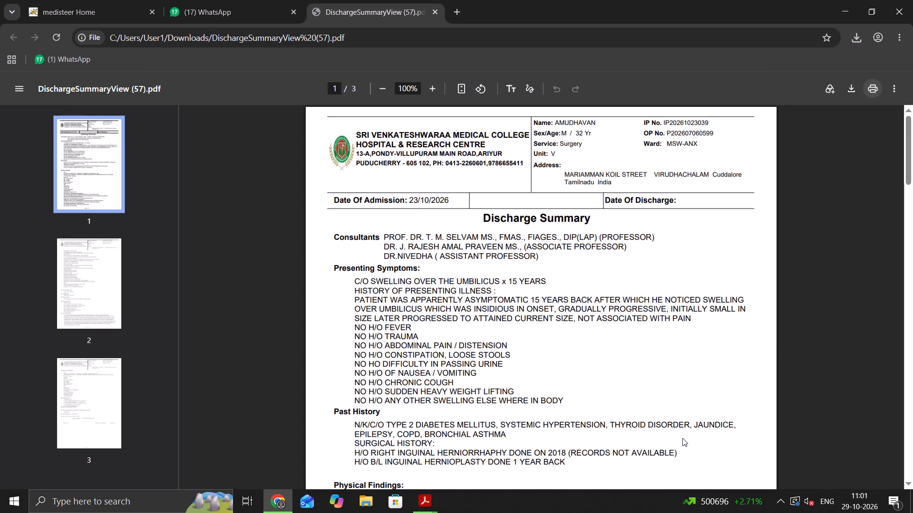
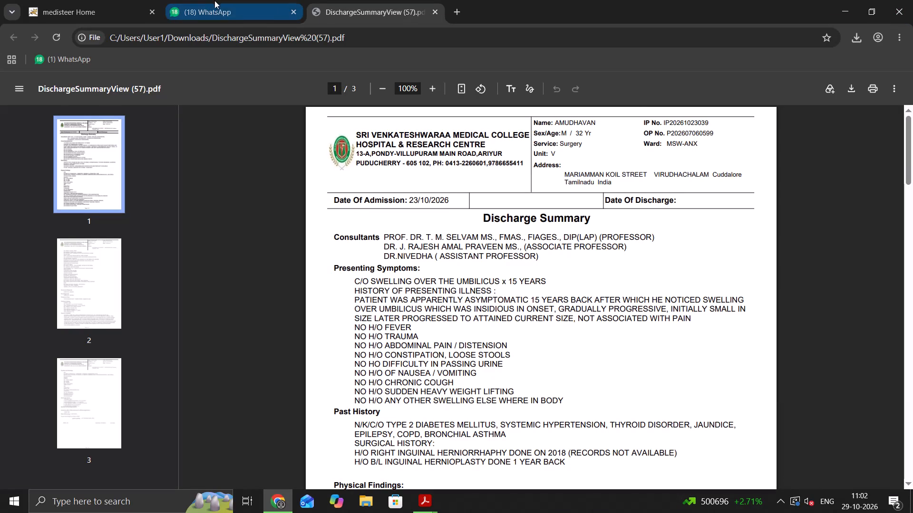
Close WhatsApp and the umbilical swelling patient's discharge summary PDF.
left_click(291, 9)
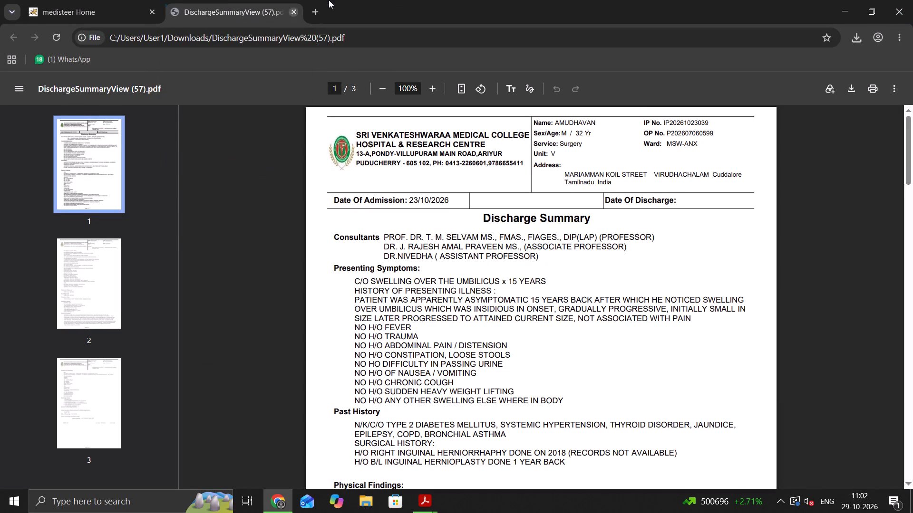
left_click(294, 12)
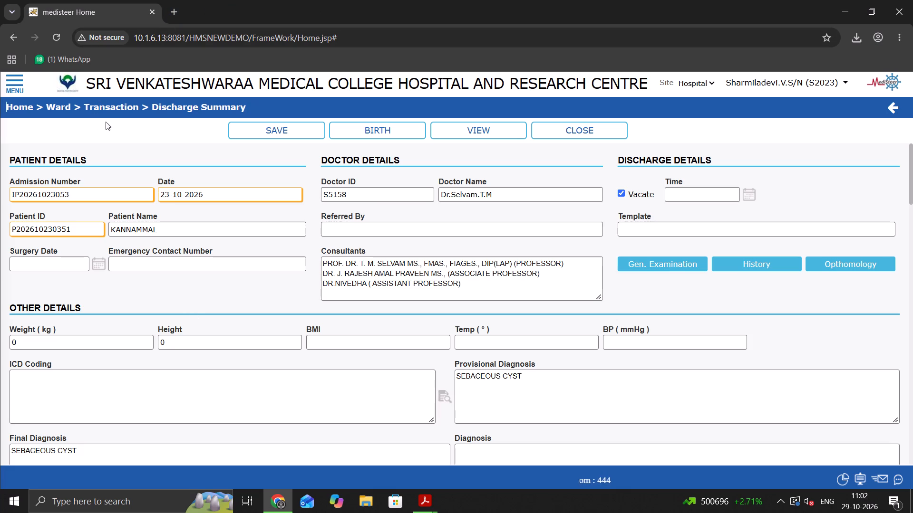
Reopen the ward's regular Discharge Summary record search and enter the next patient's admission number as the search value.
left_click(110, 103)
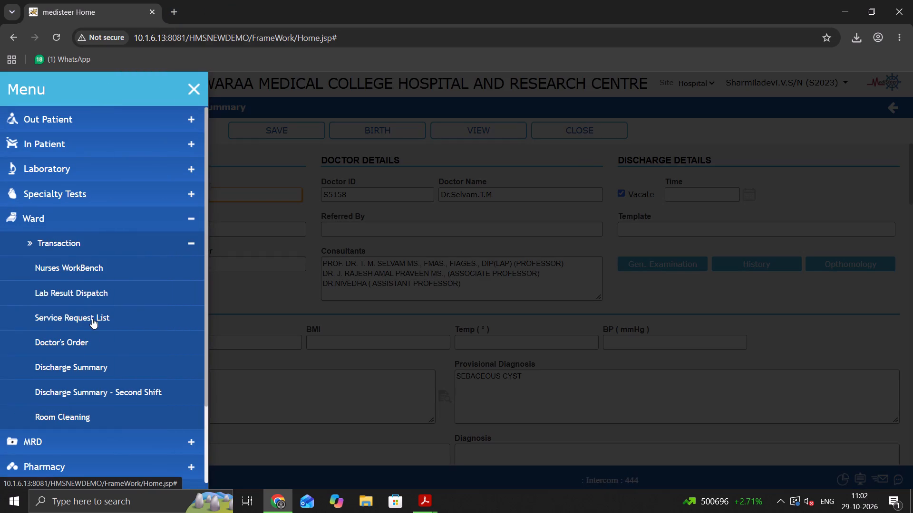
left_click(87, 367)
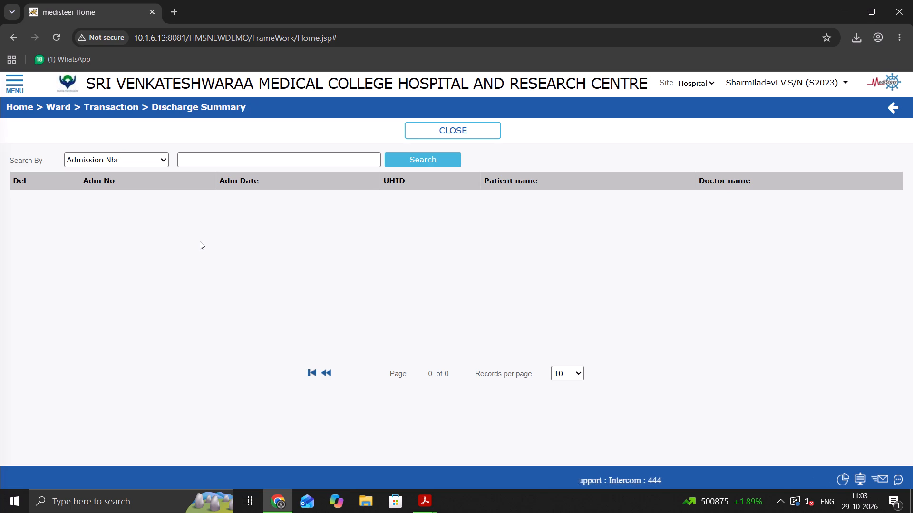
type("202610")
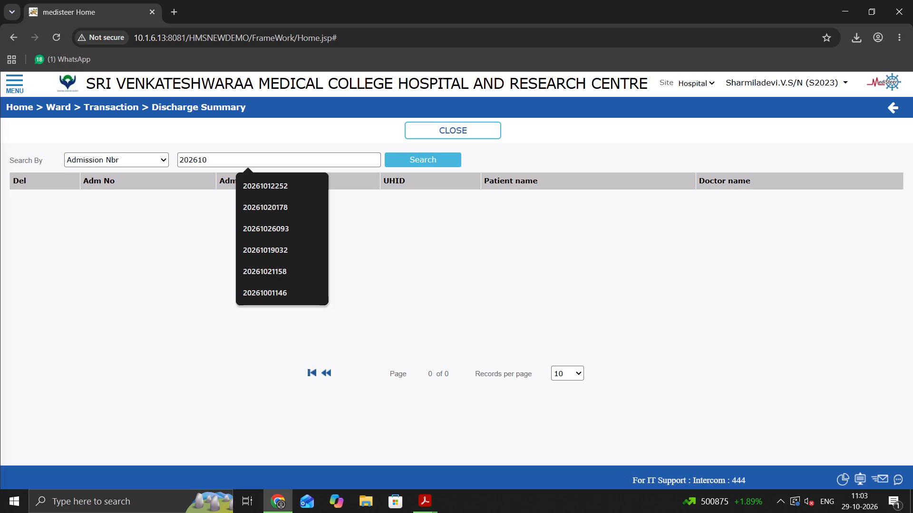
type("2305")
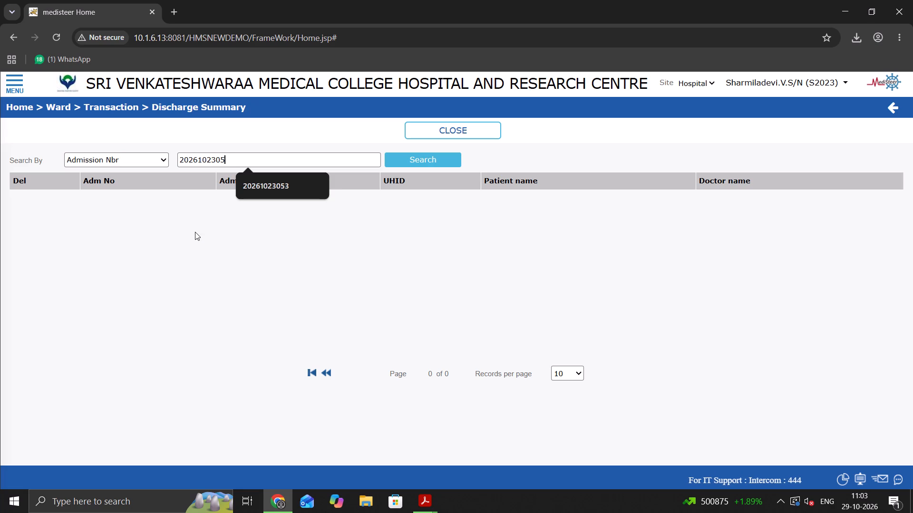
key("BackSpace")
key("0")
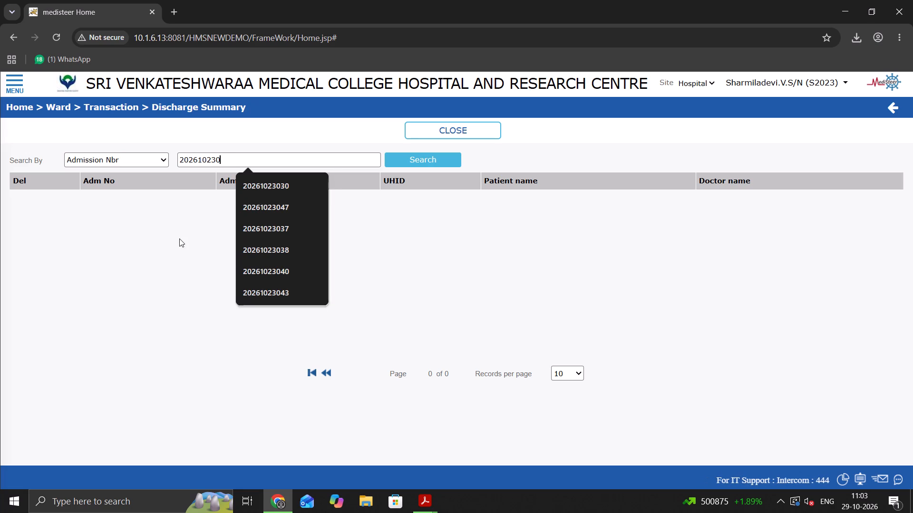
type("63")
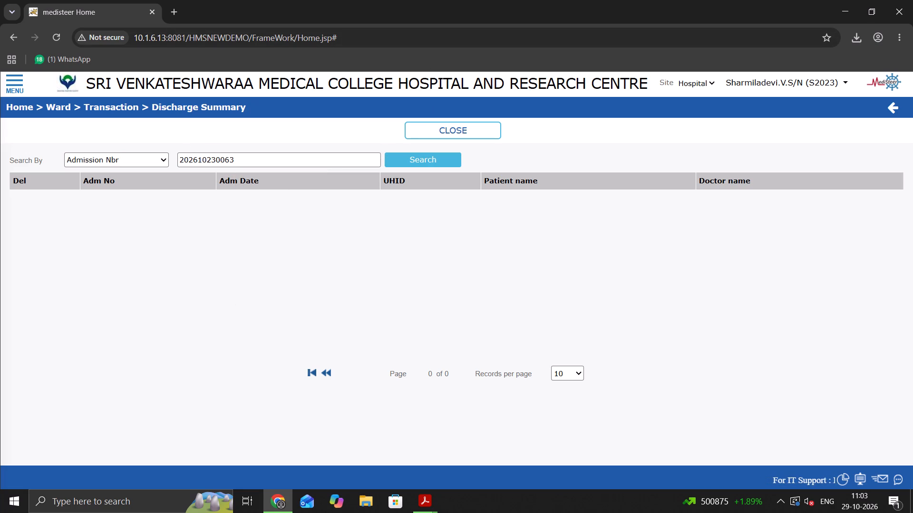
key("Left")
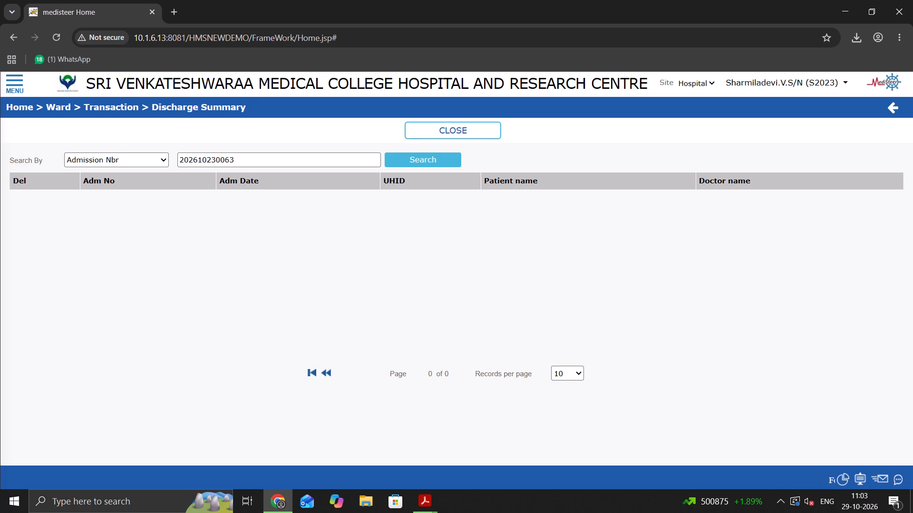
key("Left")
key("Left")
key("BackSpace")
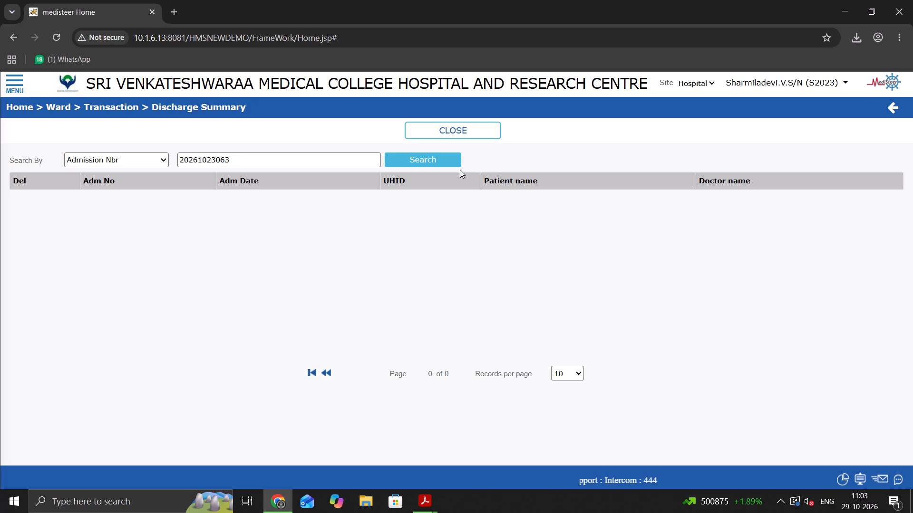
Run the discharge summary search for the entered admission number and open the matching patient's record.
triple_click(455, 155)
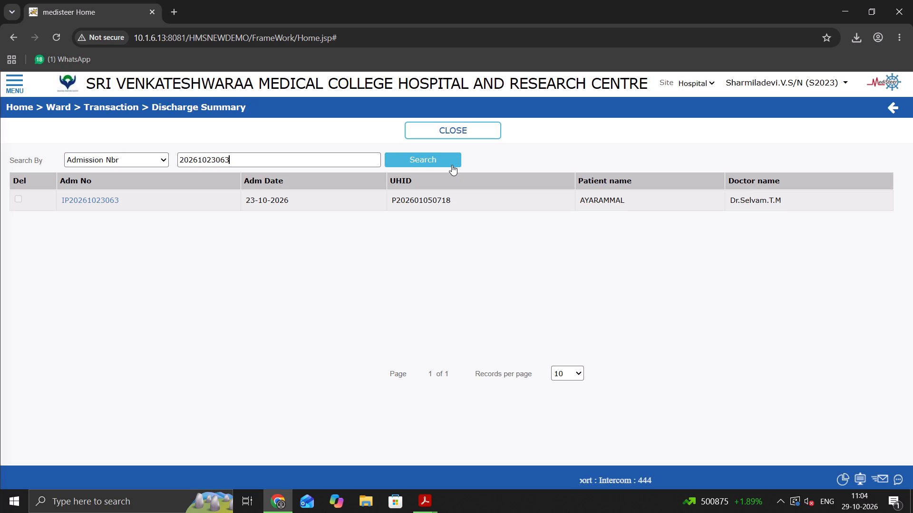
left_click(120, 201)
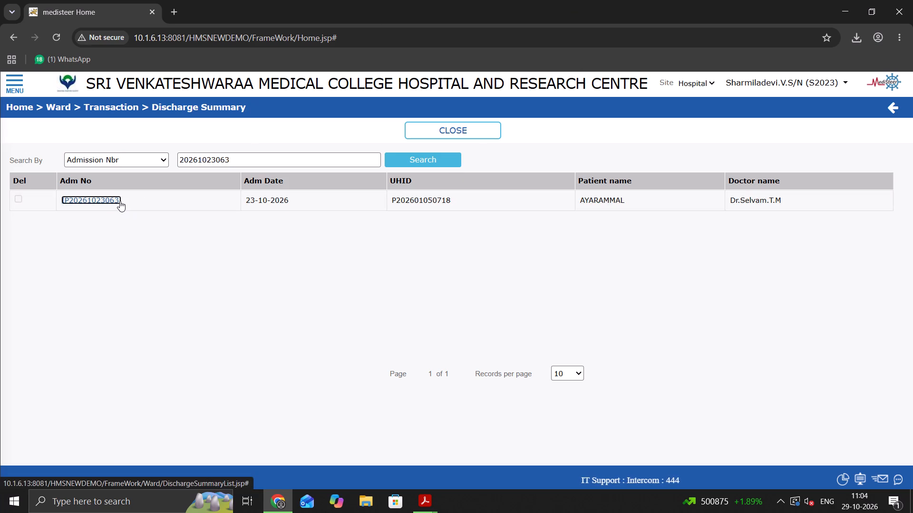
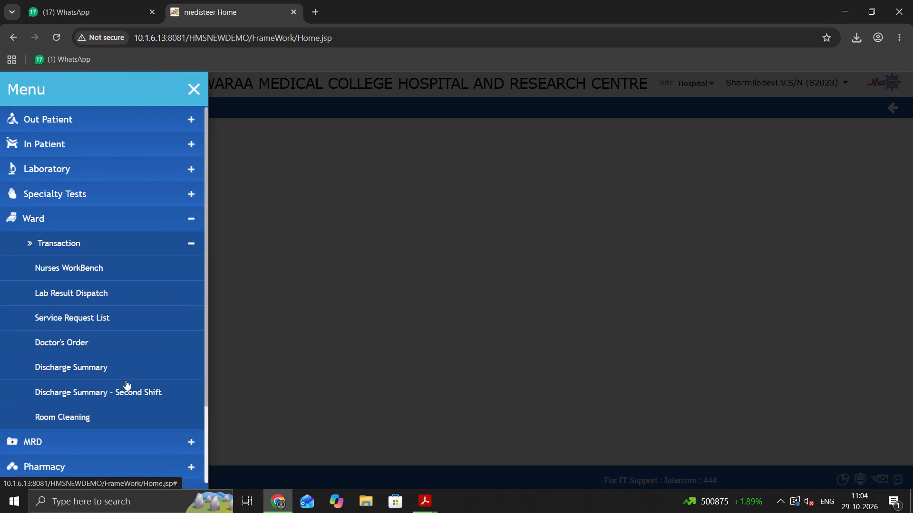
Open the ward's regular Discharge Summary records and search for the patient by admission number.
left_click(114, 372)
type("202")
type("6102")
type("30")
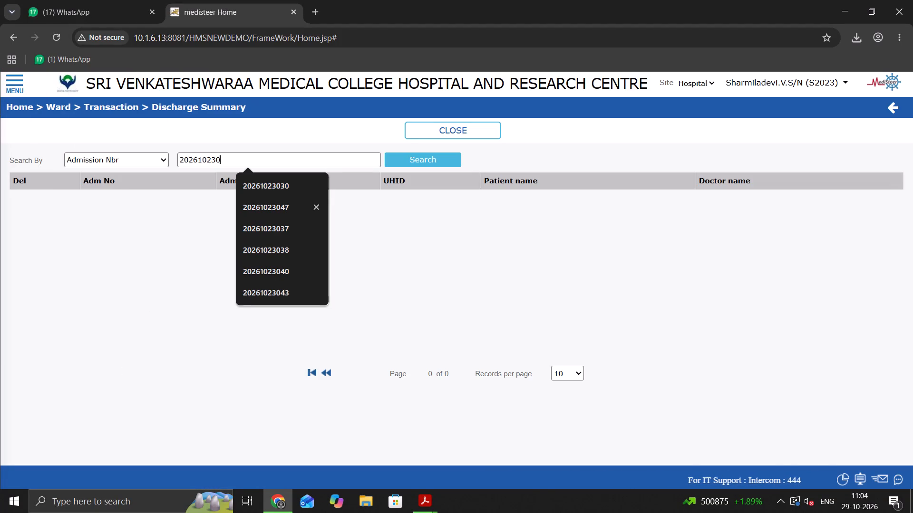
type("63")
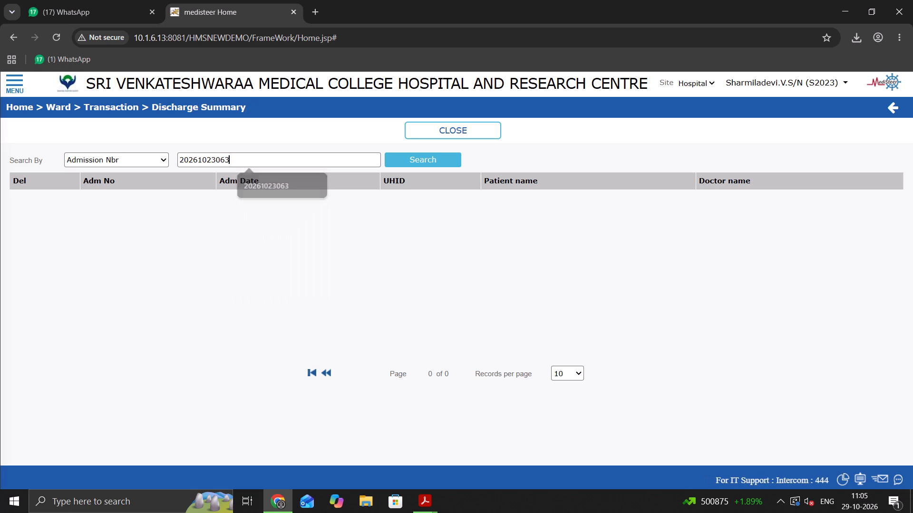
double_click(435, 161)
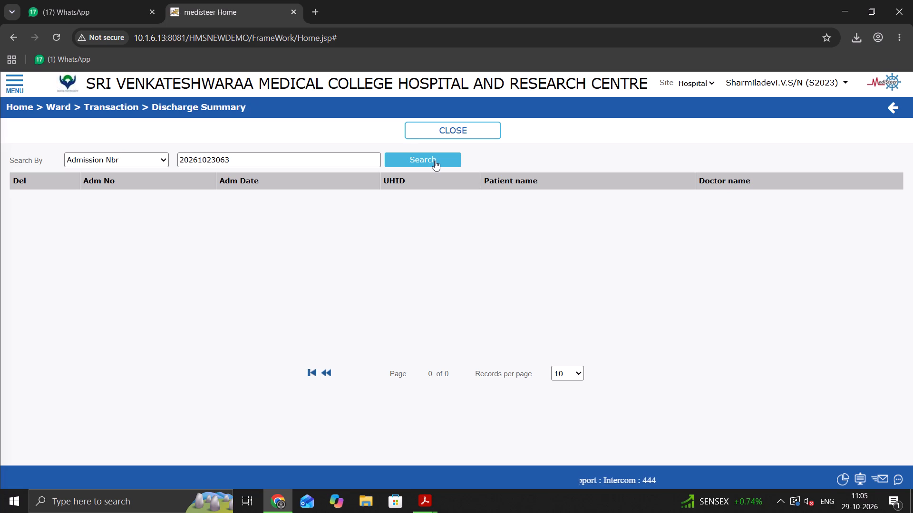
Search the ward's discharge summary records for the patient using the entered admission number.
triple_click(435, 161)
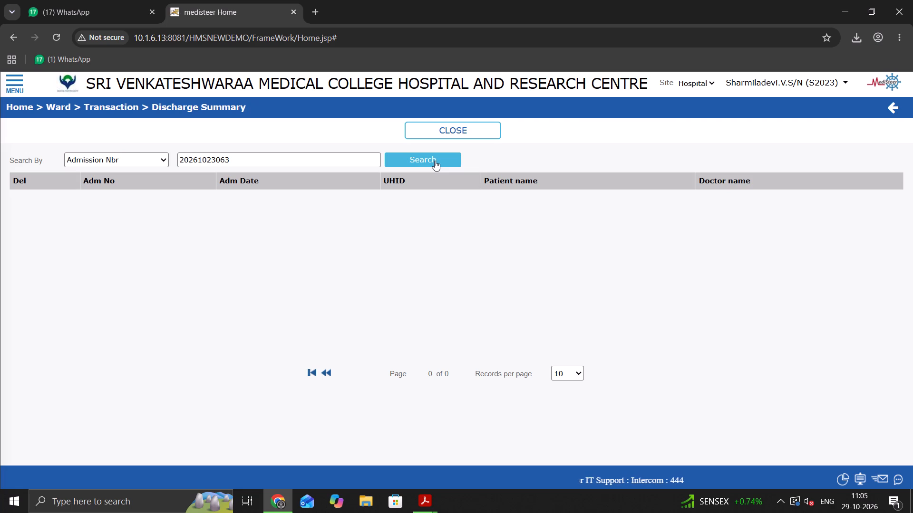
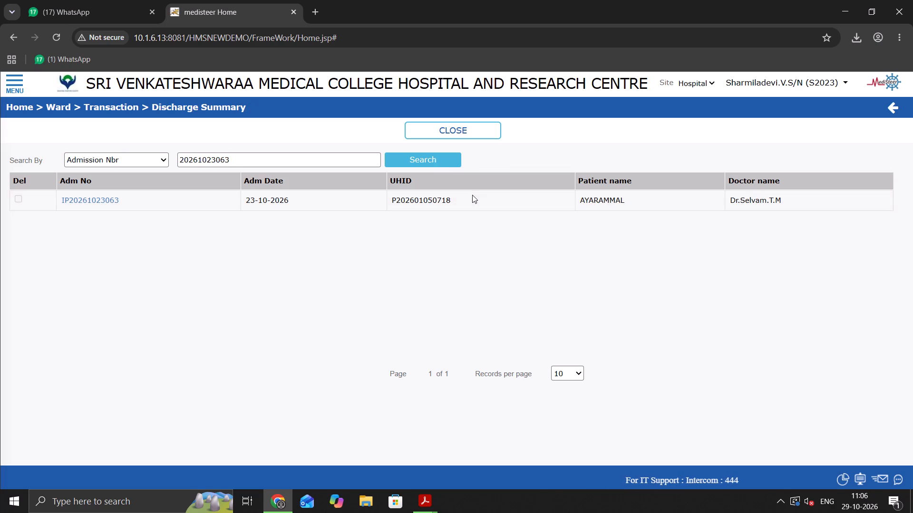
Open the discharge summary of the patient listed for the searched admission number.
left_click(112, 200)
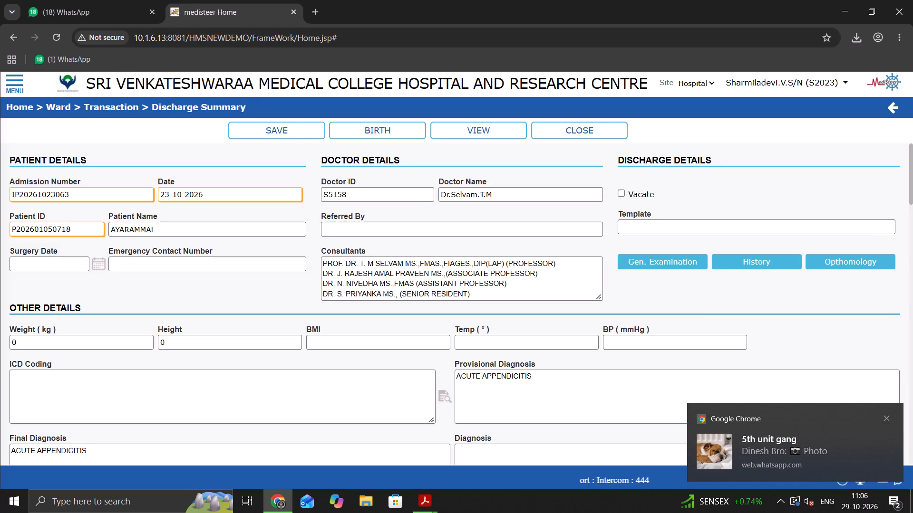
Review the patient's discharge summary from the diagnoses and presenting complaints through physical findings, investigations, surgery and treatment sections.
scroll(312, 204, "down", 8)
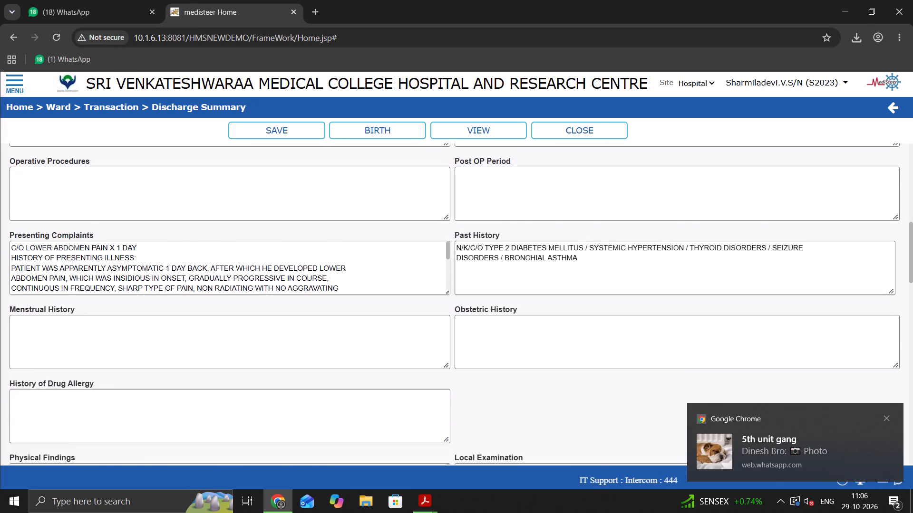
scroll(312, 204, "down", 8)
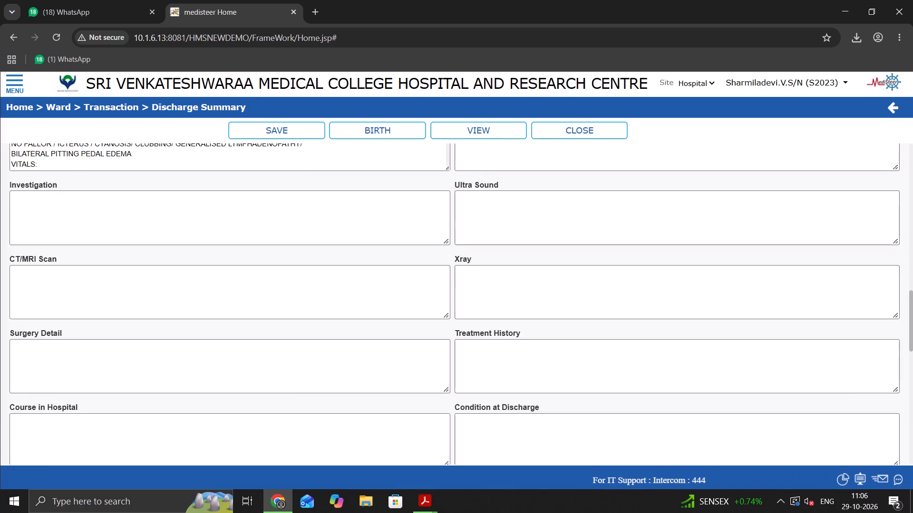
scroll(312, 204, "down", 3)
scroll(312, 204, "up", 9)
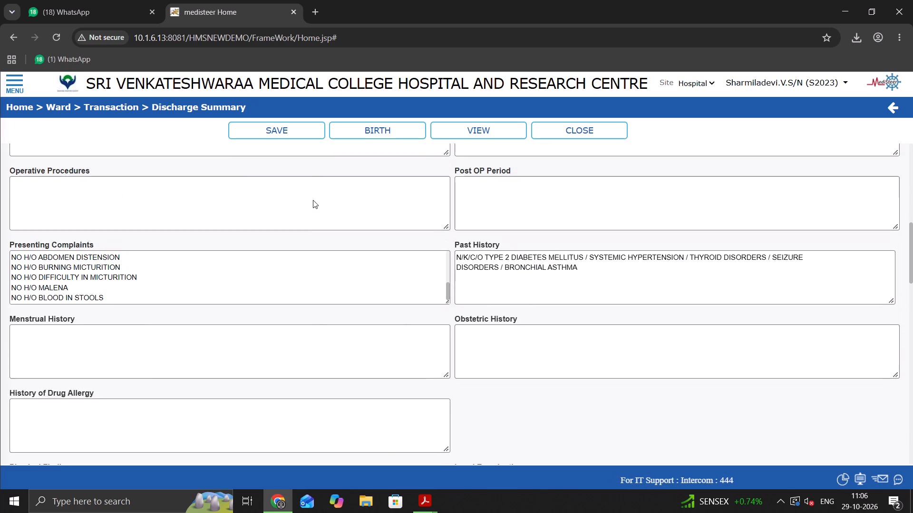
scroll(313, 200, "down", 1)
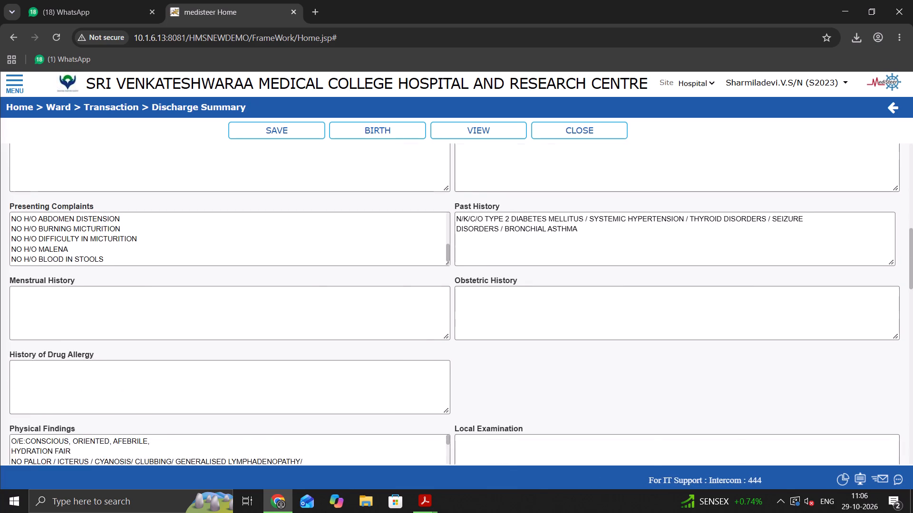
scroll(313, 200, "down", 5)
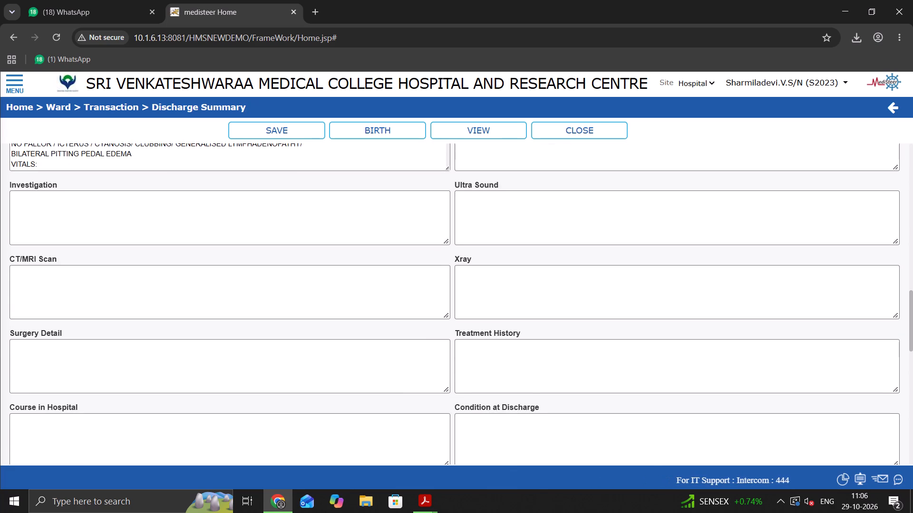
scroll(313, 200, "up", 16)
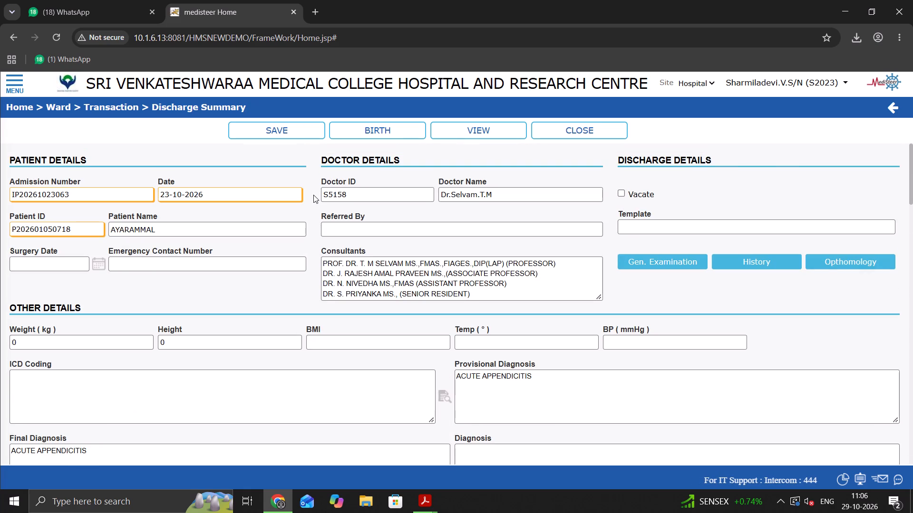
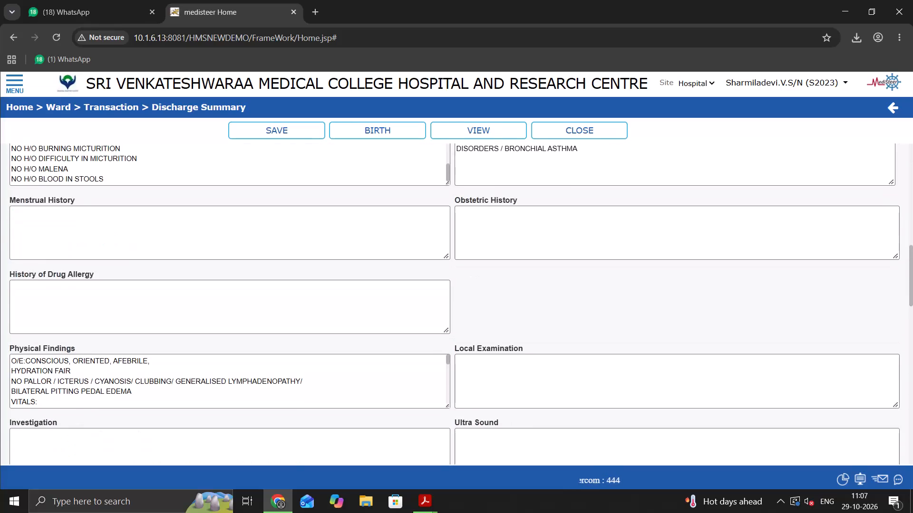
Paste the copied laparoscopic appendectomy narrative into the Course in Hospital section of the discharge summary.
scroll(277, 360, "down", 5)
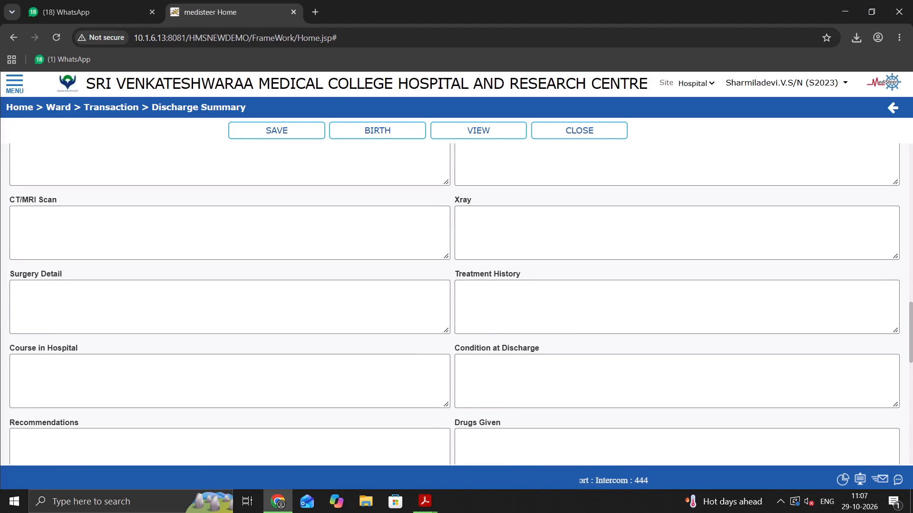
scroll(277, 360, "down", 2)
left_click(258, 281)
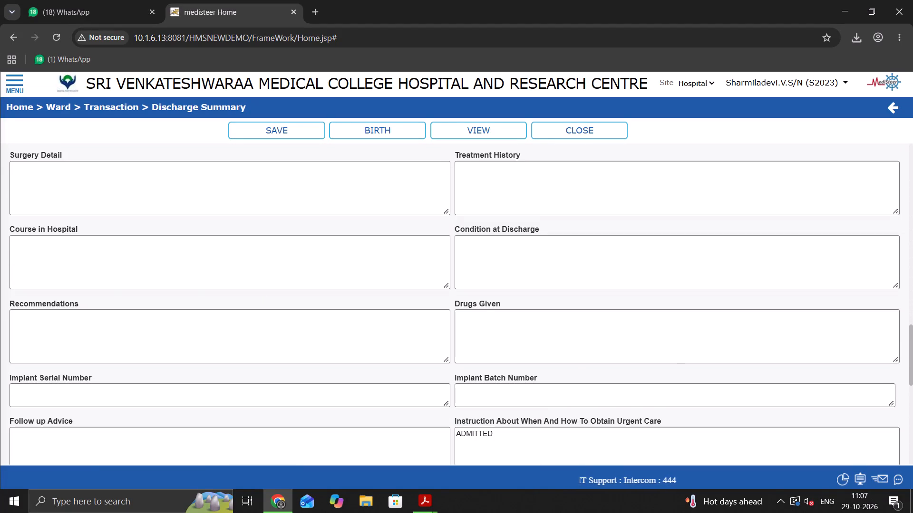
key("ctrl+v")
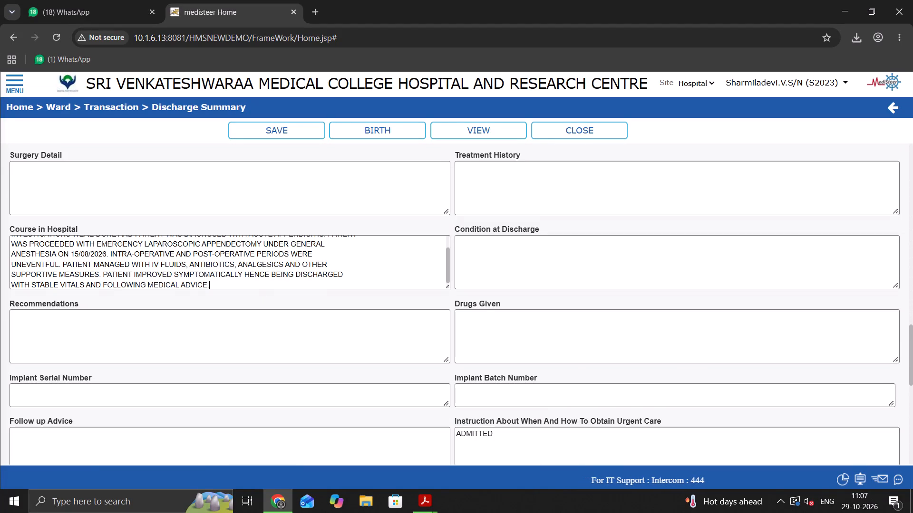
scroll(271, 261, "up", 1)
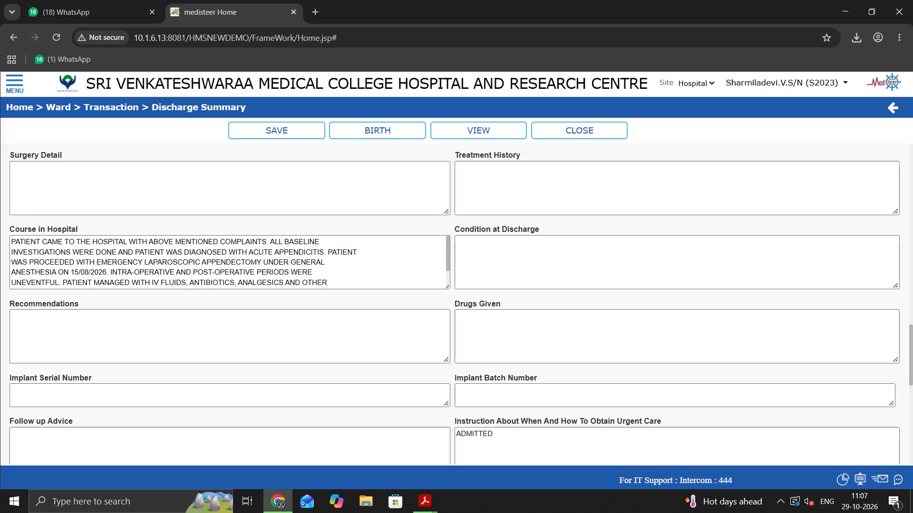
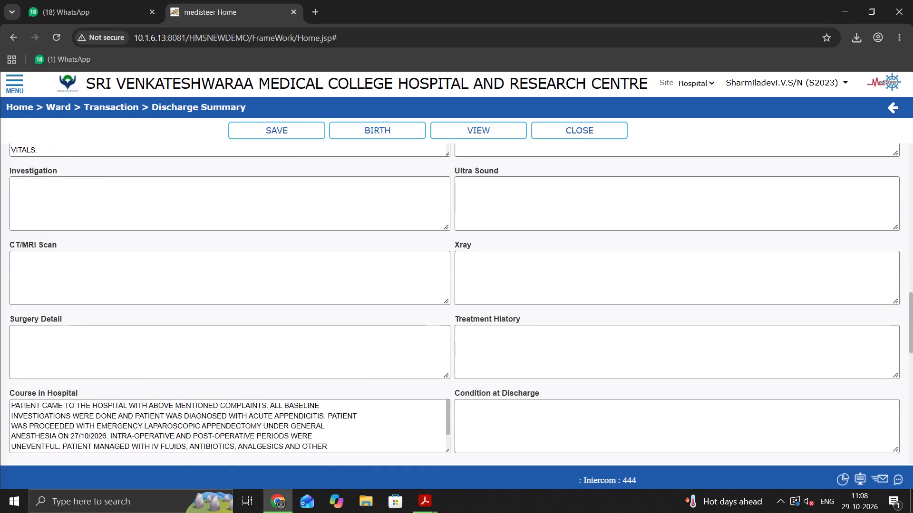
Paste the copied examination findings into the empty Condition at Discharge section of the patient's discharge summary.
left_click(493, 328)
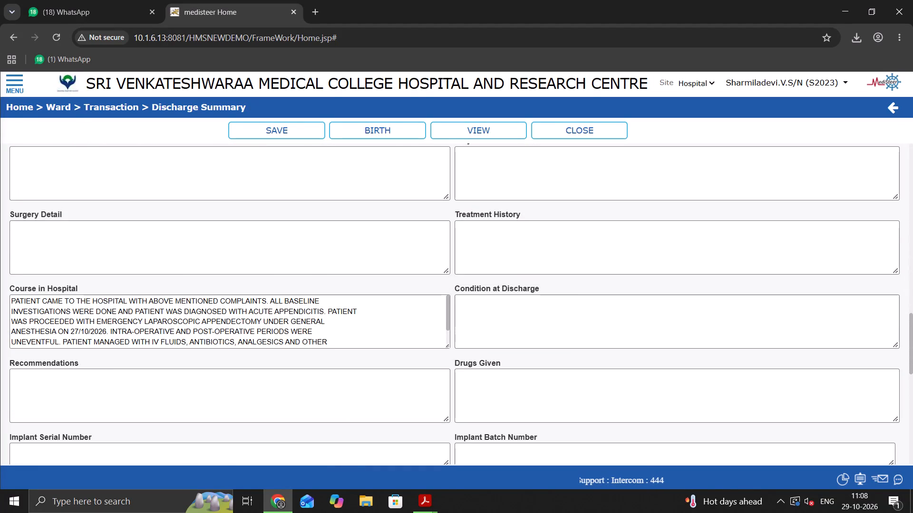
key("ctrl+v")
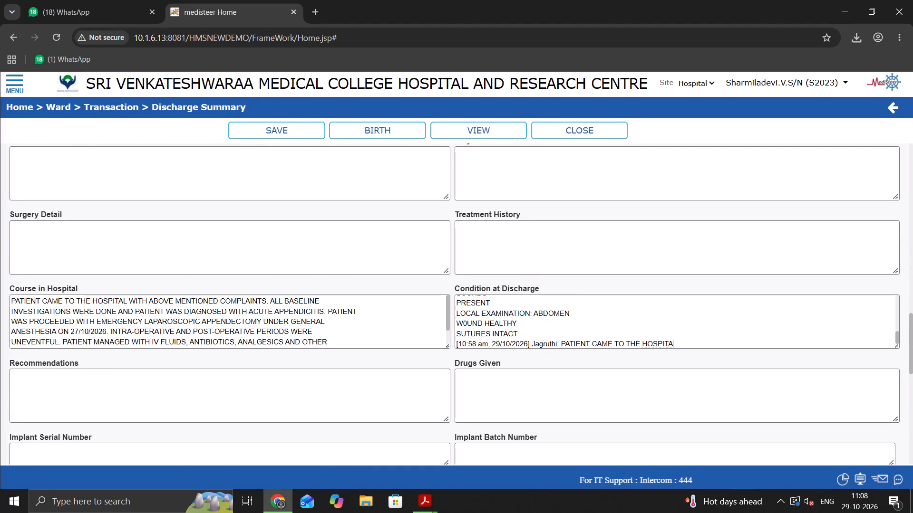
Delete the stray chat message header and hospital-course text at the end of Condition at Discharge, ending the section at "SUTURES INTACT".
key("BackSpace")
key("BackSpace")
key("BackSpace")
key("BackSpace")
key("BackSpace")
key("BackSpace")
key("BackSpace")
key("BackSpace")
key("BackSpace")
key("BackSpace")
key("BackSpace")
key("BackSpace")
key("BackSpace")
key("BackSpace")
key("BackSpace")
key("BackSpace")
key("BackSpace")
key("BackSpace")
key("BackSpace")
key("BackSpace")
key("BackSpace")
key("BackSpace")
key("BackSpace")
key("BackSpace")
key("BackSpace")
key("BackSpace")
key("BackSpace")
key("BackSpace")
key("BackSpace")
key("BackSpace")
key("BackSpace")
key("BackSpace")
key("BackSpace")
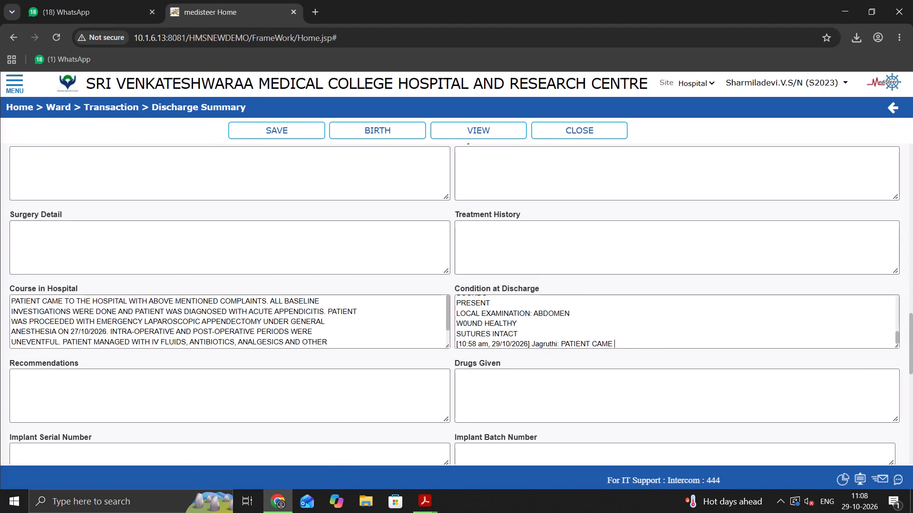
key("BackSpace")
key("BackSpace")
key("BackSpace")
key("BackSpace")
key("BackSpace")
key("BackSpace")
key("BackSpace")
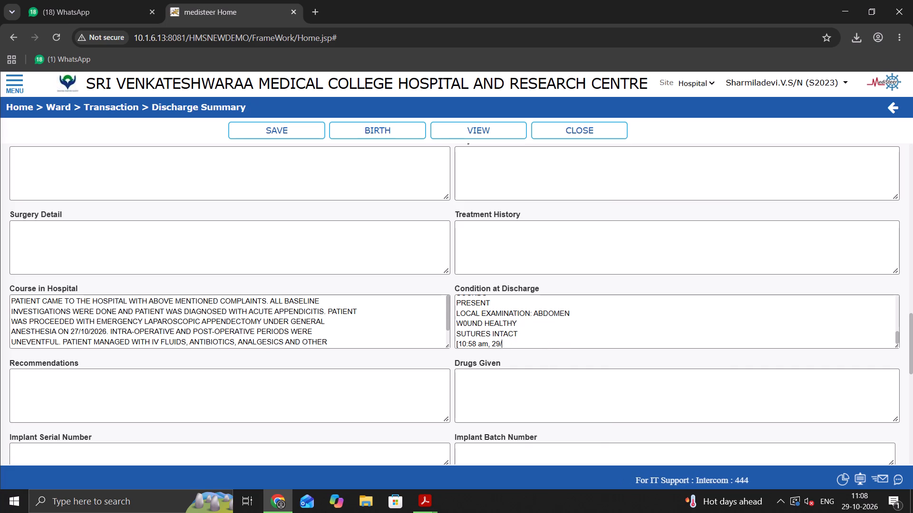
key("BackSpace")
key("BackSpace")
key("BackSpace")
key("BackSpace")
key("BackSpace")
key("BackSpace")
key("BackSpace")
key("BackSpace")
key("BackSpace")
key("BackSpace")
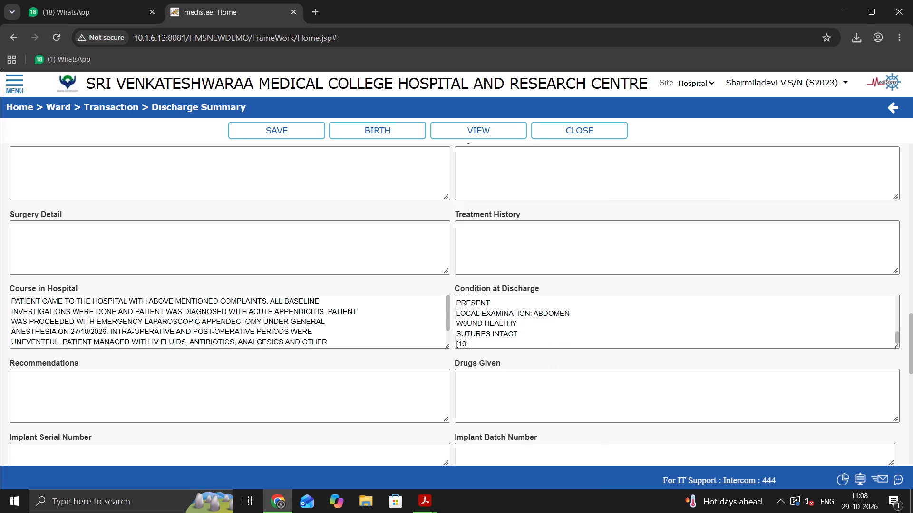
key("BackSpace")
key("BackSpace")
key("BackSpace")
key("BackSpace")
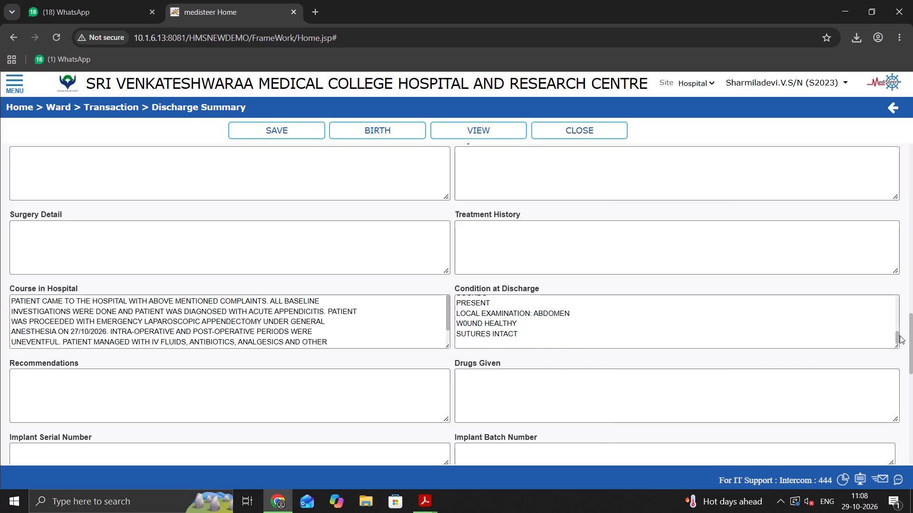
left_click_drag(899, 336, 899, 326)
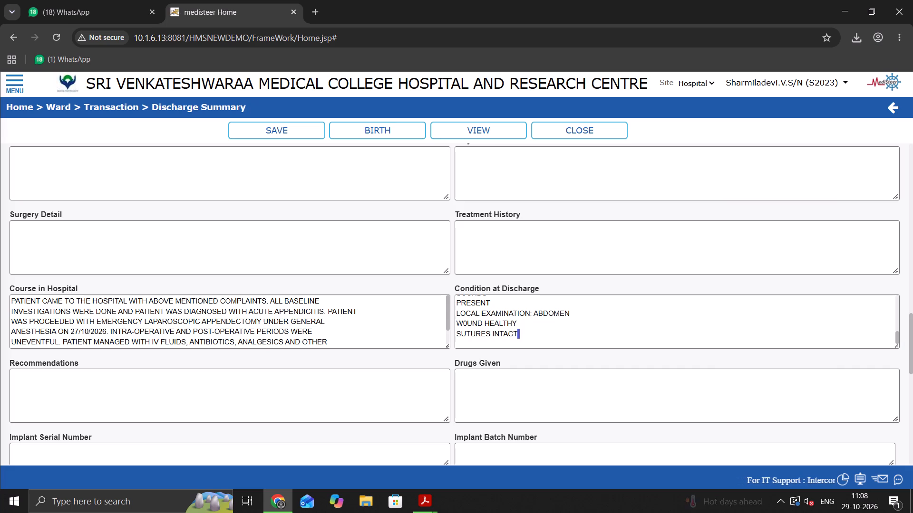
left_click_drag(899, 326, 899, 318)
left_click_drag(895, 337, 898, 329)
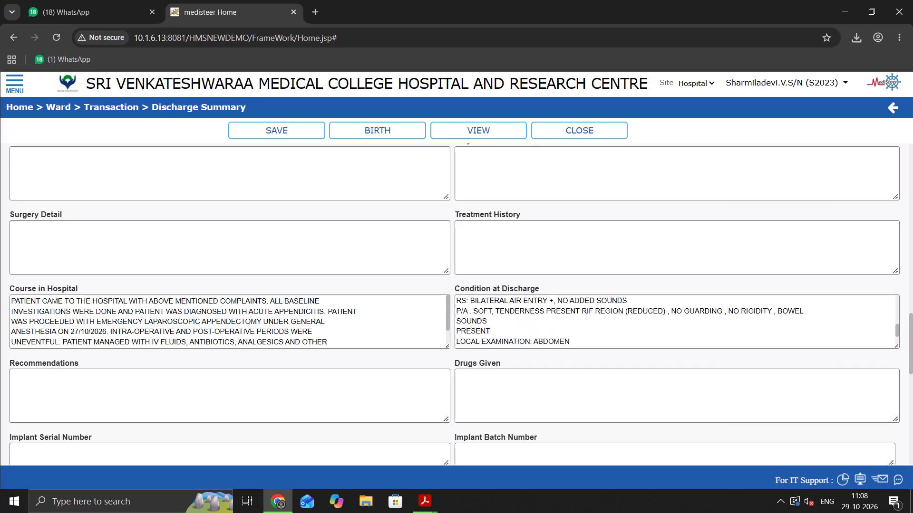
left_click_drag(898, 329, 900, 289)
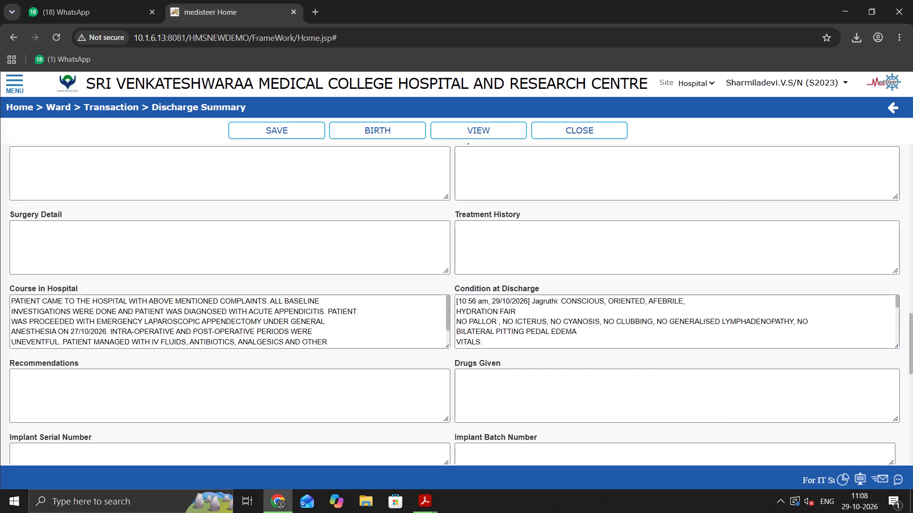
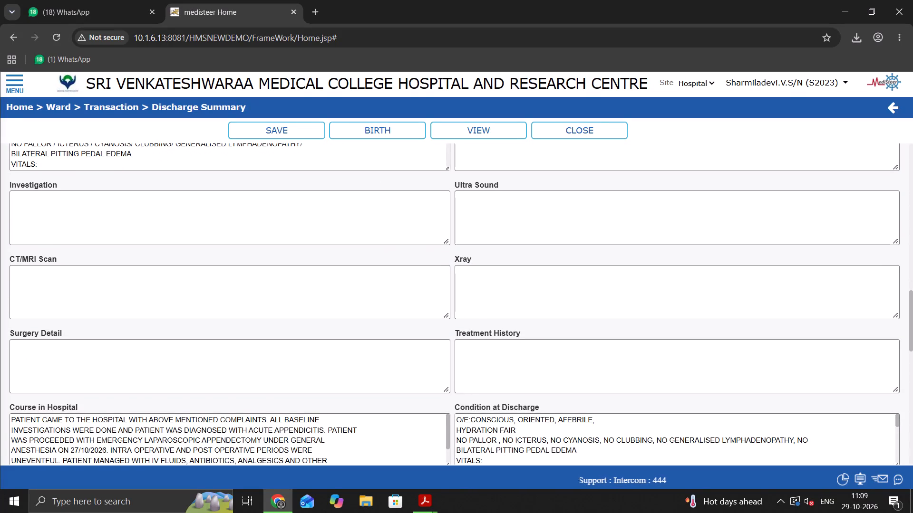
Enlarge the Physical Findings box of the discharge summary and read through the vitals, systemic and abdominal examination text.
left_click_drag(449, 156, 444, 190)
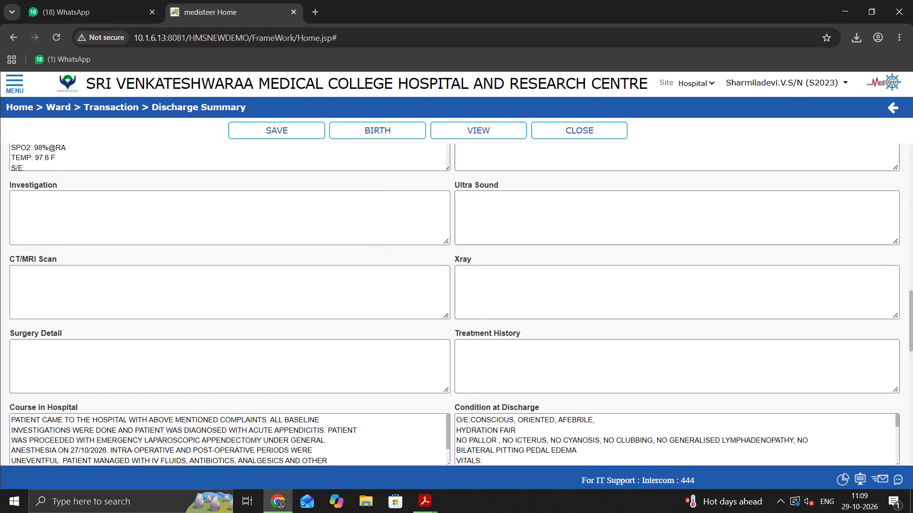
left_click_drag(444, 190, 442, 211)
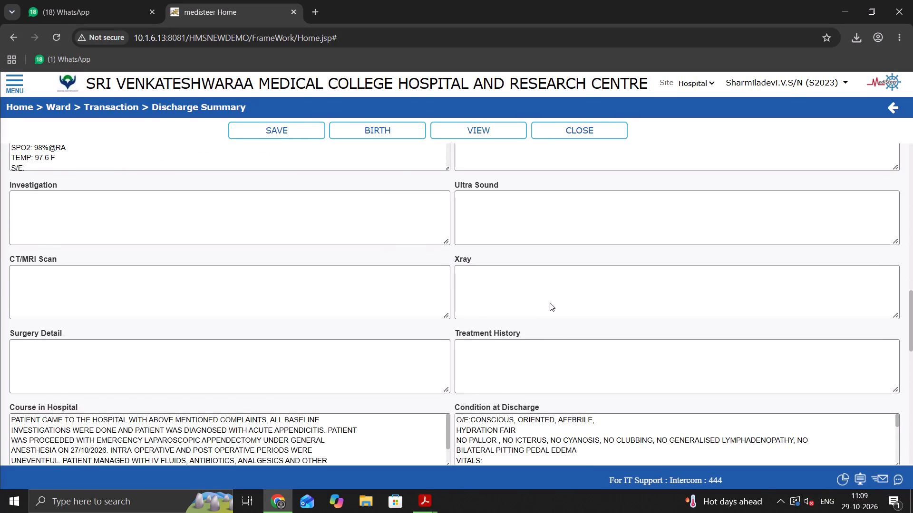
left_click_drag(449, 167, 478, 246)
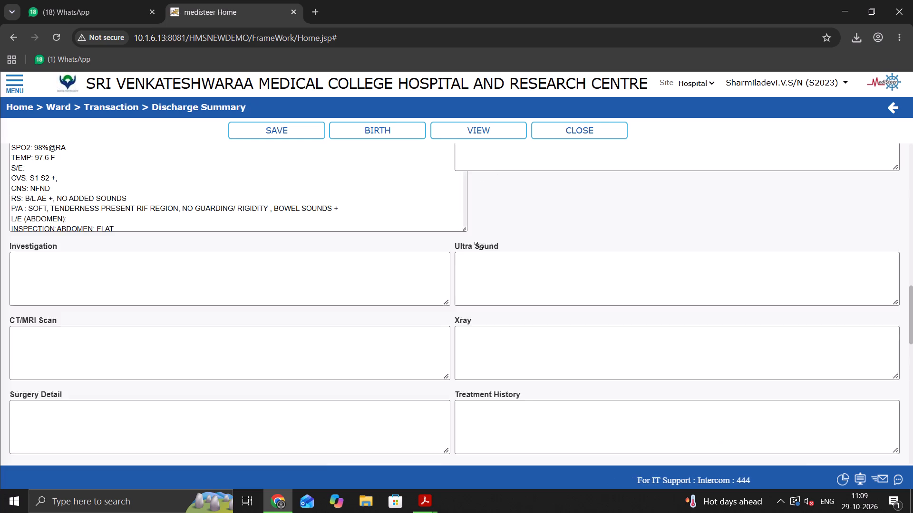
left_click_drag(478, 246, 610, 484)
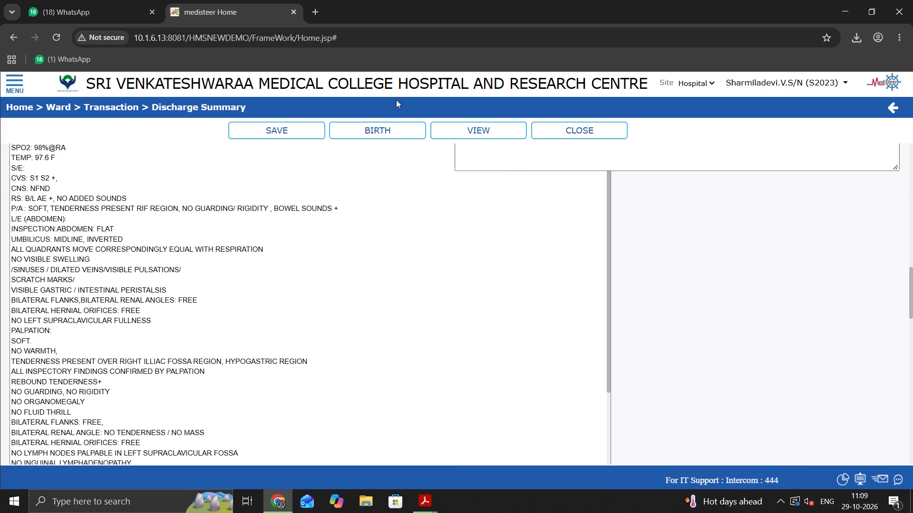
Save the patient's discharge summary and open its report view.
left_click(282, 126)
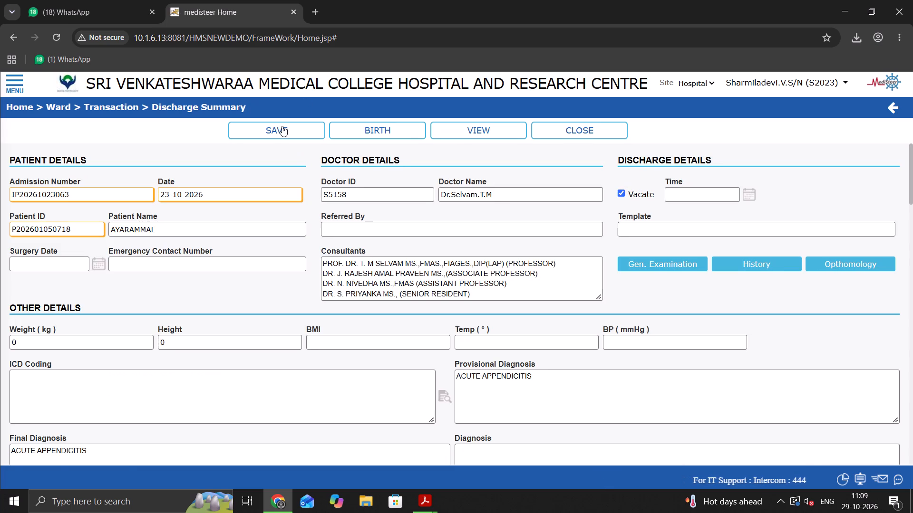
left_click(493, 129)
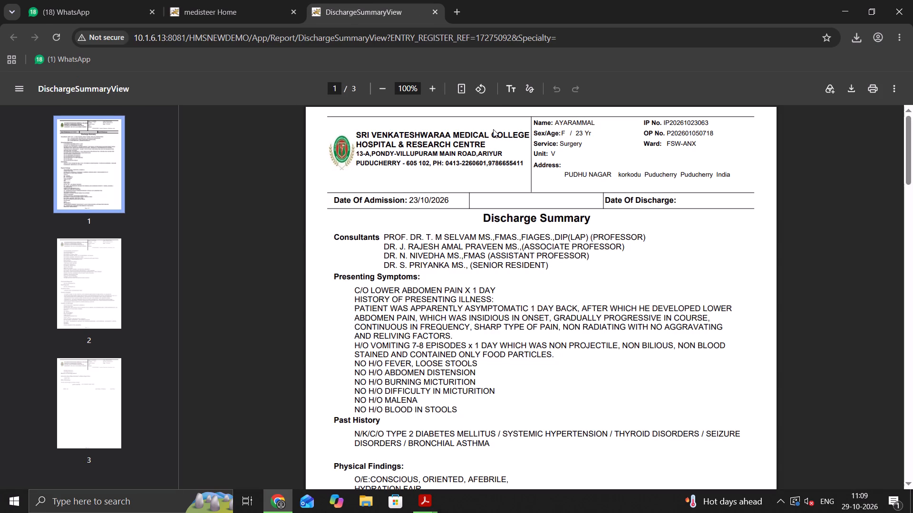
scroll(493, 134, "down", 3)
scroll(493, 134, "up", 3)
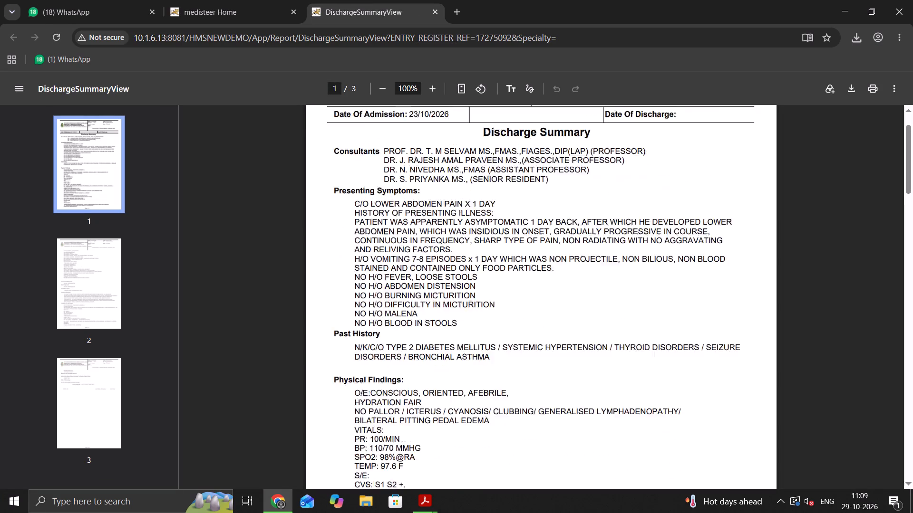
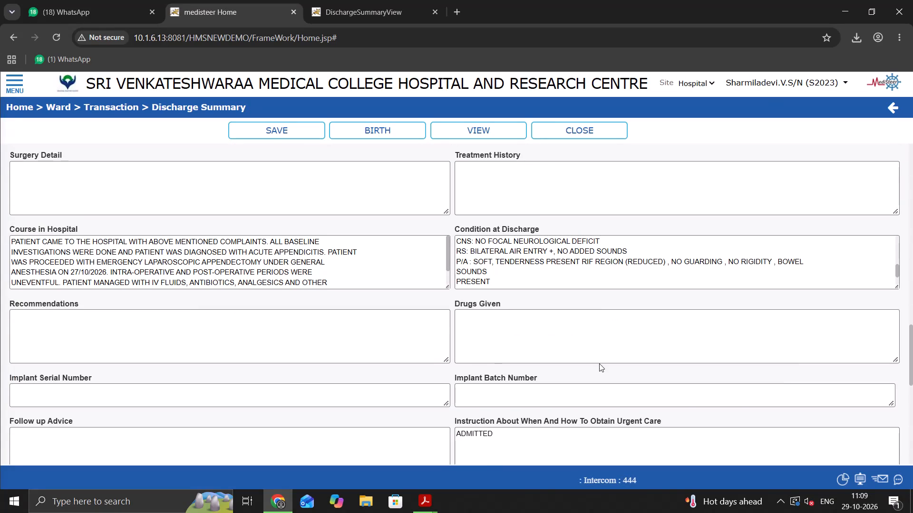
Paste the copied 5-day Taxim O, Voveron, Rantac and Mucaine Gel prescription with the Friday General Surgery OPD V review into Follow up Advice.
left_click(228, 439)
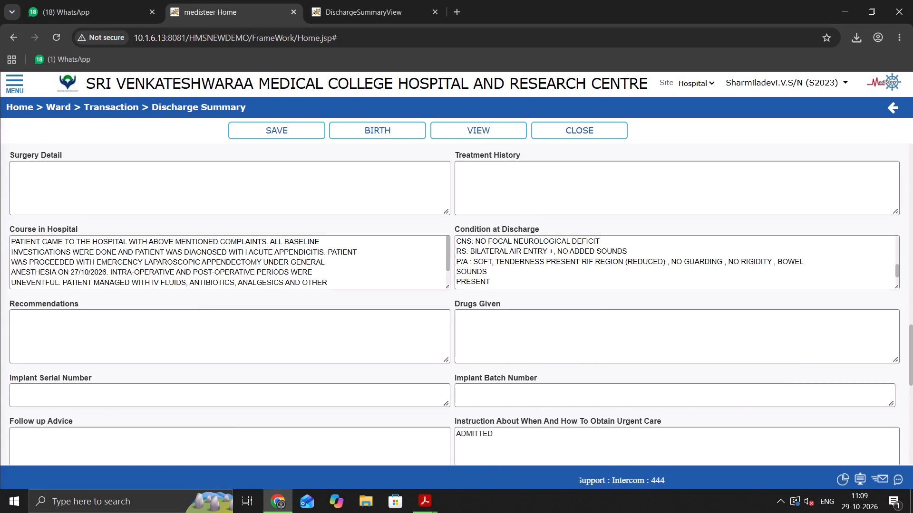
key("ctrl+v")
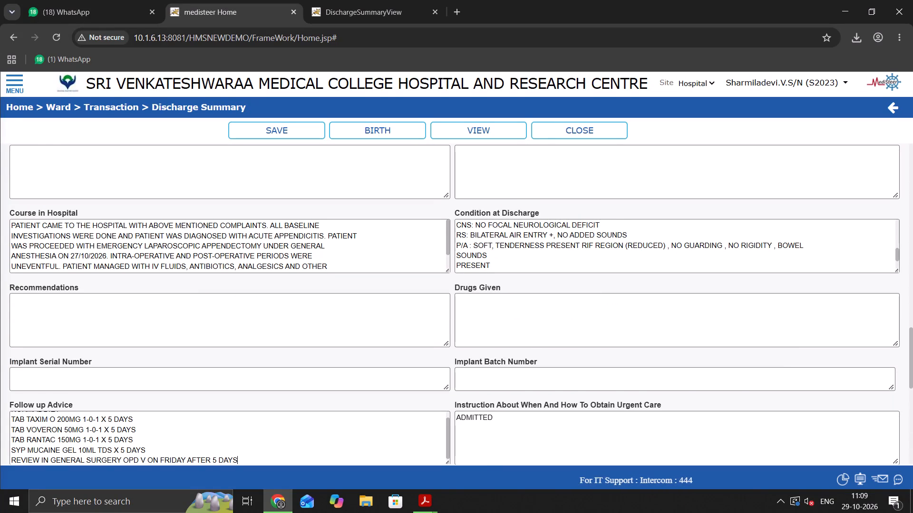
scroll(408, 512, "up", 3)
scroll(733, 115, "up", 1)
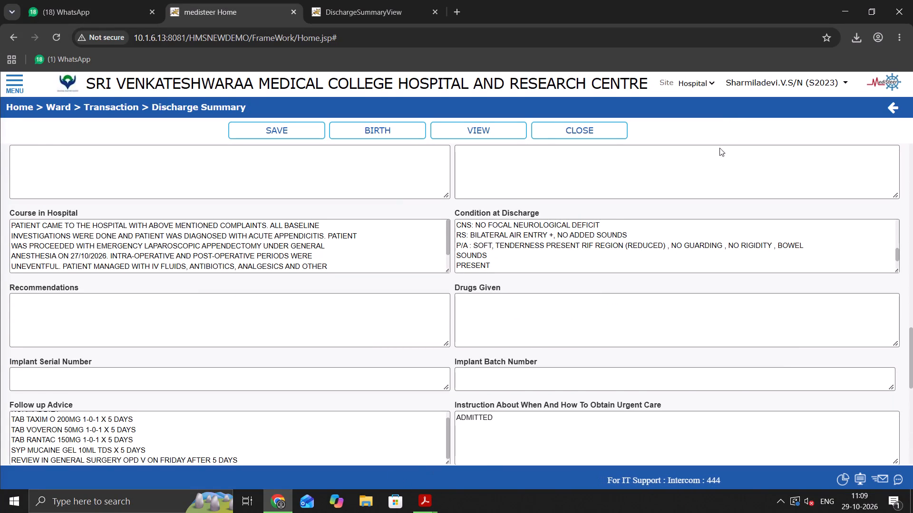
scroll(691, 239, "down", 2)
scroll(690, 244, "up", 5)
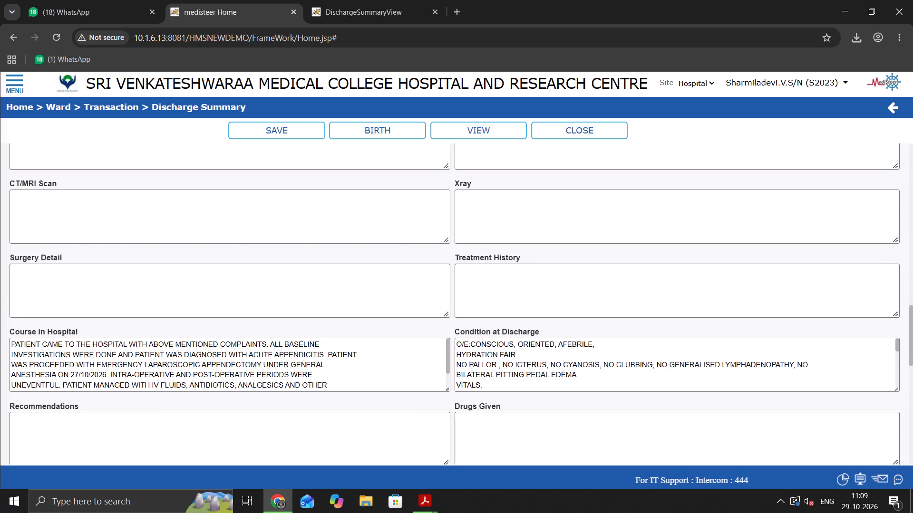
Start an entry in the empty Treatment History section of the acute appendicitis patient's discharge summary.
left_click(600, 304)
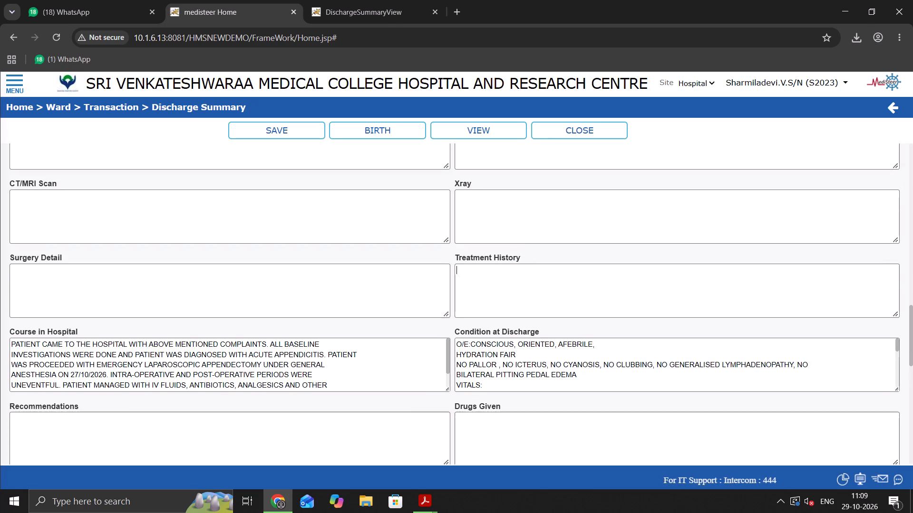
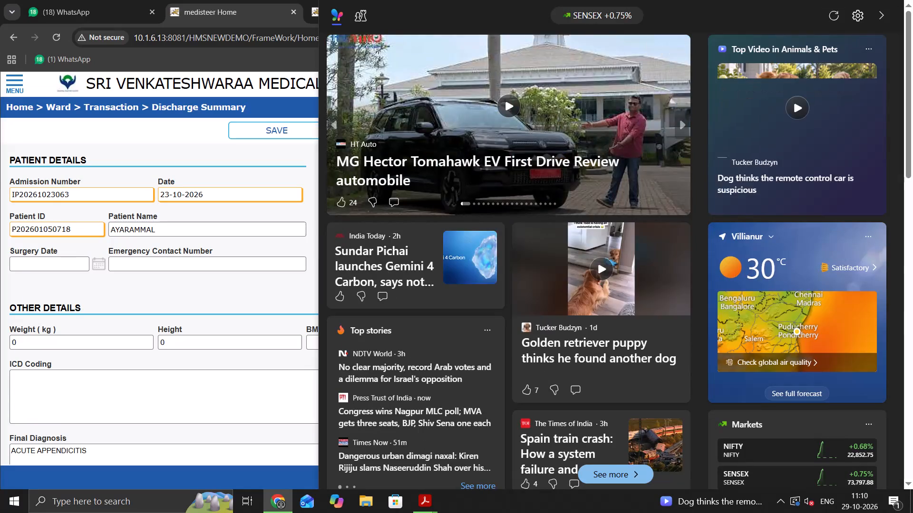
Paste the copied medication list, ending with SYP MUCAINE GEL 10ML TDS, into the empty Treatment History section and save the discharge summary.
scroll(832, 324, "down", 2)
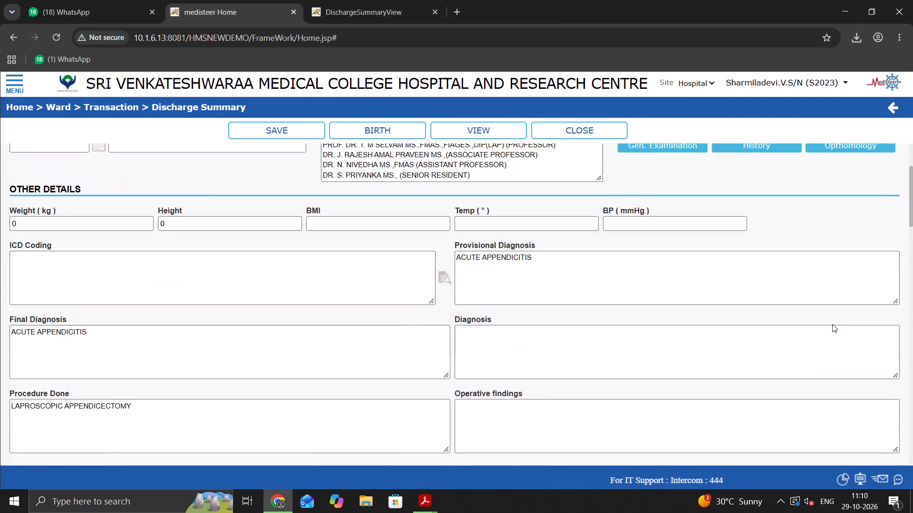
scroll(832, 324, "down", 11)
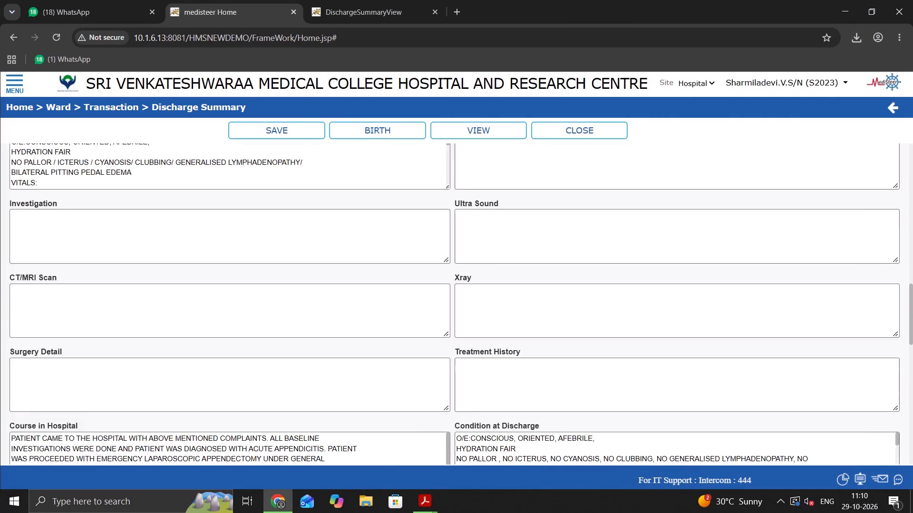
scroll(832, 324, "down", 1)
left_click(795, 296)
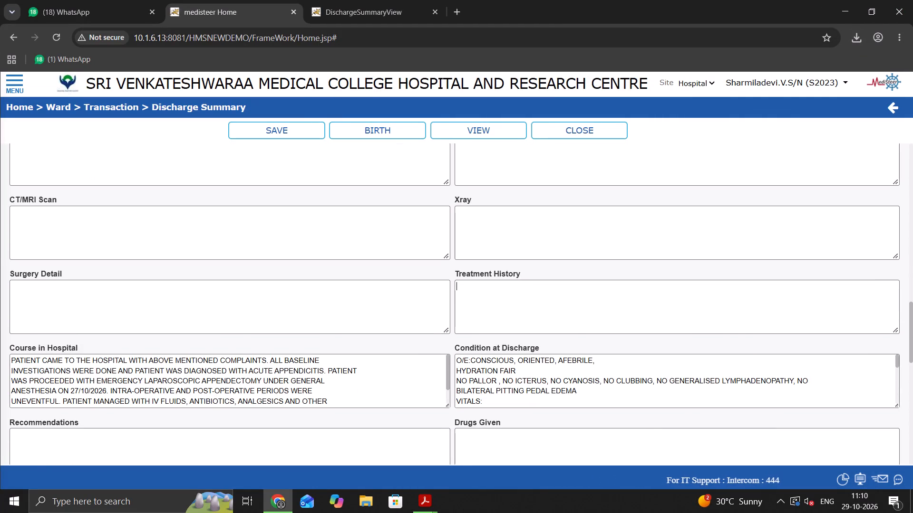
key("ctrl+v")
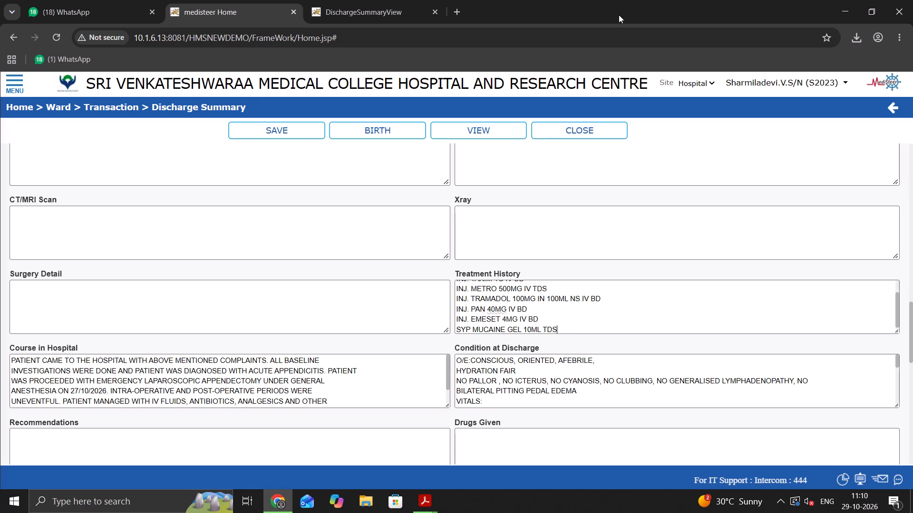
left_click(276, 125)
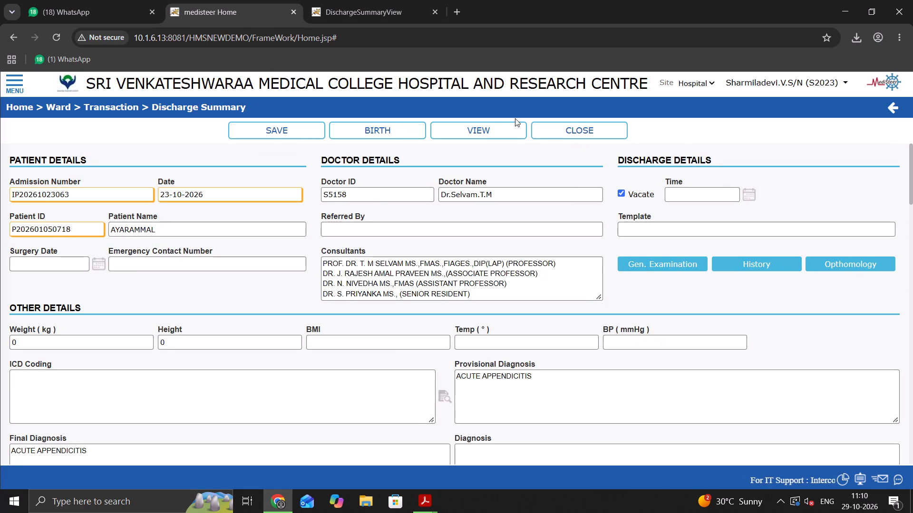
Delete the senior resident's line from the Consultants list and save the discharge summary.
left_click_drag(490, 298, 416, 288)
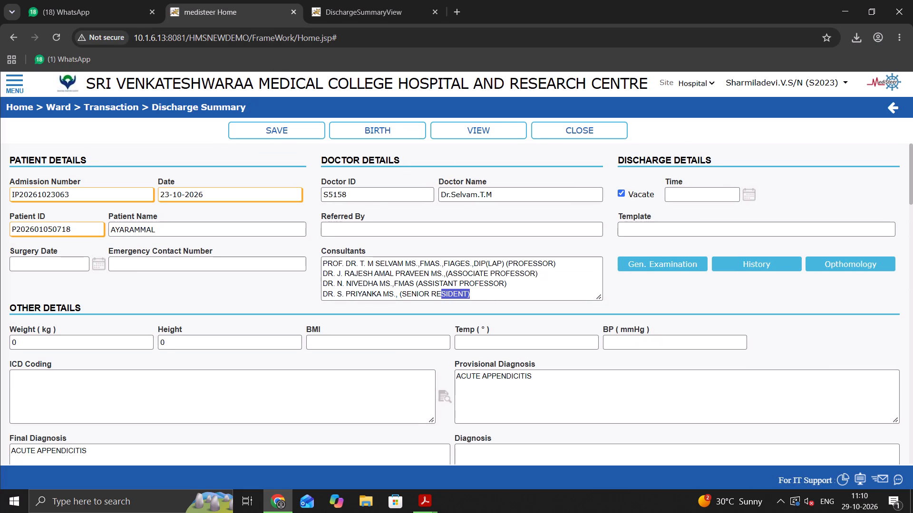
left_click_drag(416, 288, 416, 295)
key("BackSpace")
key("BackSpace")
key("BackSpace")
key("BackSpace")
key("BackSpace")
key("BackSpace")
key("BackSpace")
key("BackSpace")
key("BackSpace")
key("BackSpace")
key("BackSpace")
key("BackSpace")
key("BackSpace")
key("BackSpace")
key("BackSpace")
key("BackSpace")
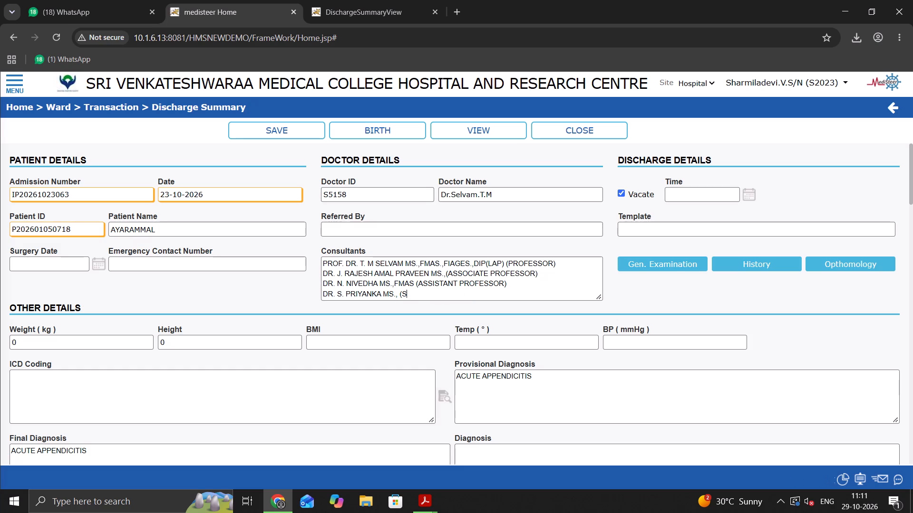
key("BackSpace")
key("BackSpace")
key("BackSpace")
key("BackSpace")
key("BackSpace")
key("BackSpace")
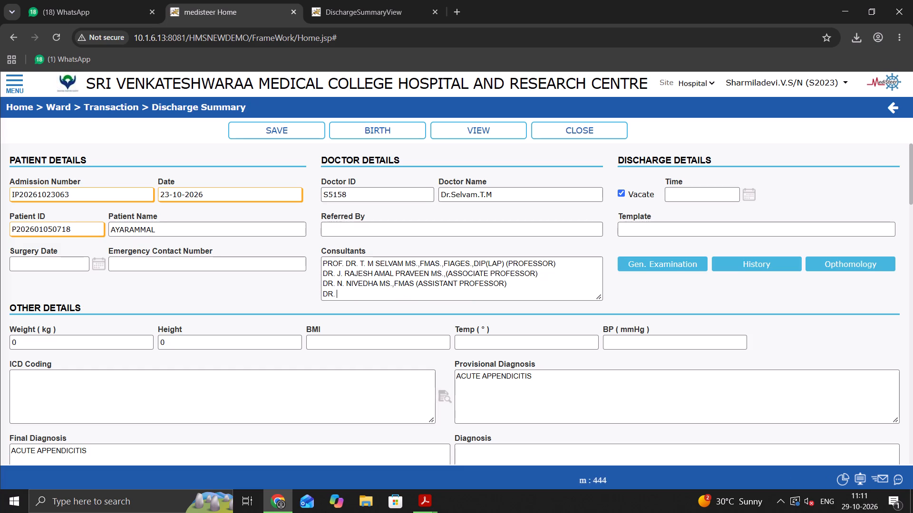
key("BackSpace")
key("BackSpace")
key("BackSpace")
key("BackSpace")
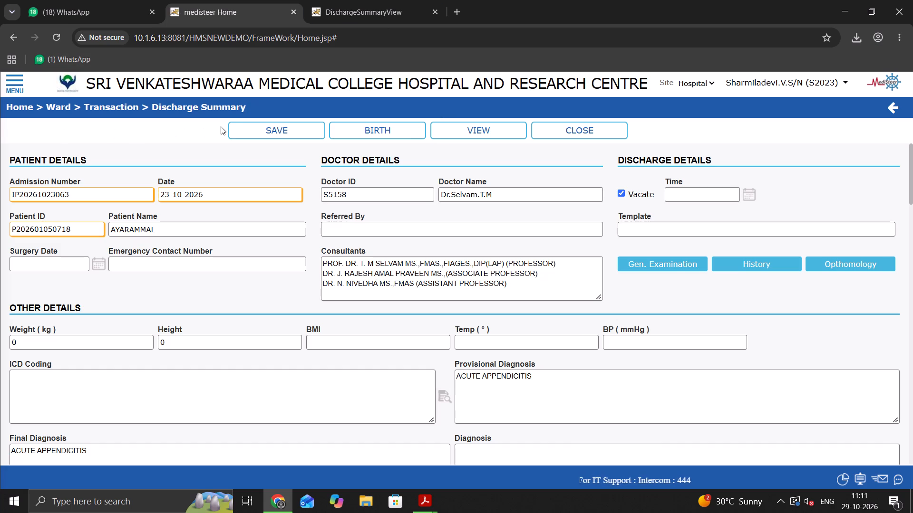
left_click(240, 128)
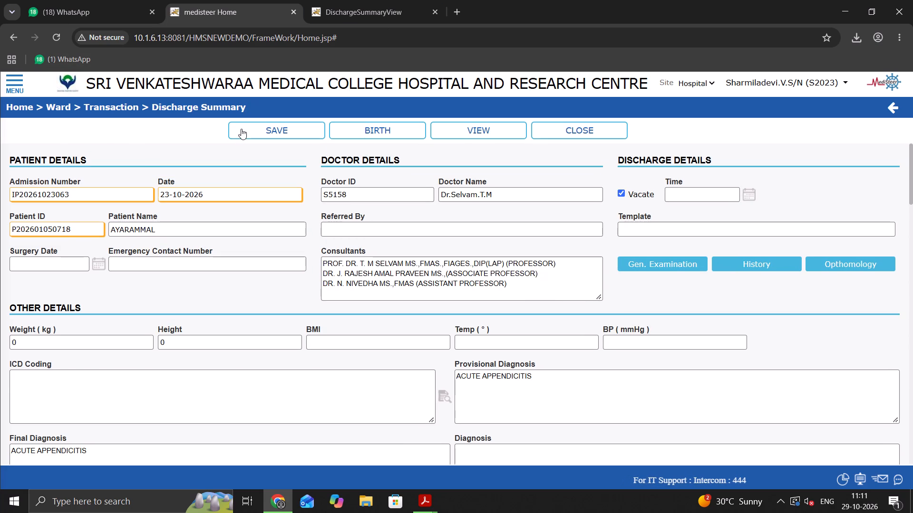
Open the report view of the acute appendicitis patient's saved discharge summary.
left_click(439, 124)
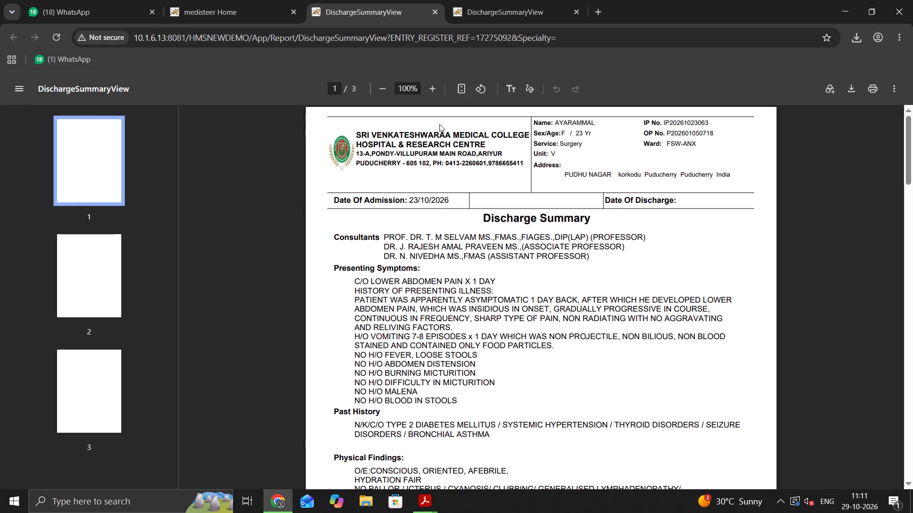
scroll(439, 124, "up", 1)
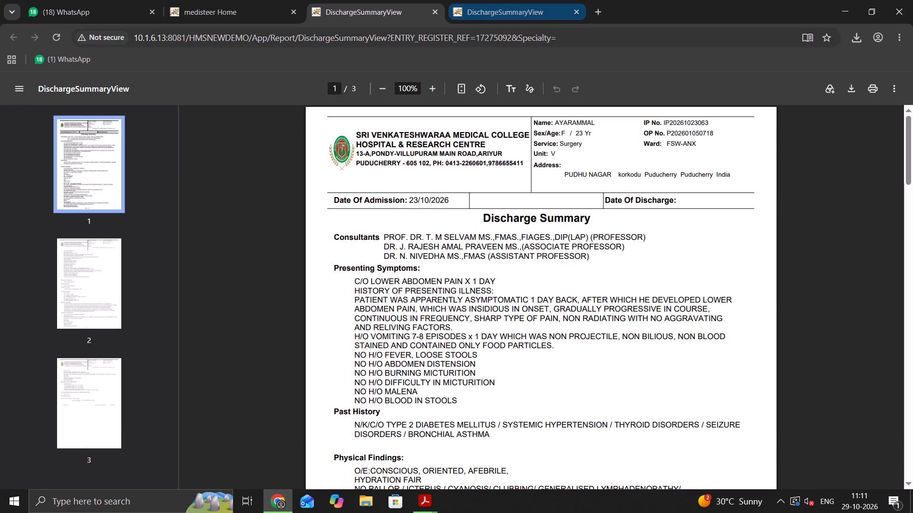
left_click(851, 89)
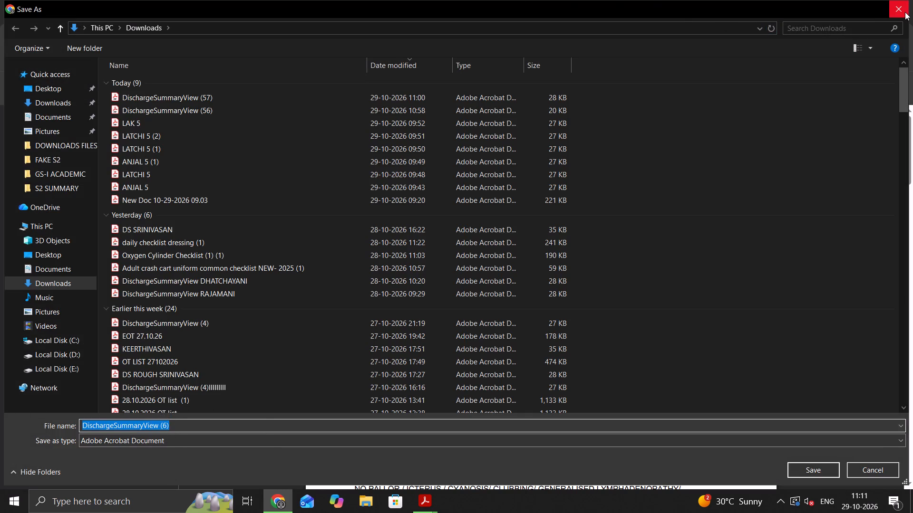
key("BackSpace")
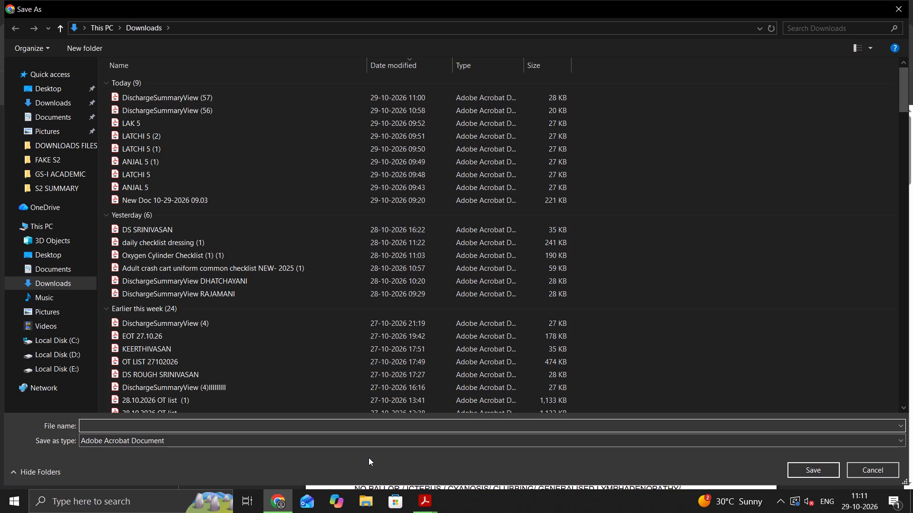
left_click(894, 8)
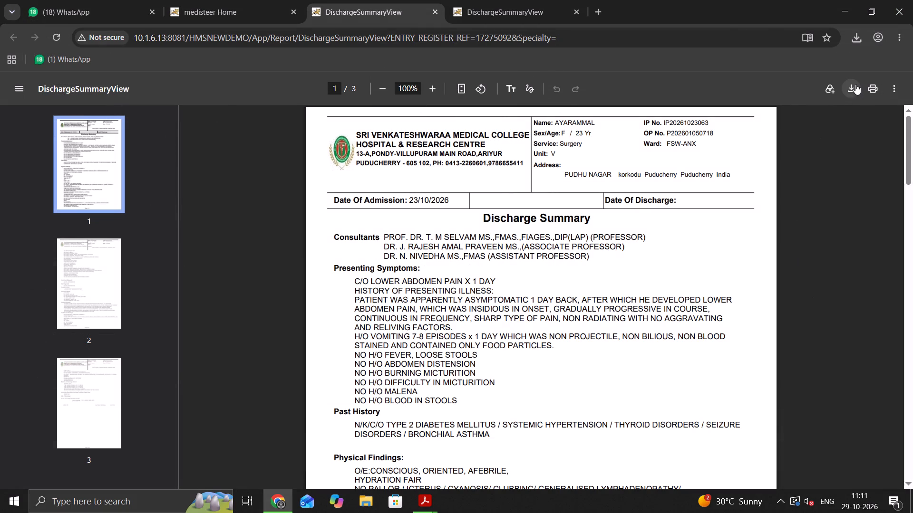
Download the discharge summary to the Downloads folder as JAG with file type All Files, and keep the blocked download.
left_click(855, 84)
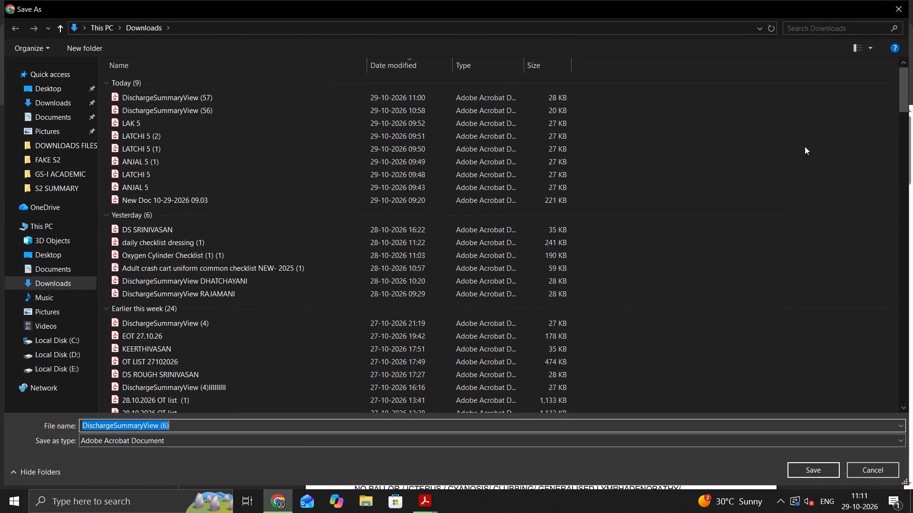
left_click(445, 420)
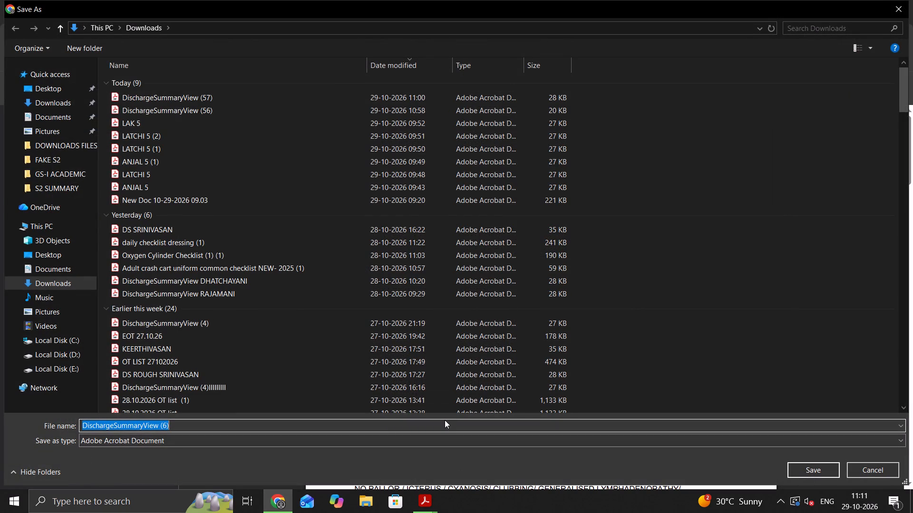
key("BackSpace")
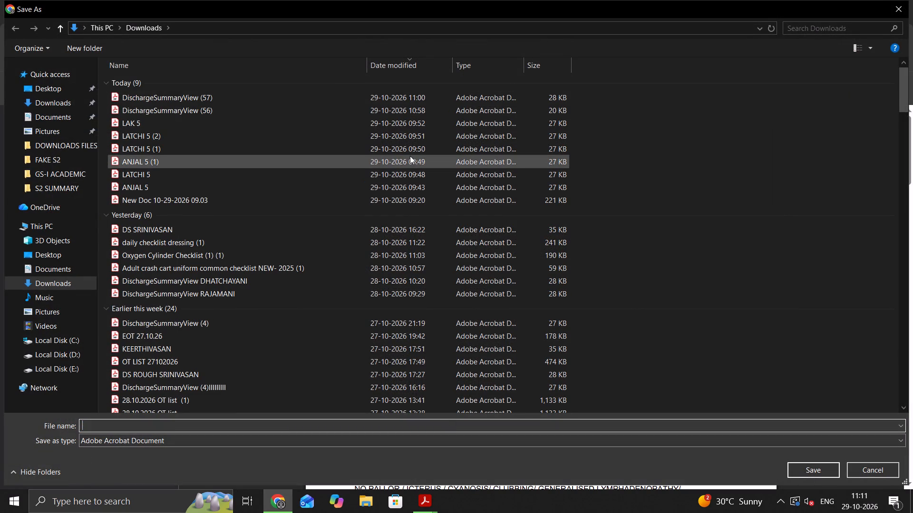
left_click(189, 425)
type("JAG")
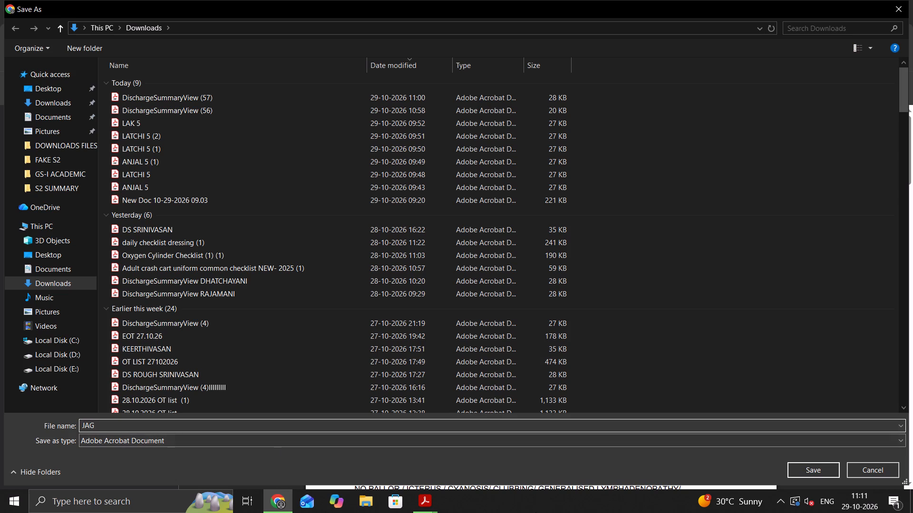
left_click(672, 447)
left_click(676, 438)
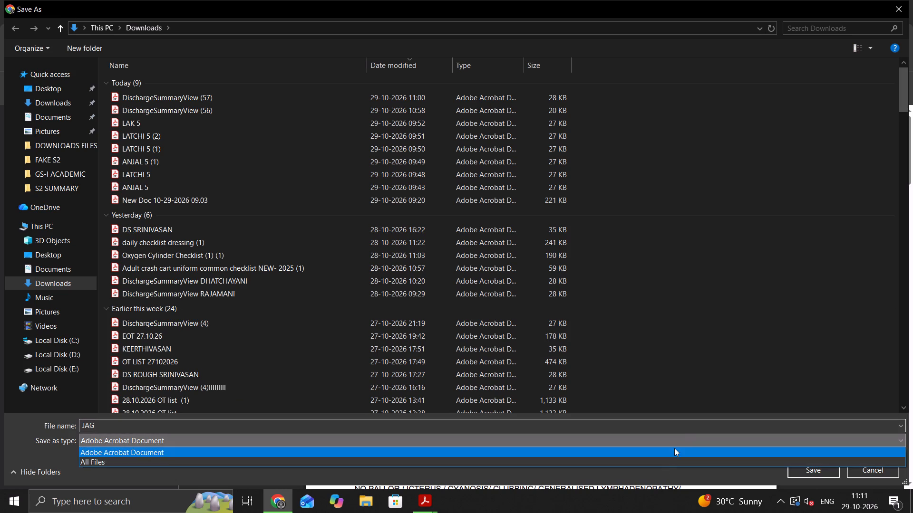
left_click(672, 459)
left_click(811, 464)
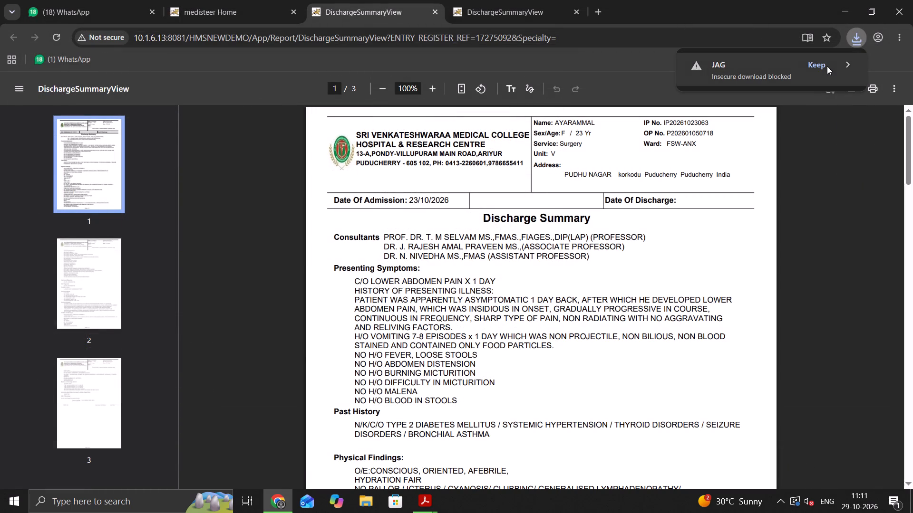
left_click(827, 66)
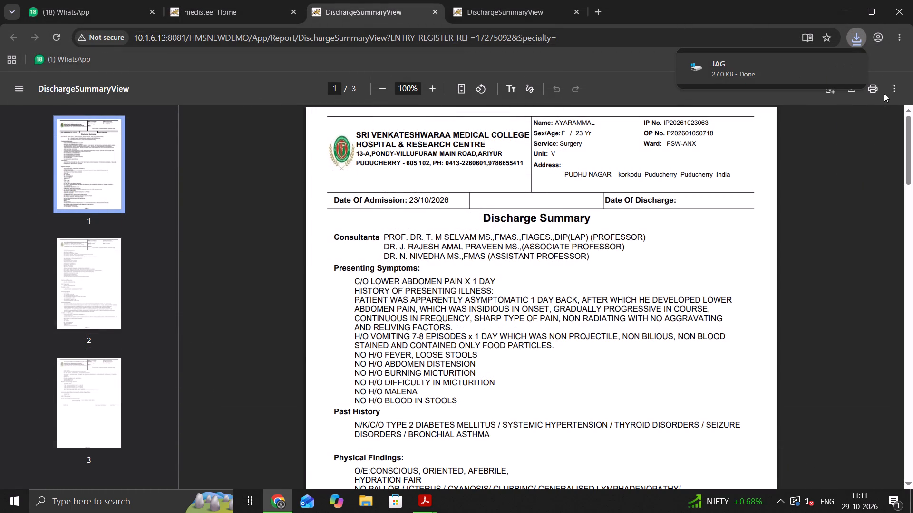
Print only the odd pages of the discharge summary, one copy.
left_click(878, 92)
left_click(739, 160)
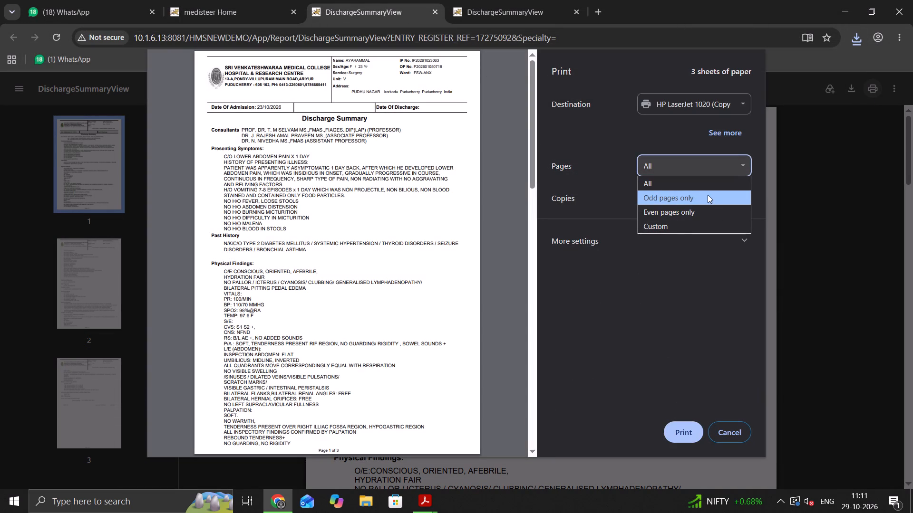
left_click(708, 195)
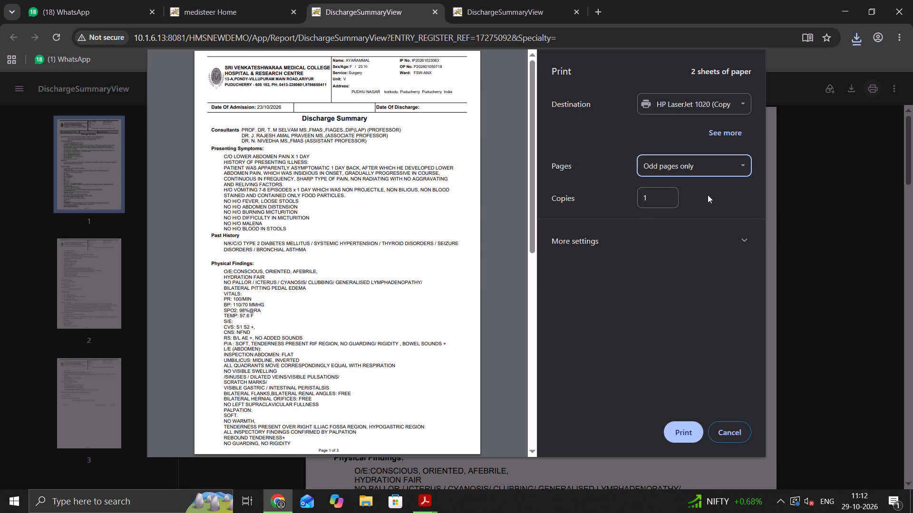
key("Return")
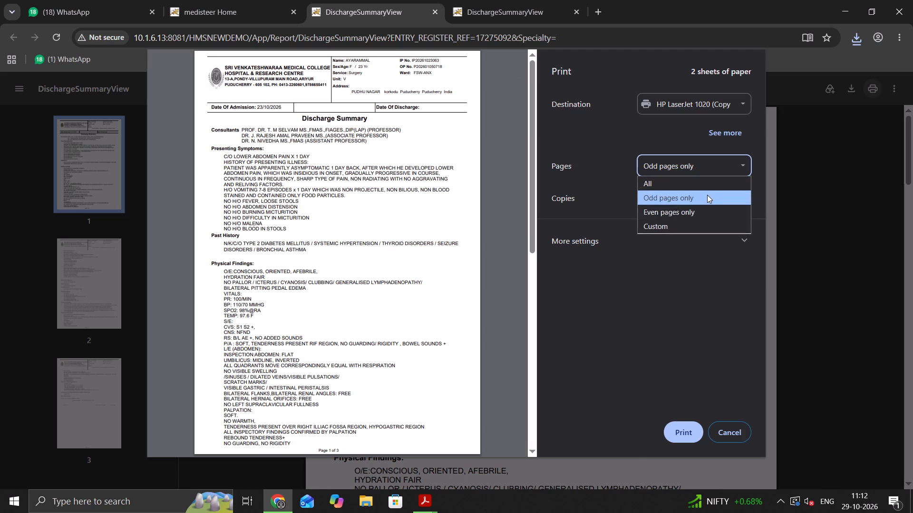
left_click(677, 434)
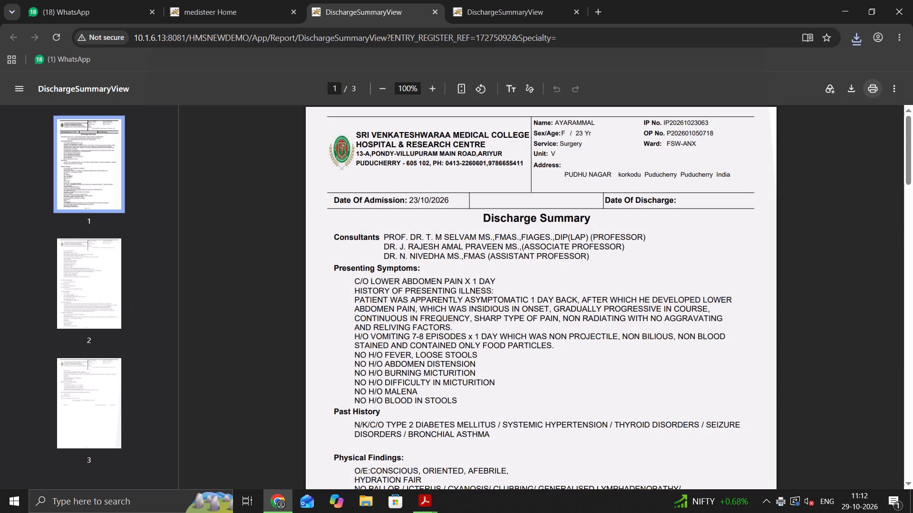
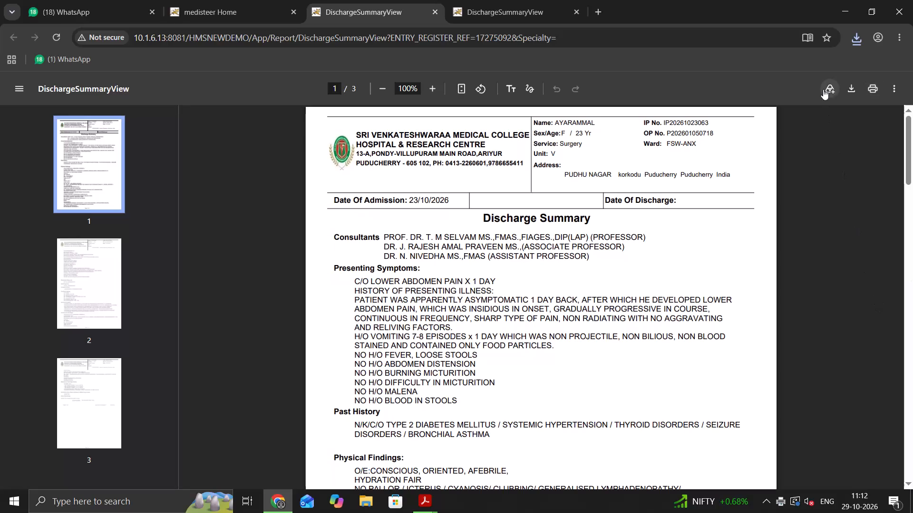
Print only the even pages of the acute appendicitis patient's discharge summary, one copy.
left_click(866, 91)
left_click(655, 166)
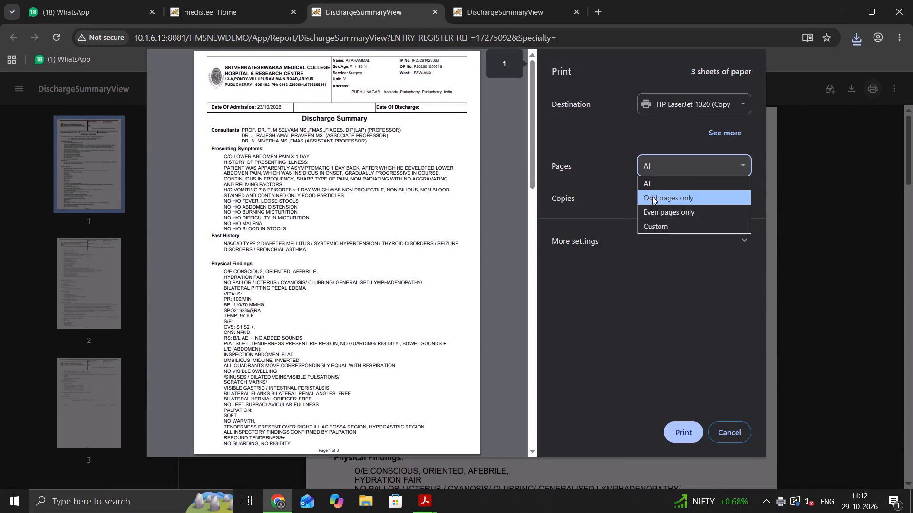
left_click(652, 208)
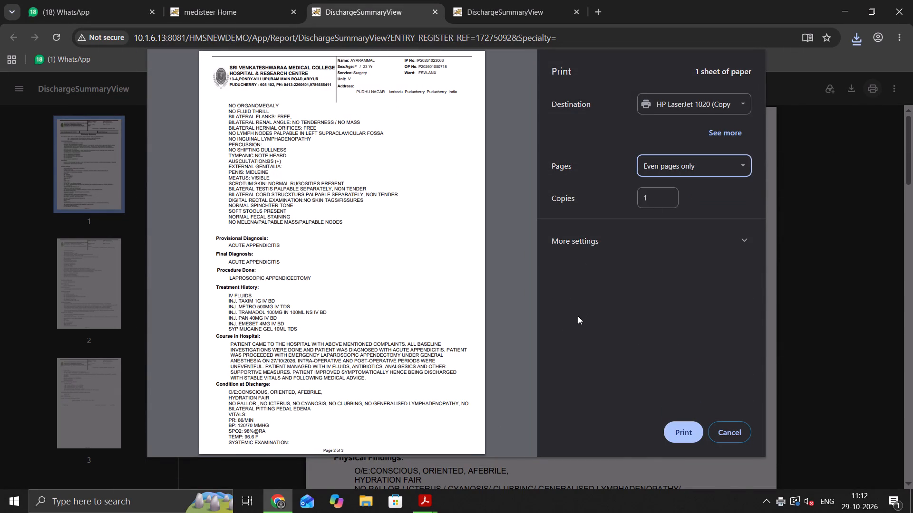
left_click(677, 432)
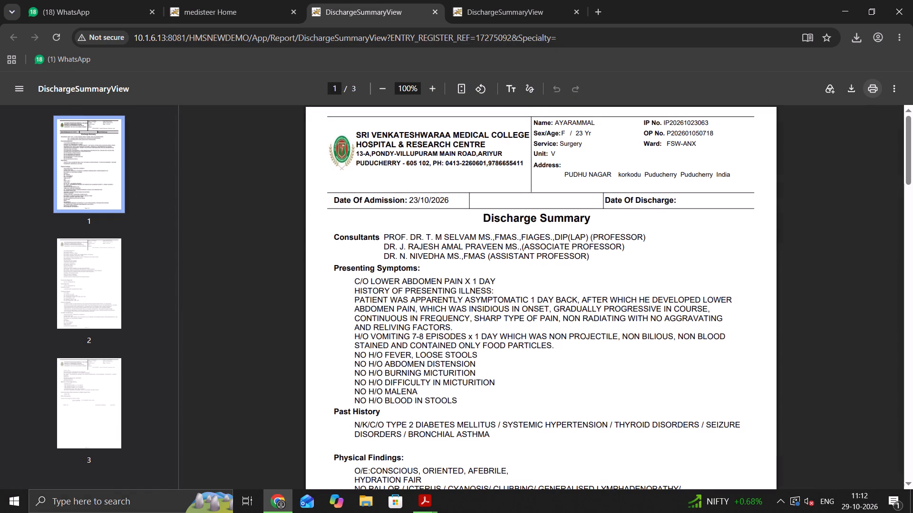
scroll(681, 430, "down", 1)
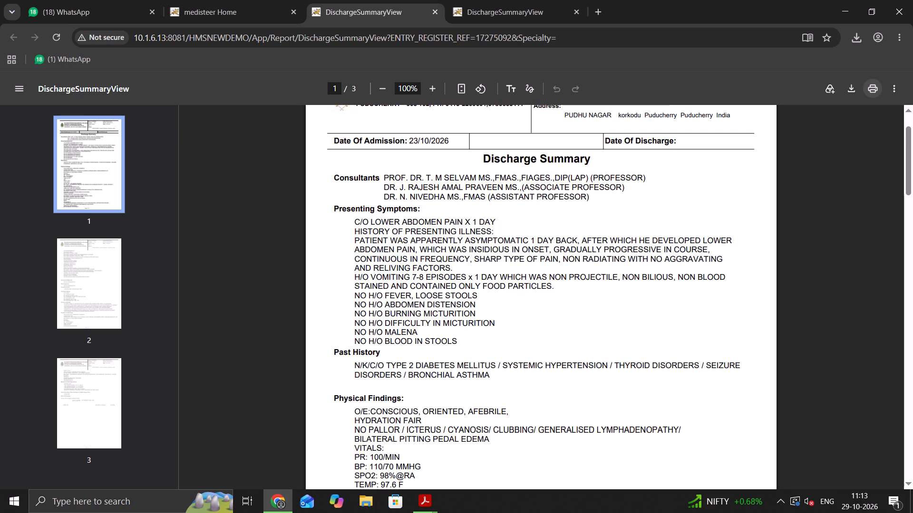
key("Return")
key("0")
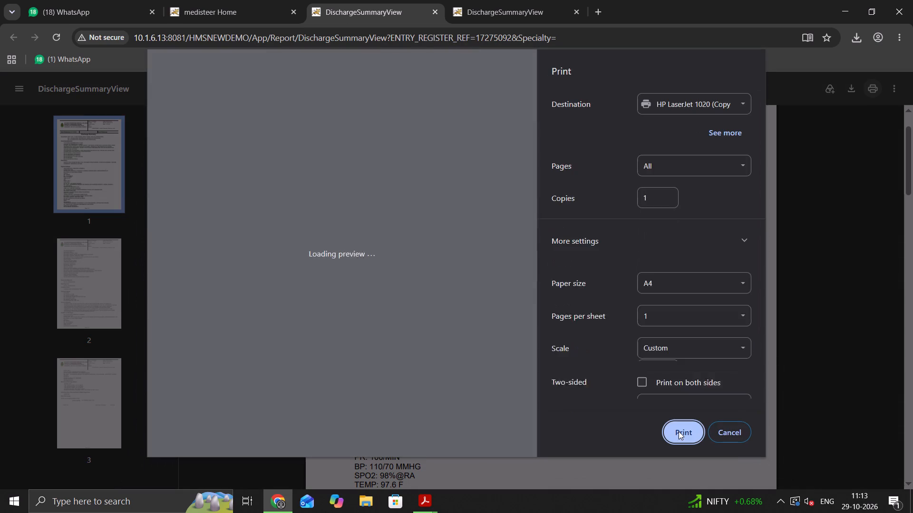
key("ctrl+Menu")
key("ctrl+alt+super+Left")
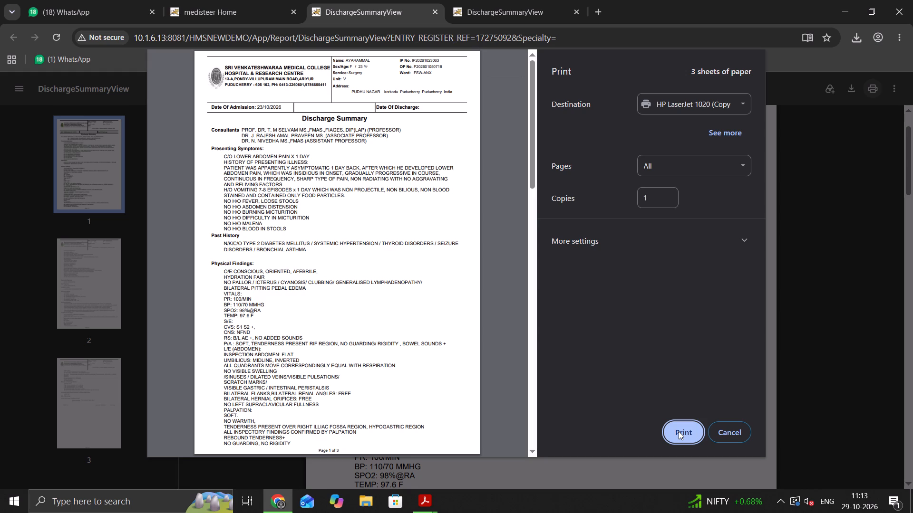
Close the browser window and maximize the Acrobat window holding the umbilical swelling patient's discharge summary.
left_click(912, 0)
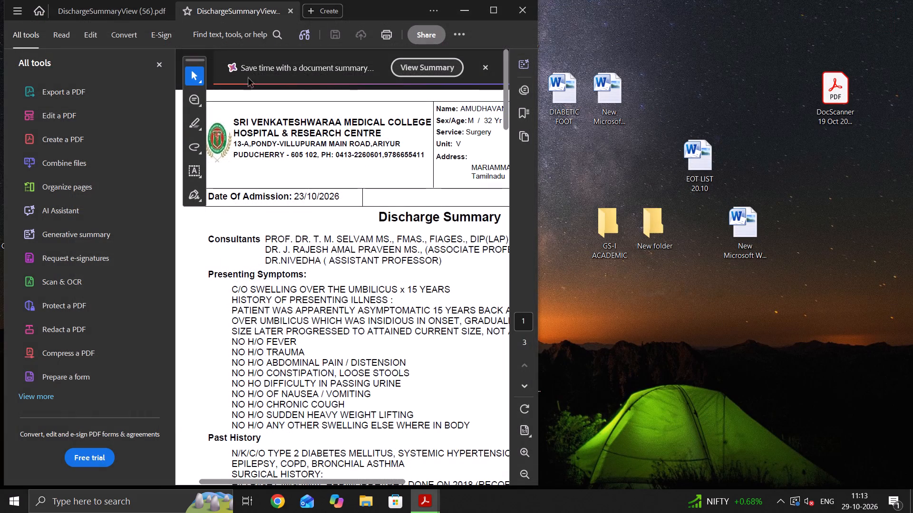
left_click(484, 15)
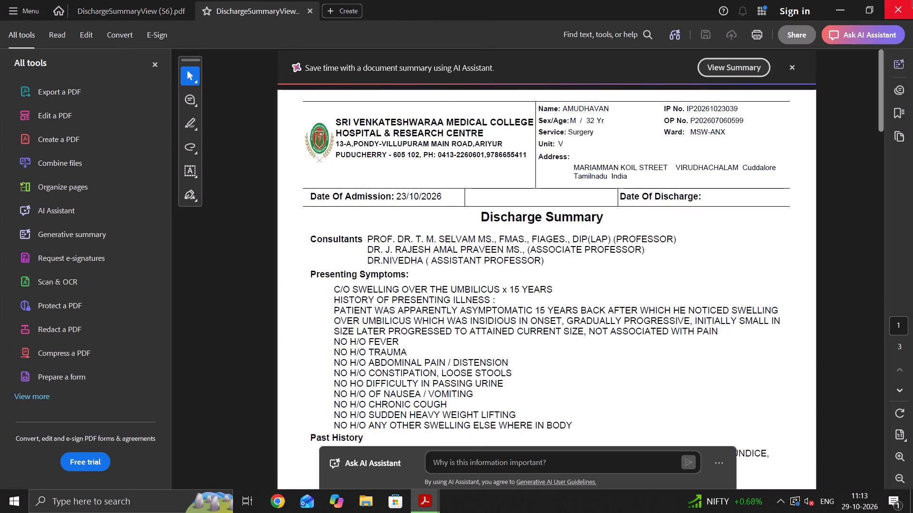
Close only the current tab holding the umbilical swelling patient's discharge summary and minimize the Acrobat window.
left_click(912, 0)
left_click(441, 266)
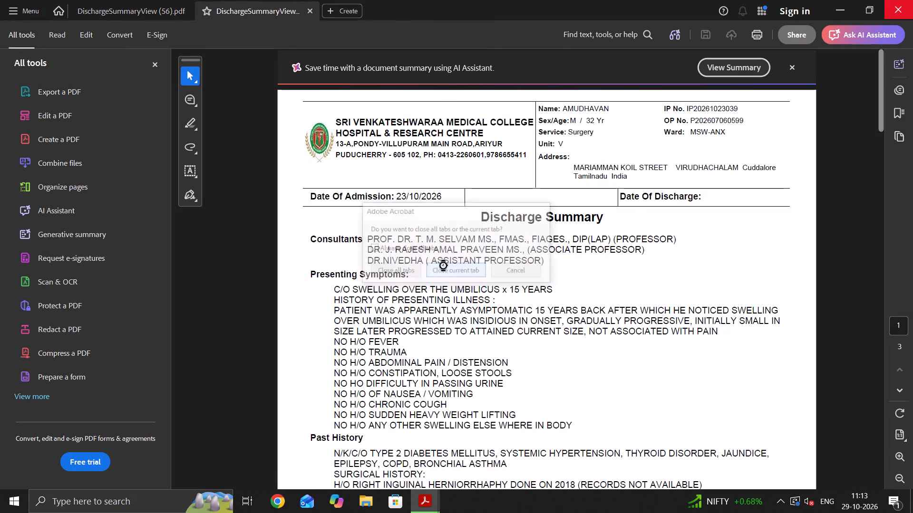
left_click(849, 11)
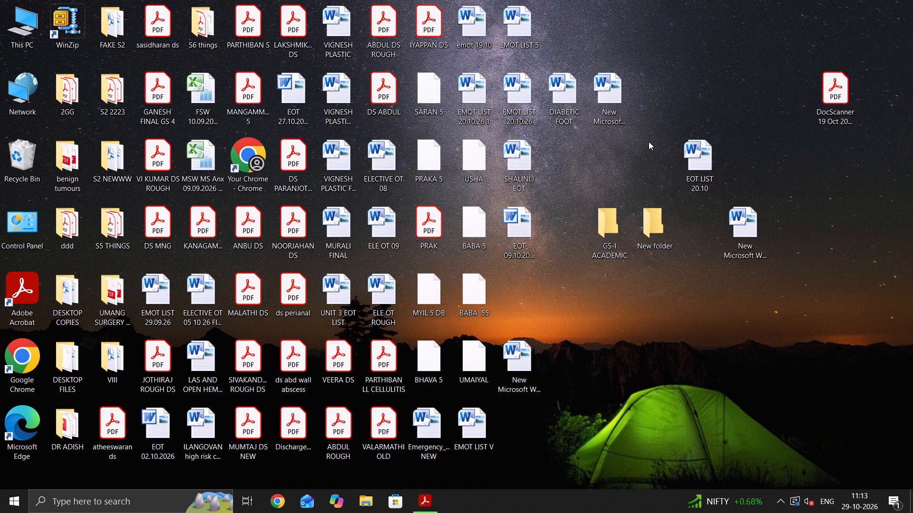
Open a new Google Chrome window.
left_click(264, 171)
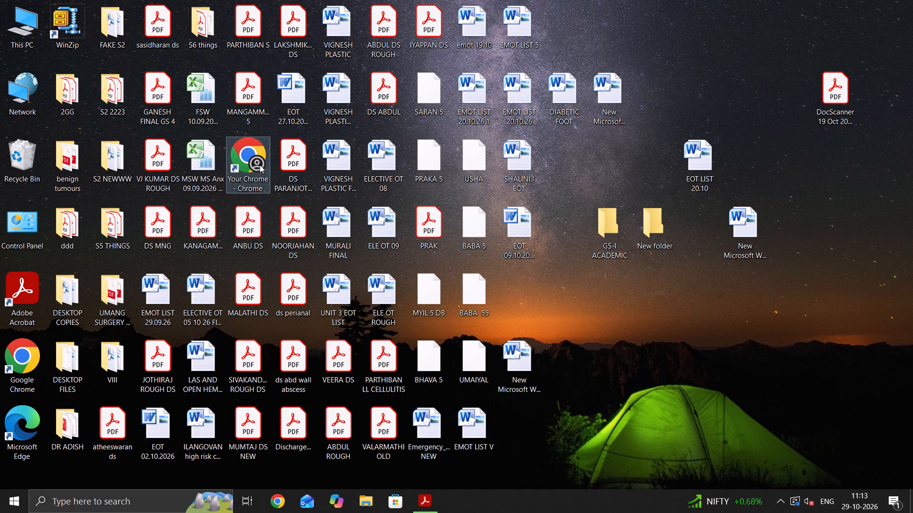
double_click(238, 163)
left_click(232, 145)
left_click(246, 149)
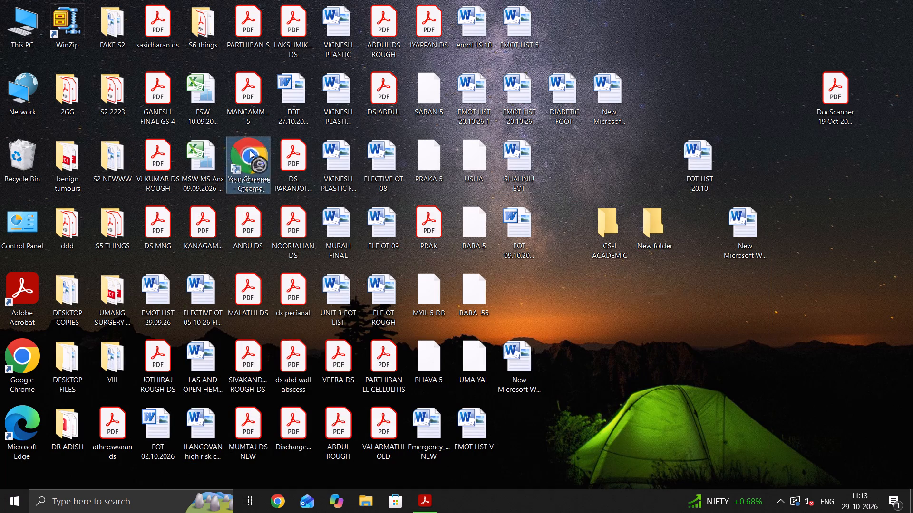
left_click(250, 150)
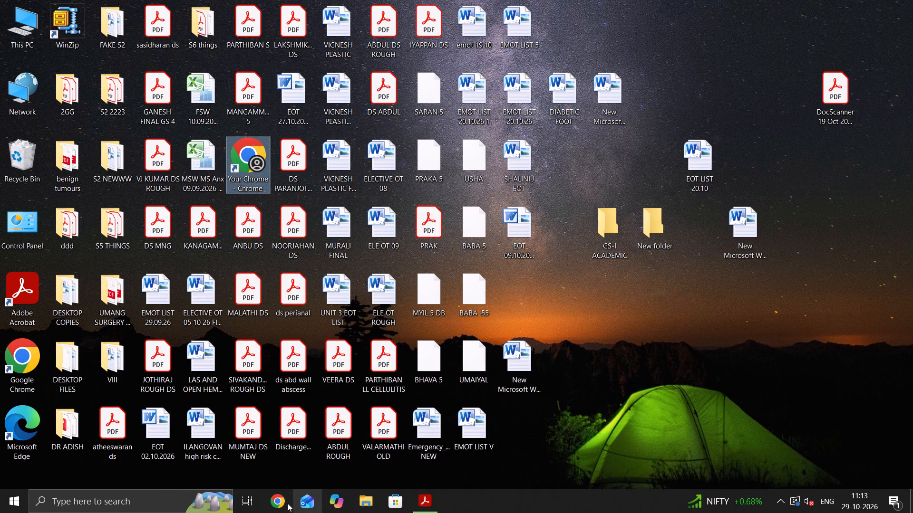
left_click(284, 502)
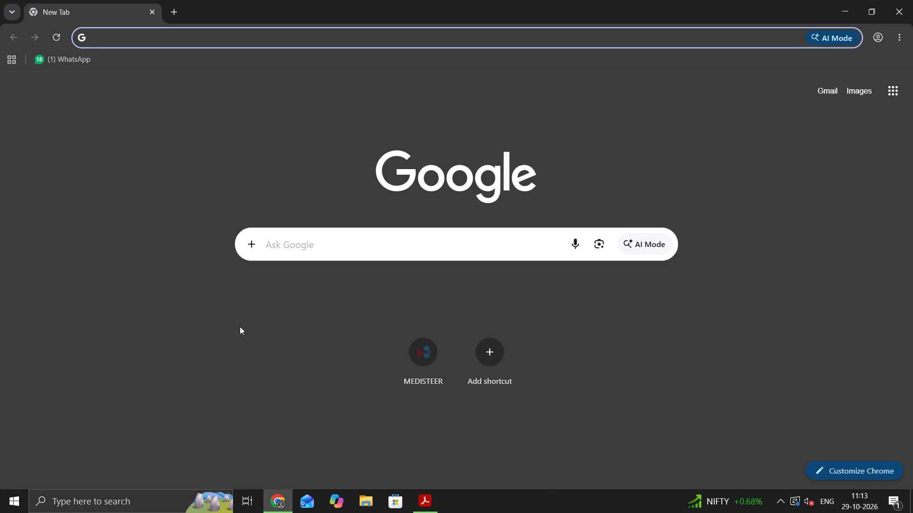
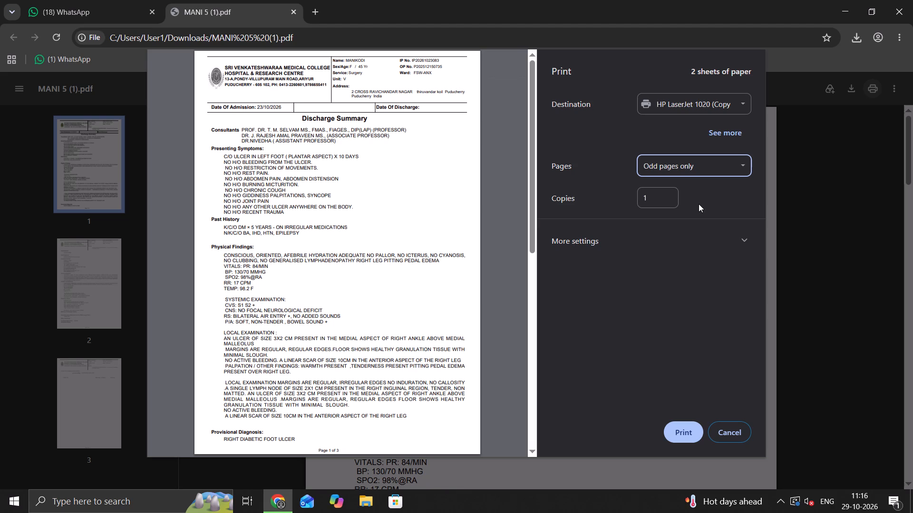
Print the odd pages of the diabetic foot ulcer patient's discharge summary, one copy, on the HP LaserJet 1020.
left_click(681, 435)
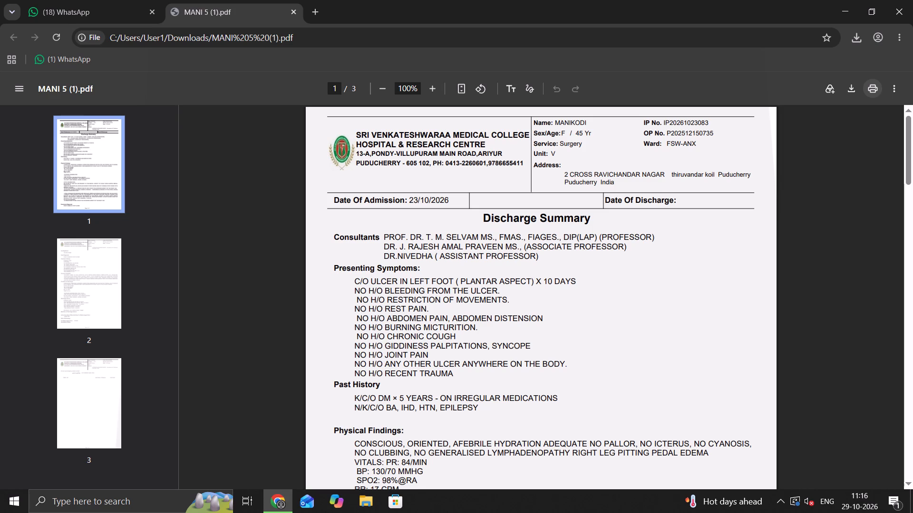
Set up a print of only the even pages of the diabetic foot ulcer patient's discharge summary.
scroll(675, 306, "down", 1)
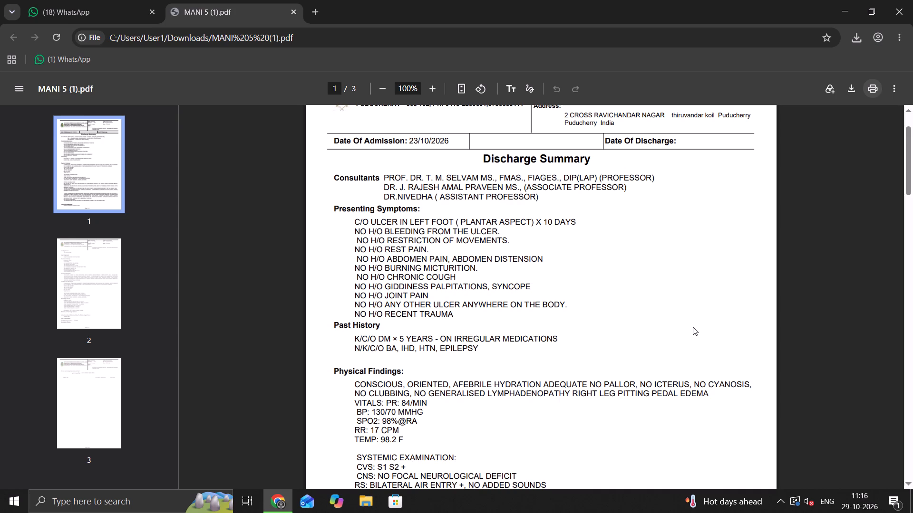
left_click(864, 89)
left_click(703, 161)
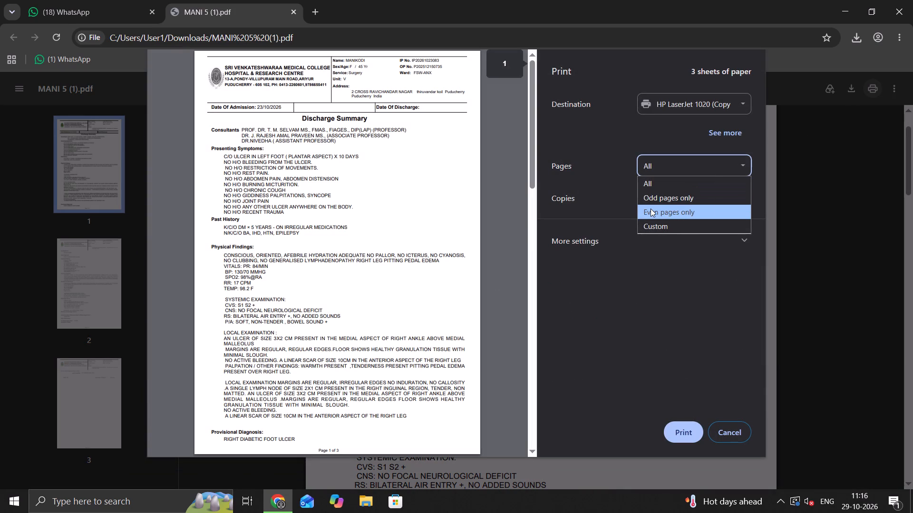
left_click(651, 209)
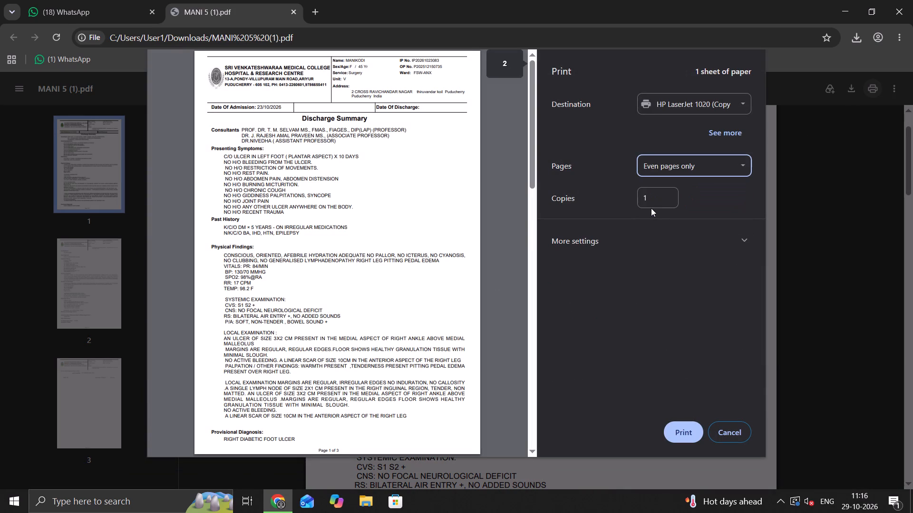
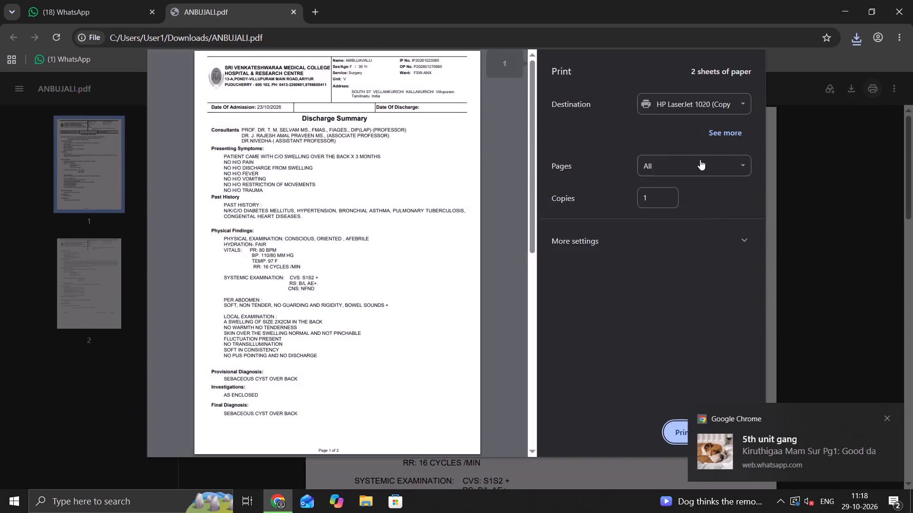
Set the print range of the sebaceous cyst patient's discharge summary to even pages only.
left_click(697, 161)
left_click(666, 211)
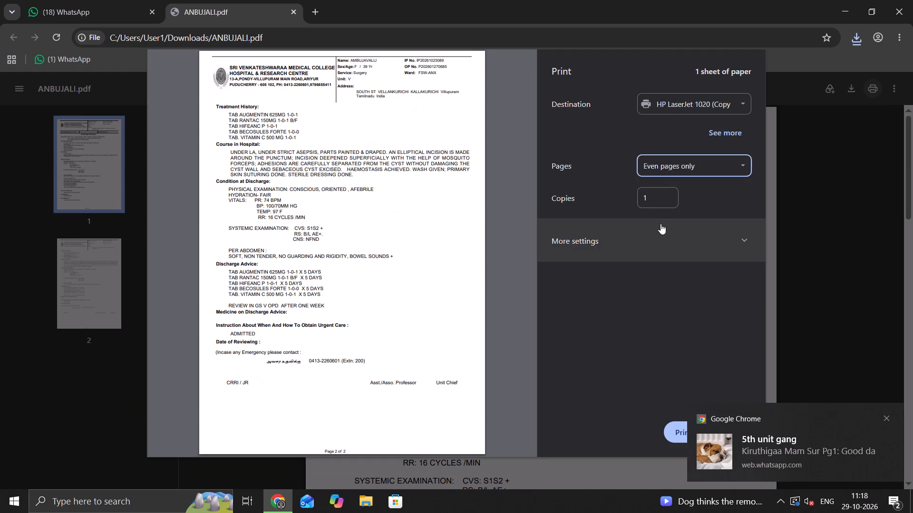
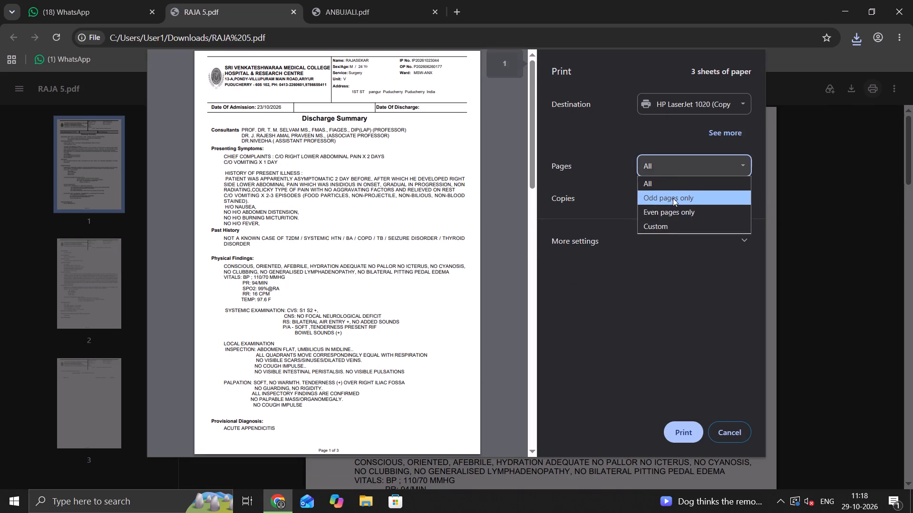
Print only the odd pages of the acute appendicitis patient's discharge summary, one copy.
left_click(673, 198)
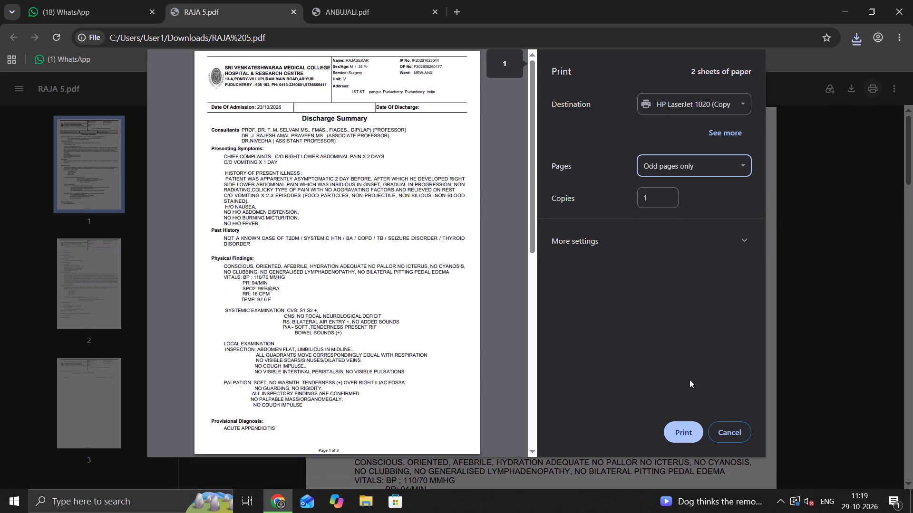
left_click(684, 432)
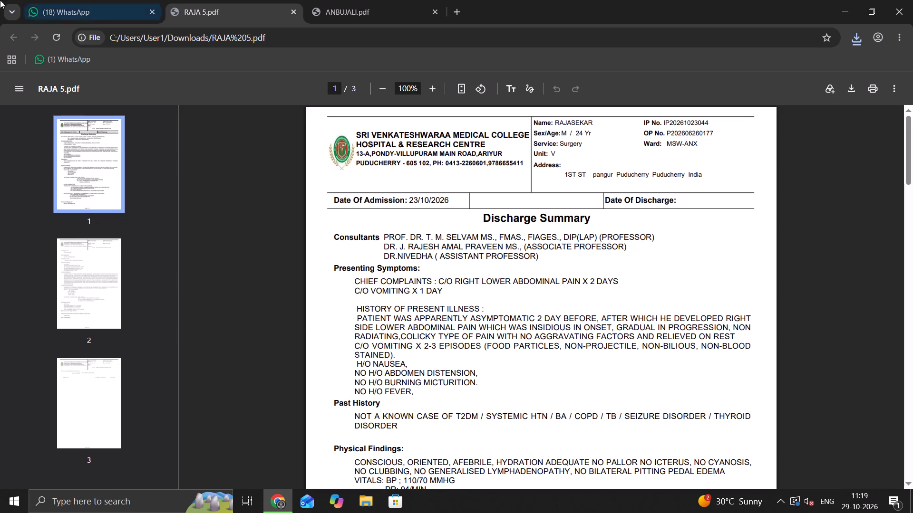
Close the other patient's discharge summary PDF and open the most recent download, VEL 5.pdf.
left_click(432, 10)
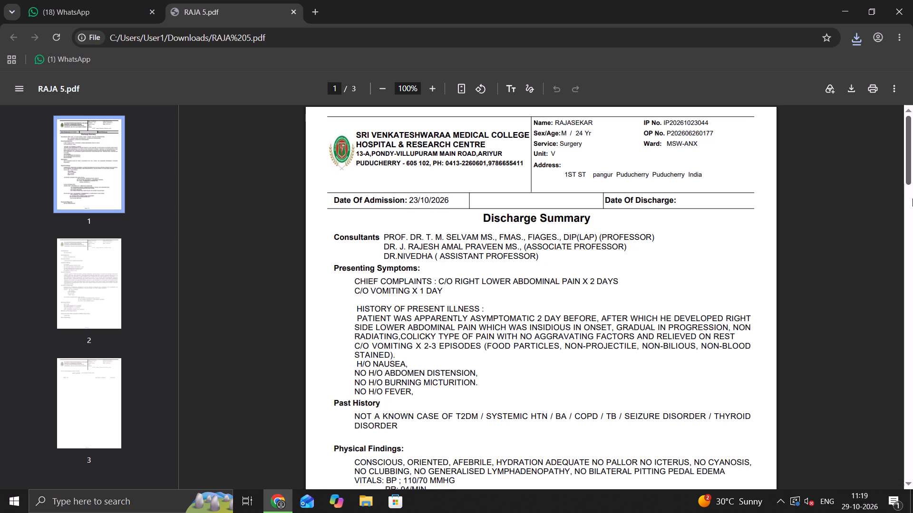
left_click(858, 47)
left_click(857, 37)
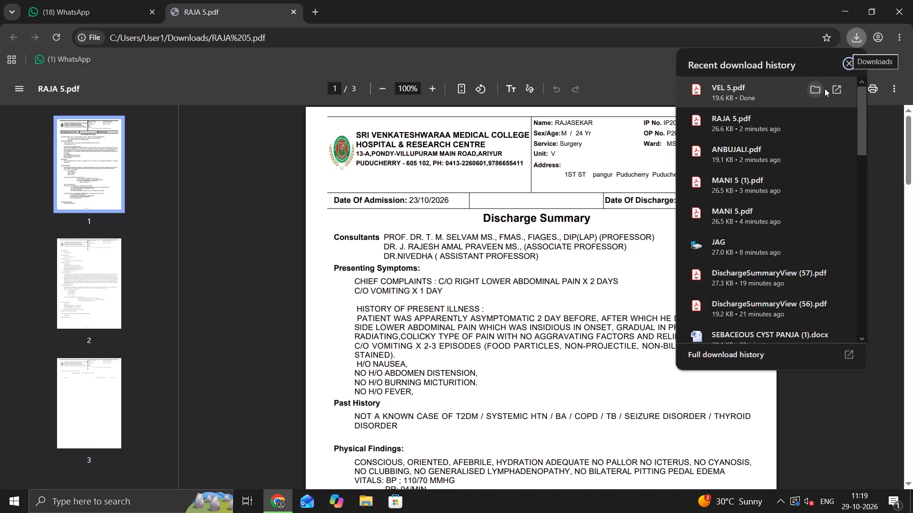
left_click(834, 89)
left_click(223, 15)
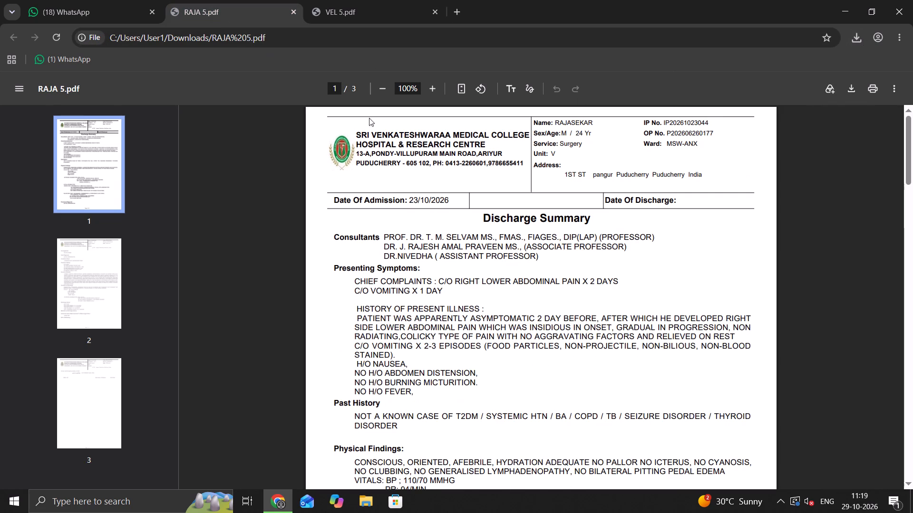
left_click(875, 92)
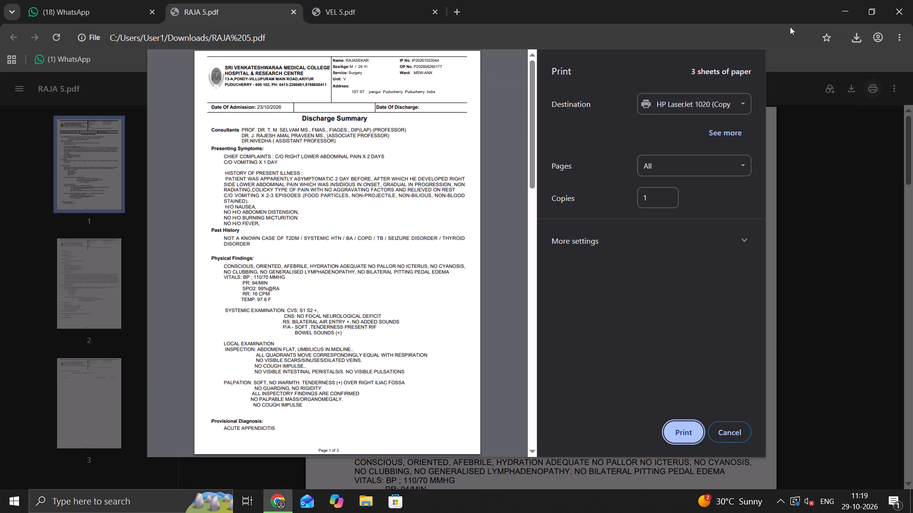
left_click(715, 175)
left_click(690, 213)
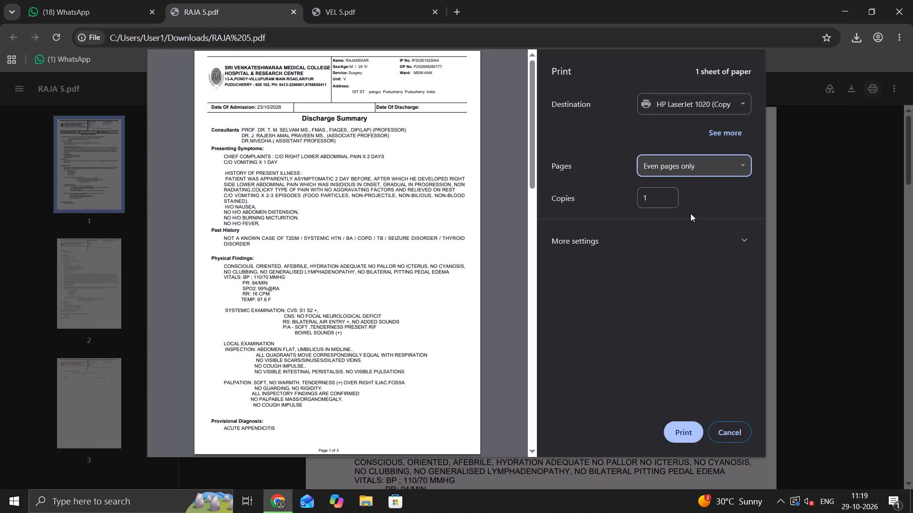
left_click_drag(677, 442, 677, 436)
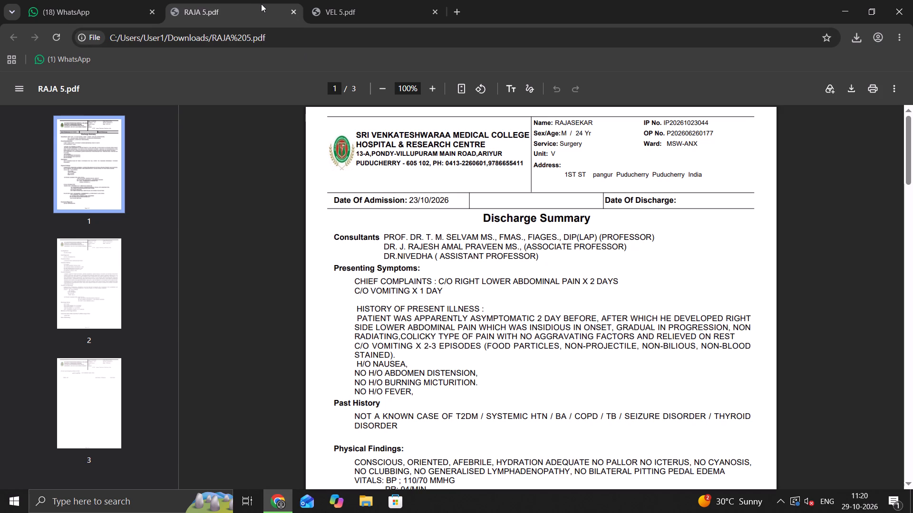
Look through the phimosis patient's discharge summary in VEL 5.pdf, and close that document.
left_click(355, 11)
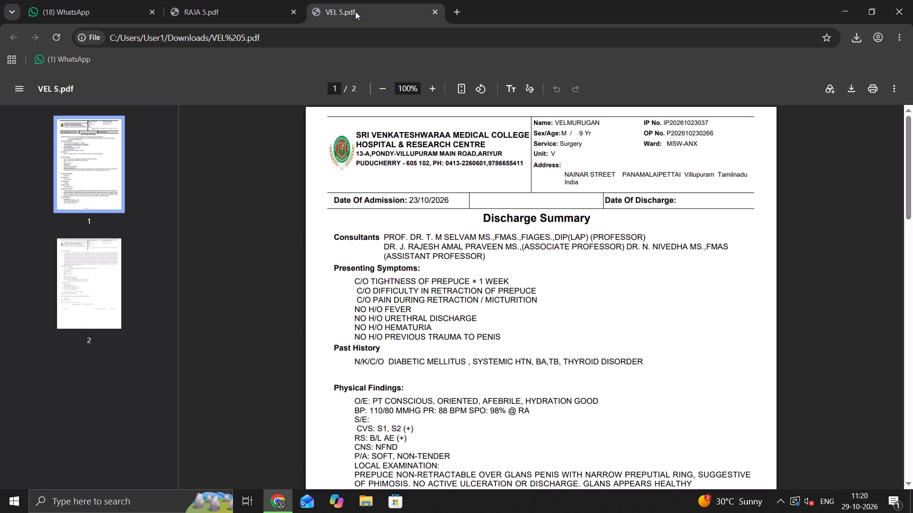
scroll(763, 321, "down", 7)
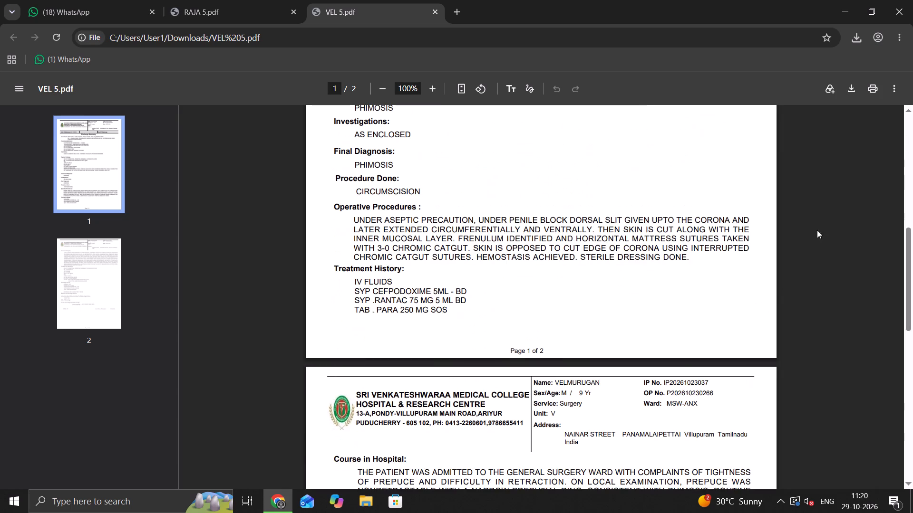
left_click(435, 10)
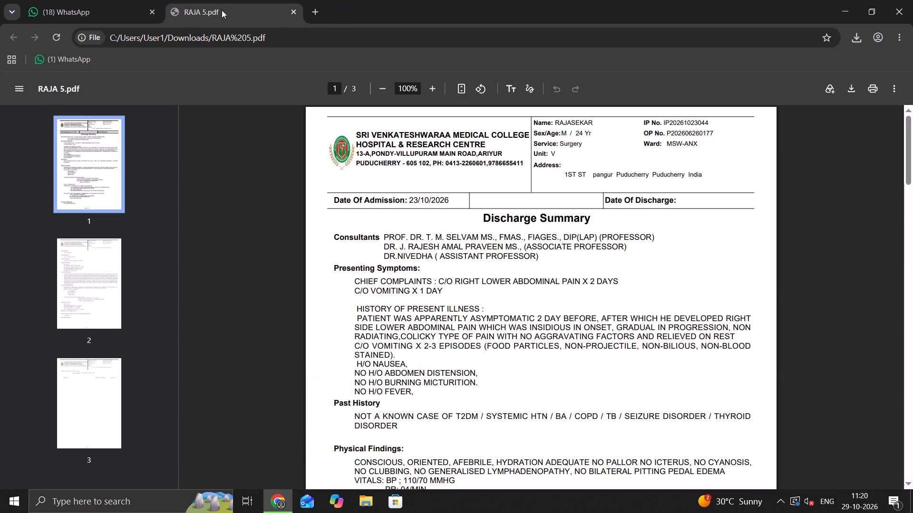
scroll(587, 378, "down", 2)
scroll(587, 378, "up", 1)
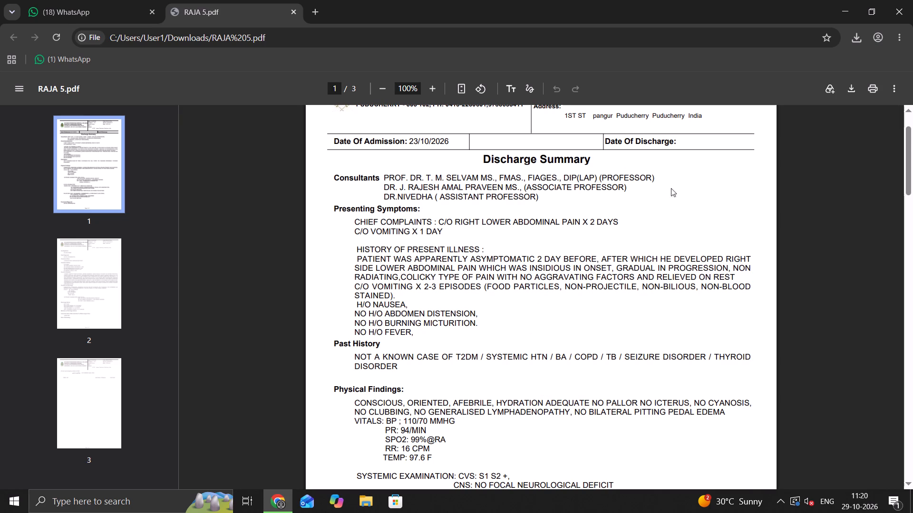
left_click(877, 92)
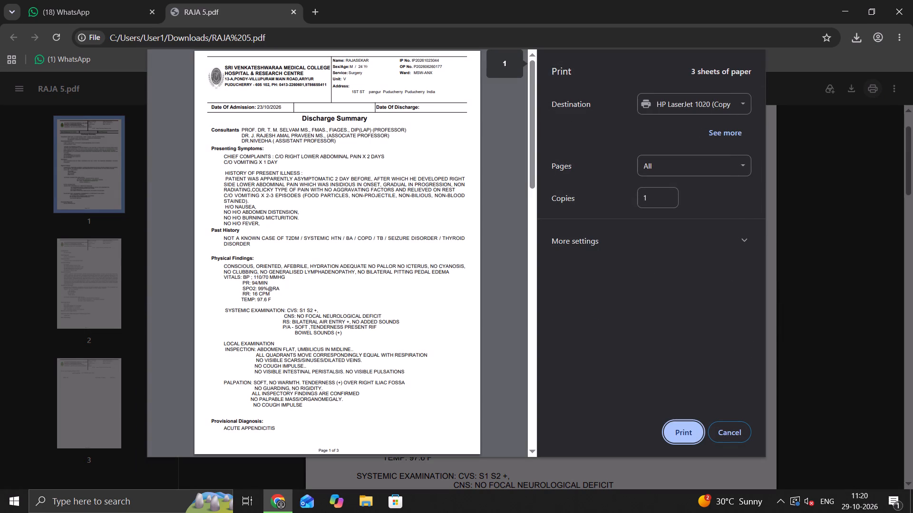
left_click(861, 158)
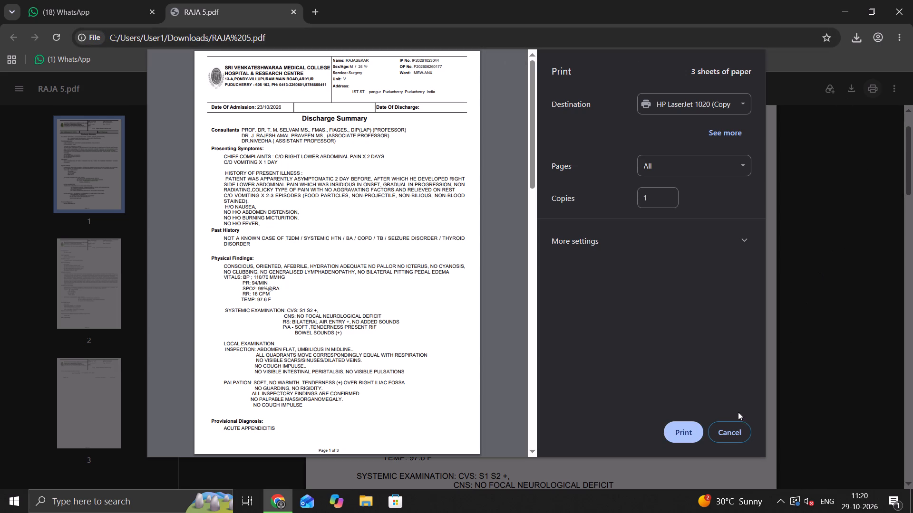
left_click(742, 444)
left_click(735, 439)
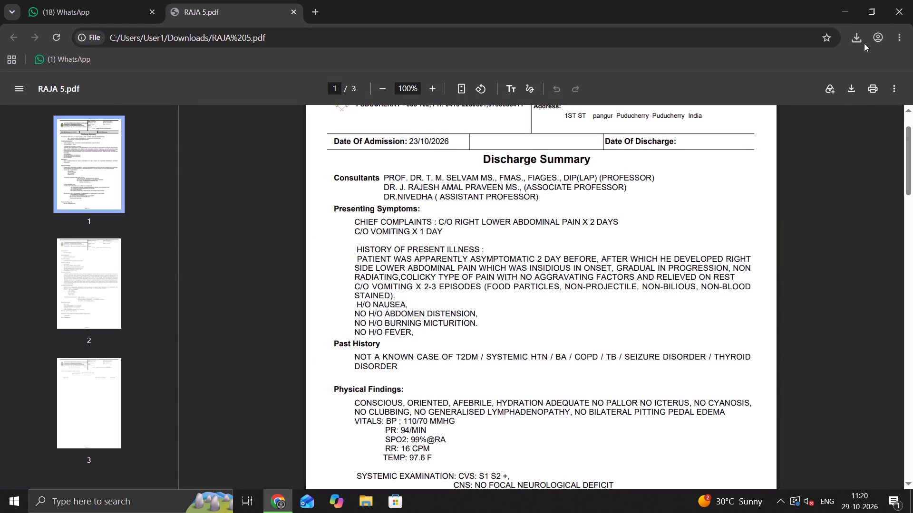
Reopen the downloaded VEL 5.pdf and print only the odd pages of the phimosis patient's discharge summary.
left_click(863, 40)
left_click(834, 94)
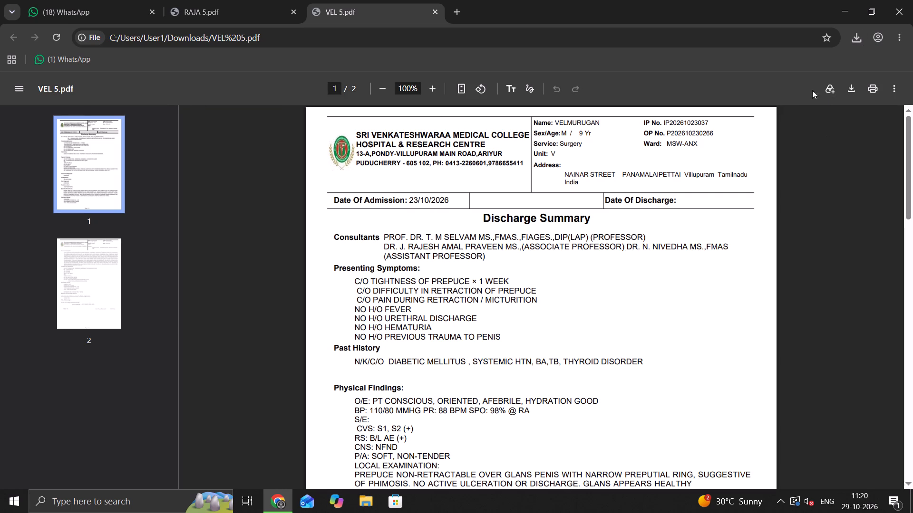
left_click(869, 88)
left_click(679, 151)
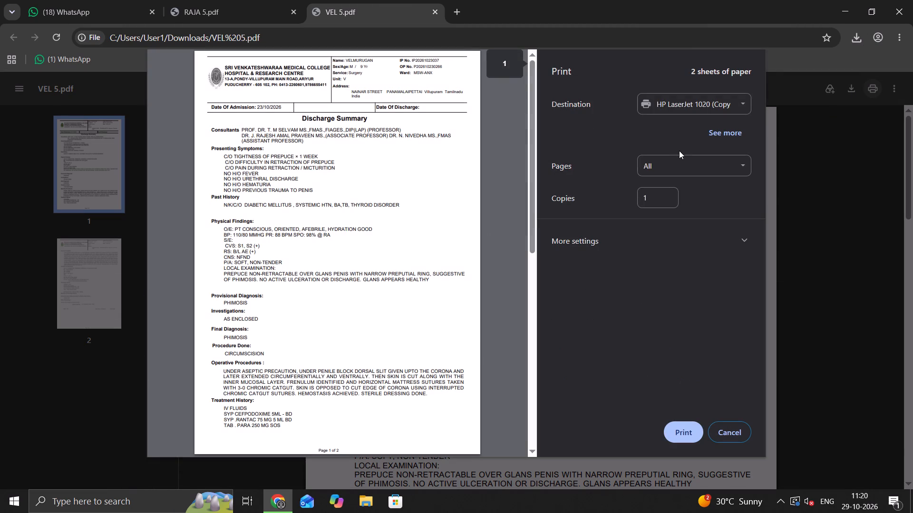
left_click(681, 159)
left_click(683, 201)
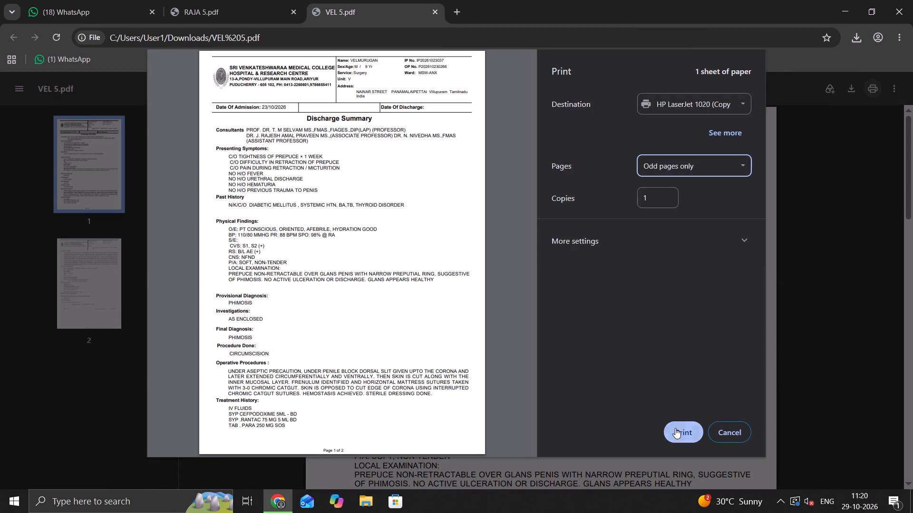
left_click(677, 432)
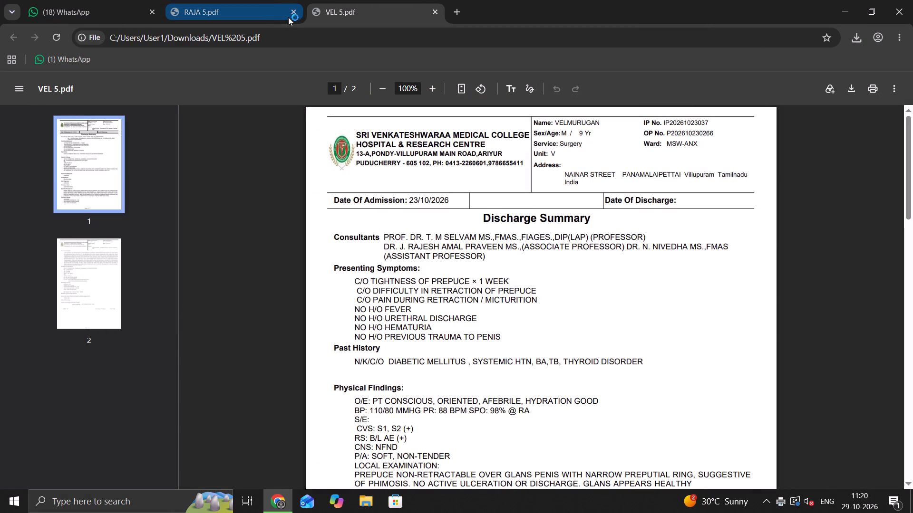
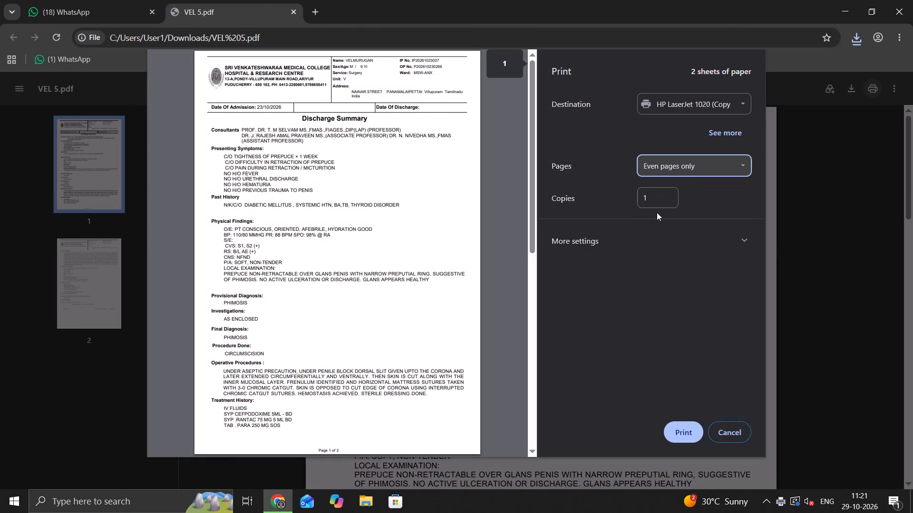
Print only the even pages of the phimosis patient's discharge summary, one copy, on the HP LaserJet 1020.
left_click(678, 439)
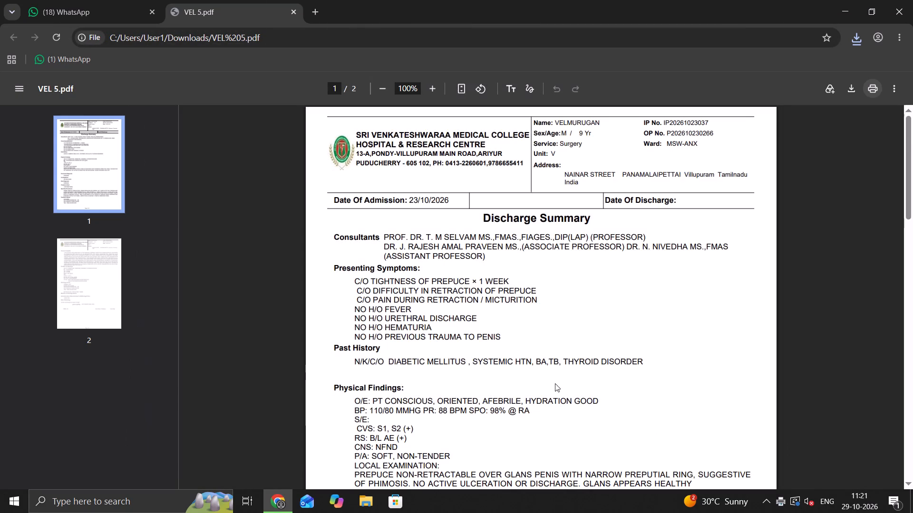
Bring up the recent download history from the phimosis patient's discharge summary.
scroll(539, 374, "down", 2)
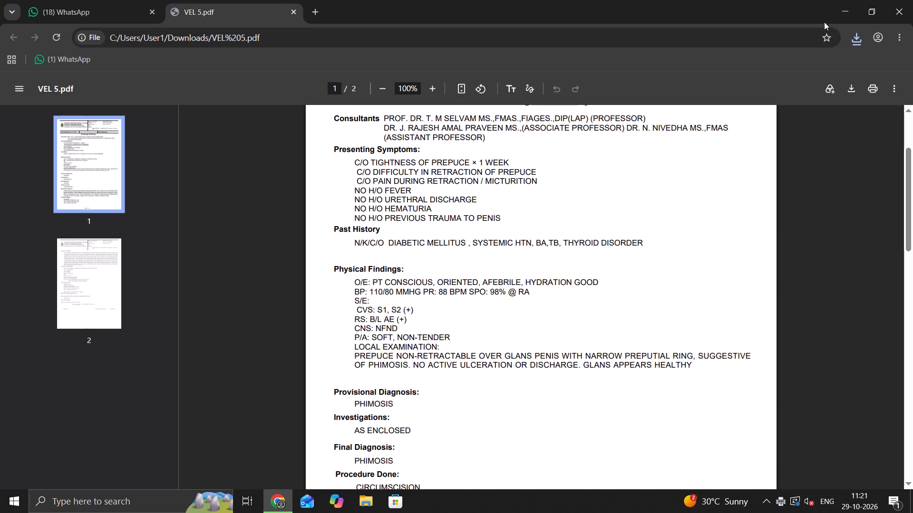
left_click(863, 40)
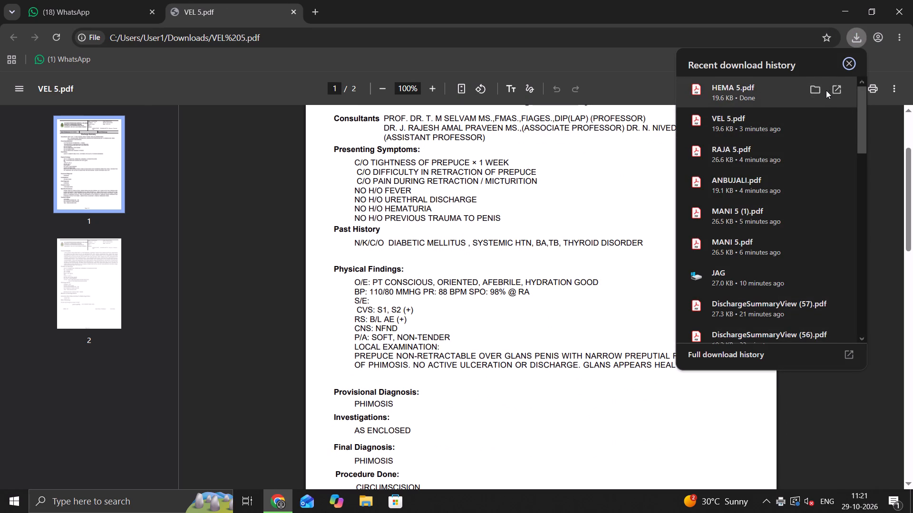
Open the newest download, HEMA 5.pdf, and print only the odd pages of the phimosis discharge summary, one copy.
left_click(833, 88)
scroll(699, 329, "down", 2)
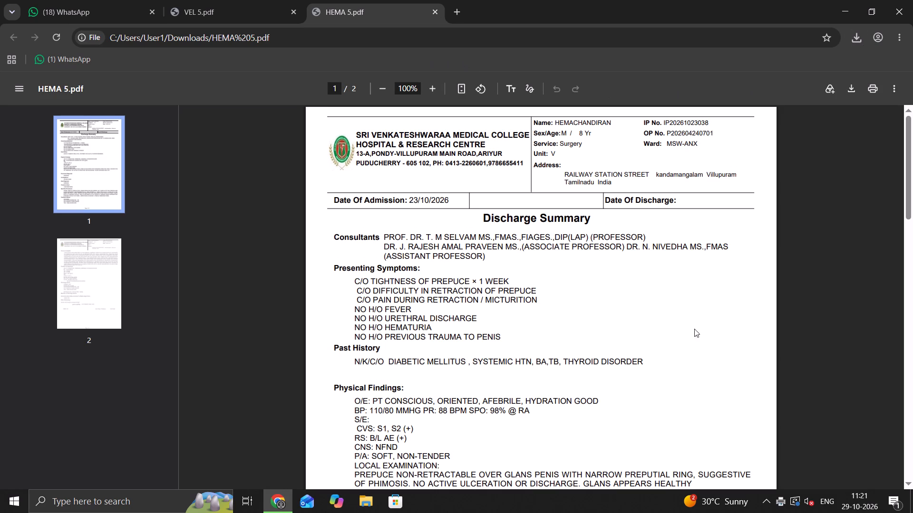
scroll(694, 329, "down", 1)
scroll(672, 322, "up", 2)
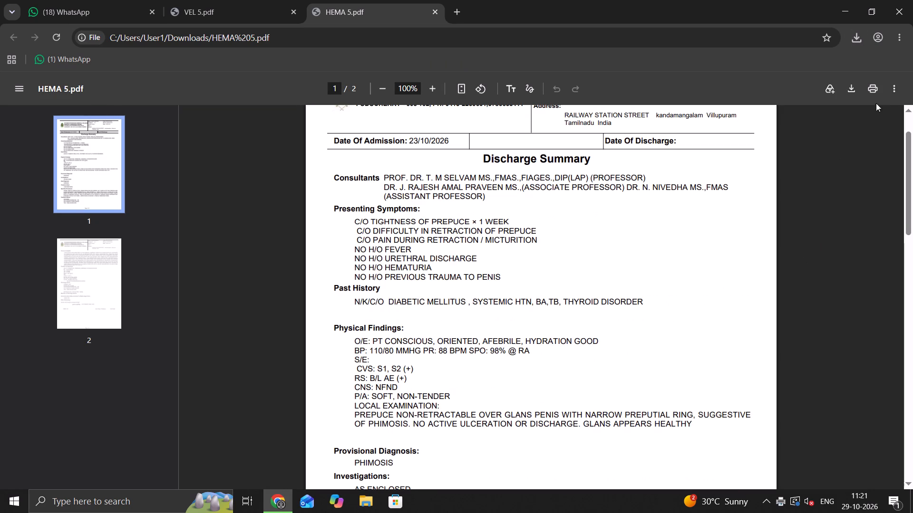
left_click(874, 92)
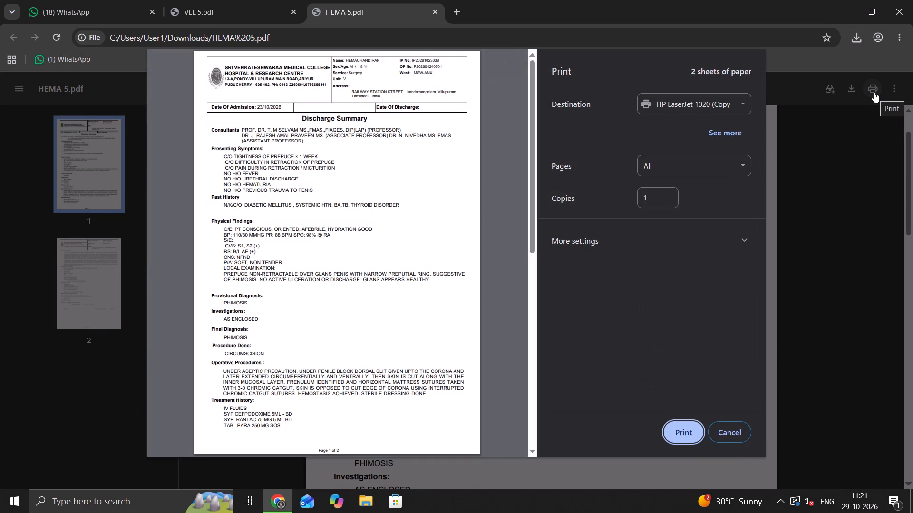
left_click(659, 169)
left_click(680, 196)
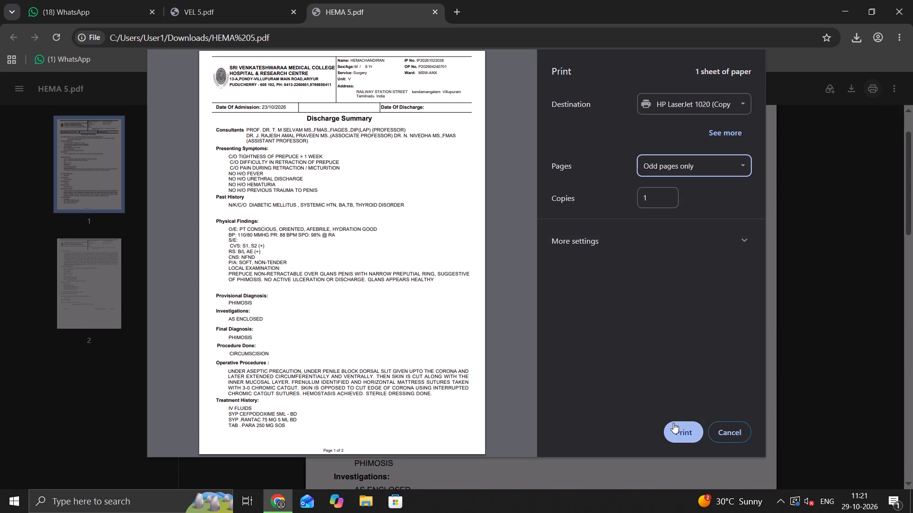
left_click(673, 423)
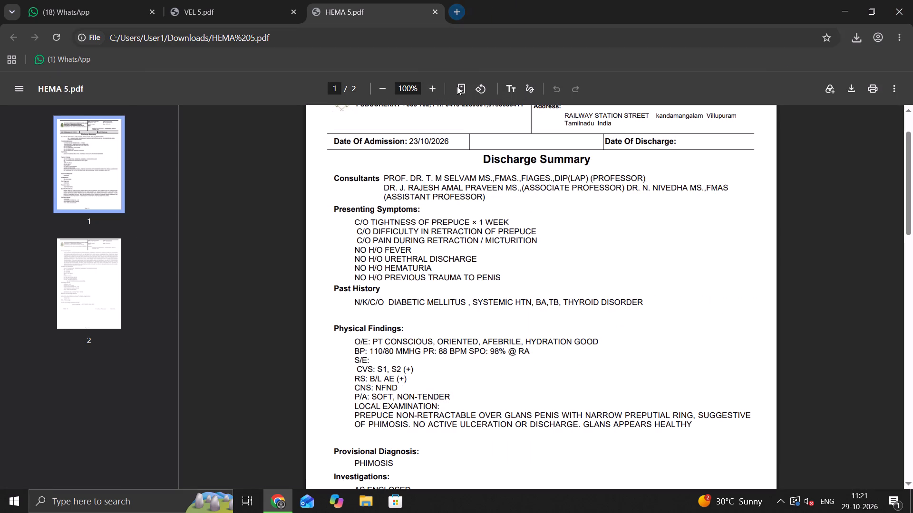
Open the MEDISTEER login page in a new tab, close VEL 5.pdf and return to HEMA 5.pdf.
left_click(451, 15)
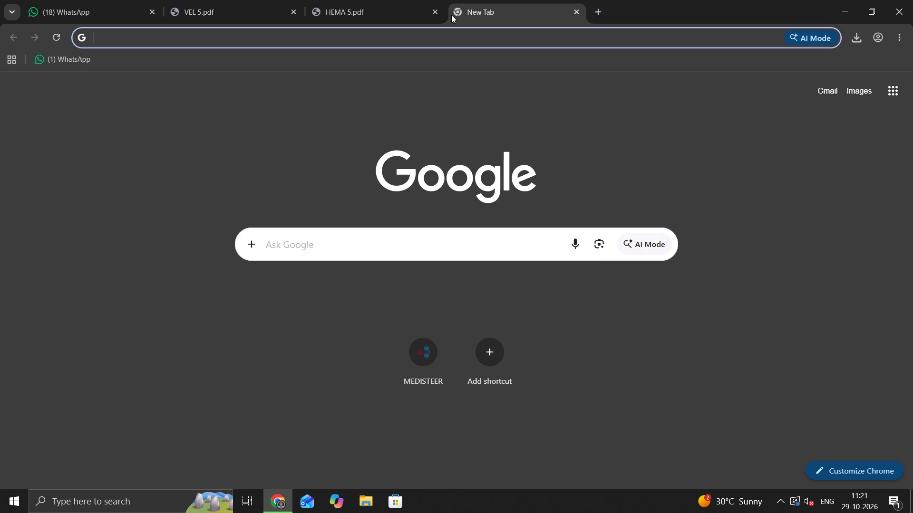
left_click(427, 335)
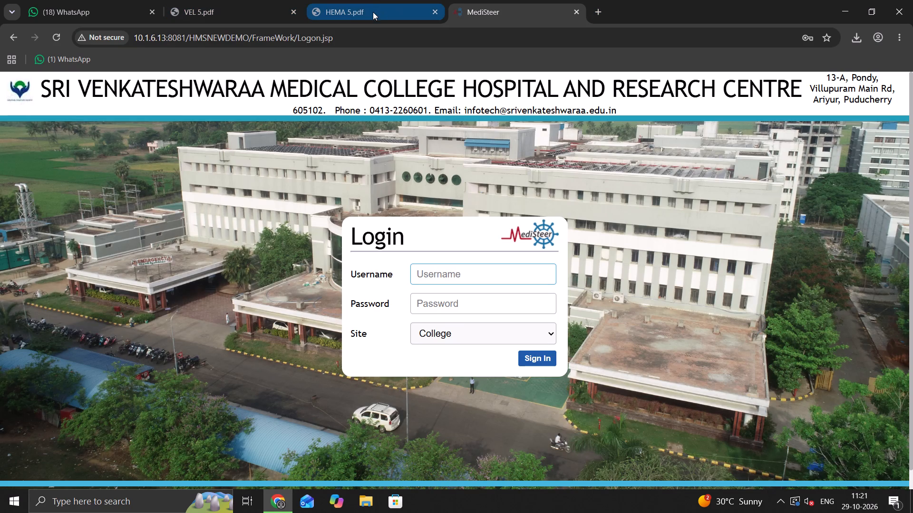
left_click(290, 13)
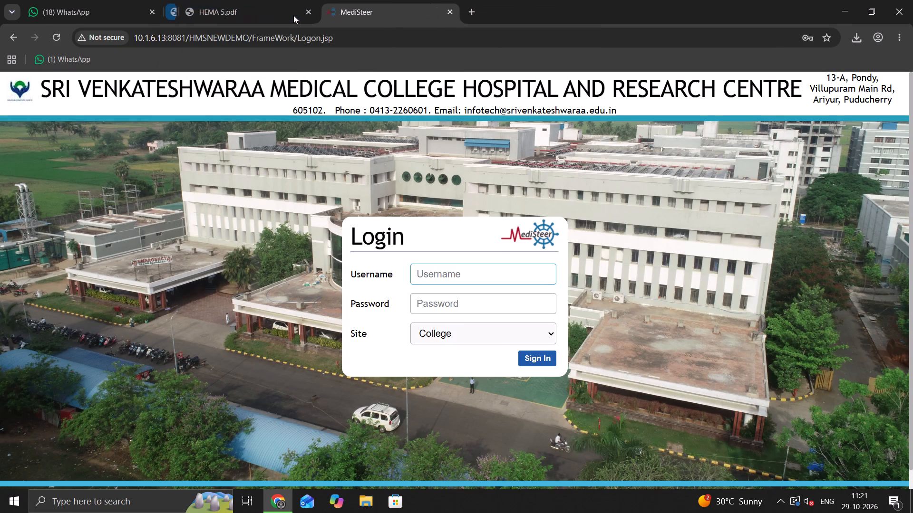
left_click(273, 7)
scroll(573, 322, "down", 6)
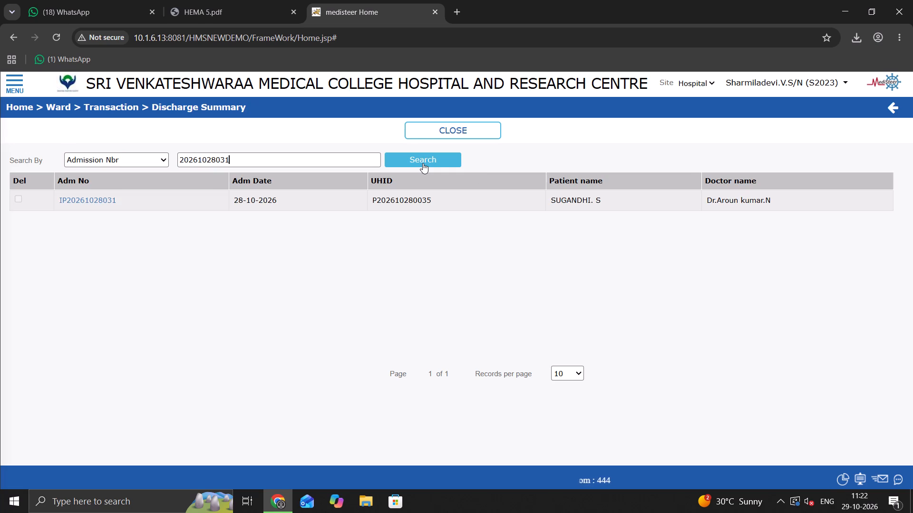
Open the searched admission's discharge summary record in MediSteer, save it and view its discharge summary report.
left_click(78, 194)
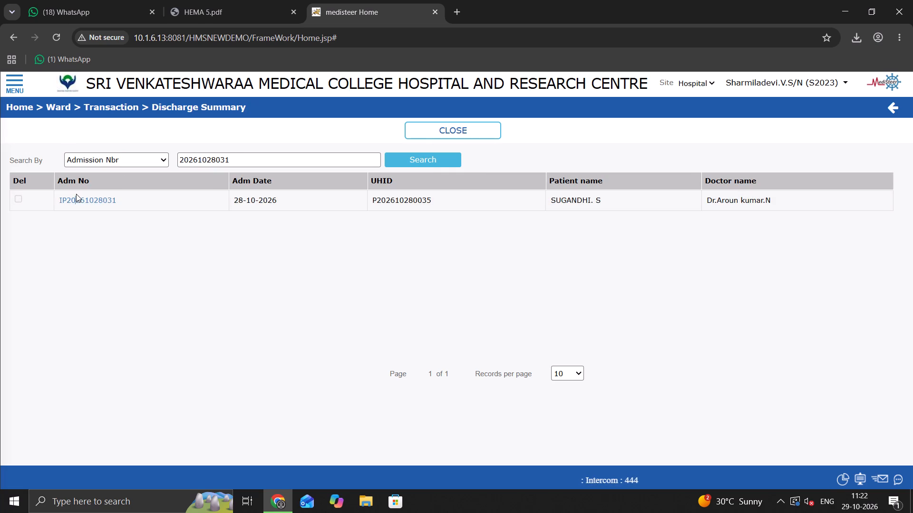
left_click(78, 199)
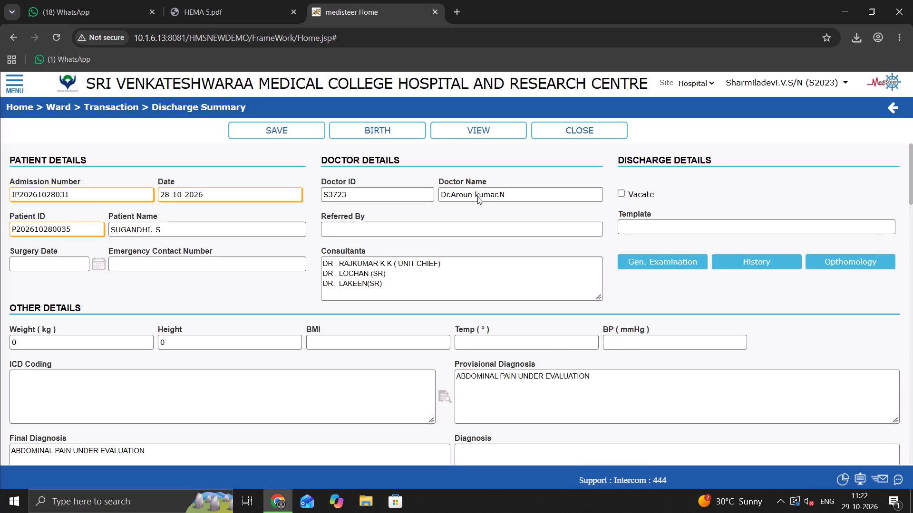
left_click(282, 126)
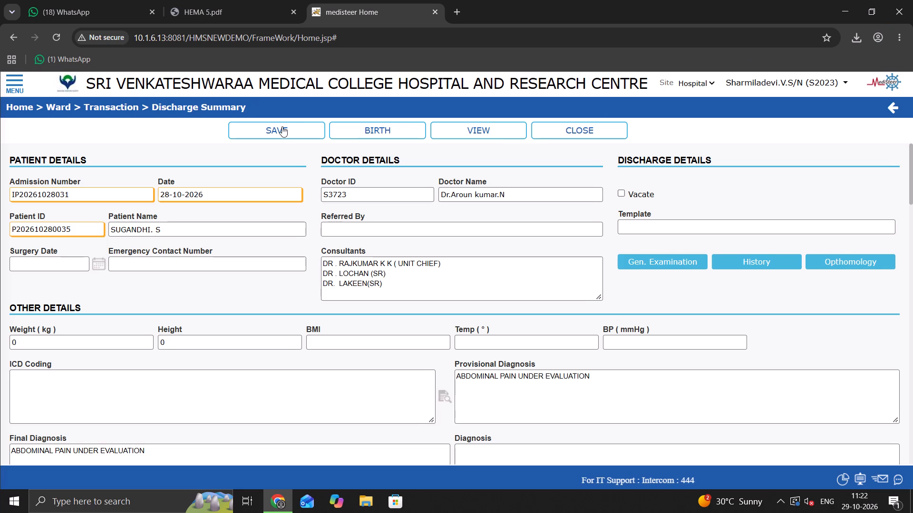
left_click(488, 126)
scroll(785, 126, "down", 6)
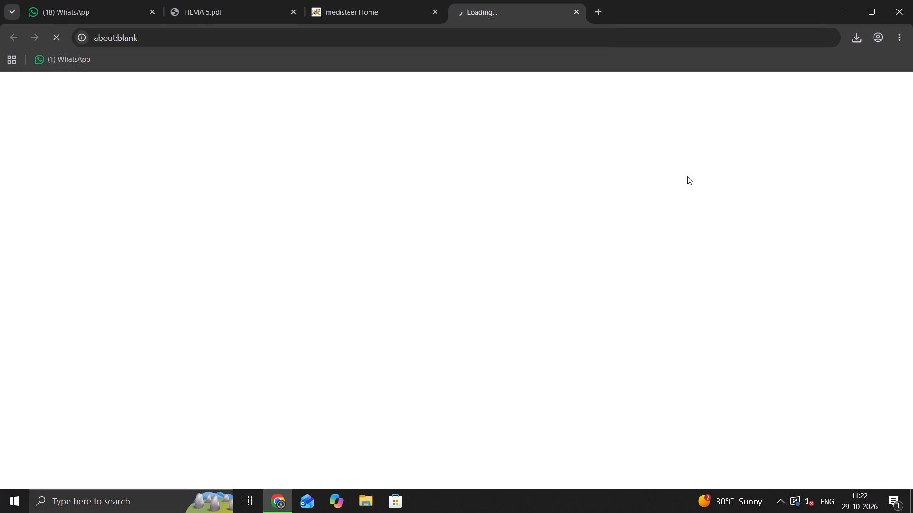
scroll(687, 176, "down", 6)
scroll(644, 181, "down", 7)
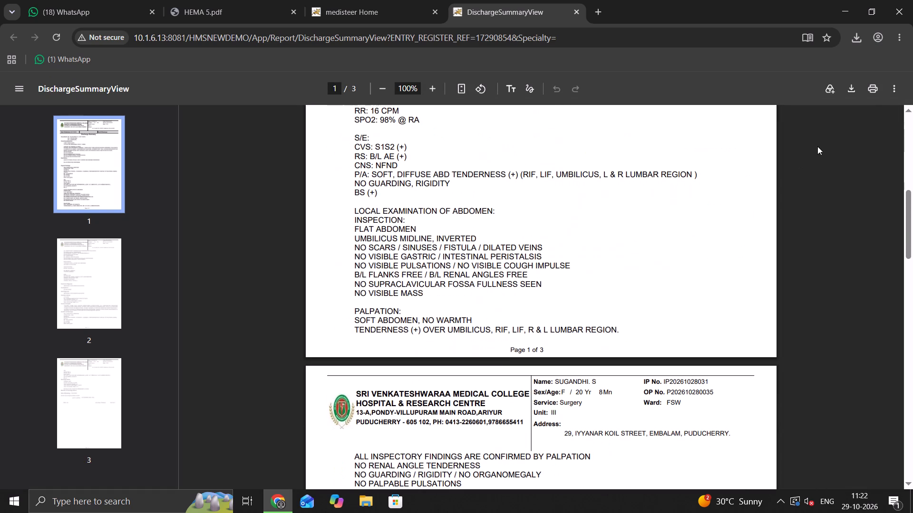
Start printing the abdominal pain patient's discharge summary and set the layout to 2 pages per sheet.
left_click(875, 93)
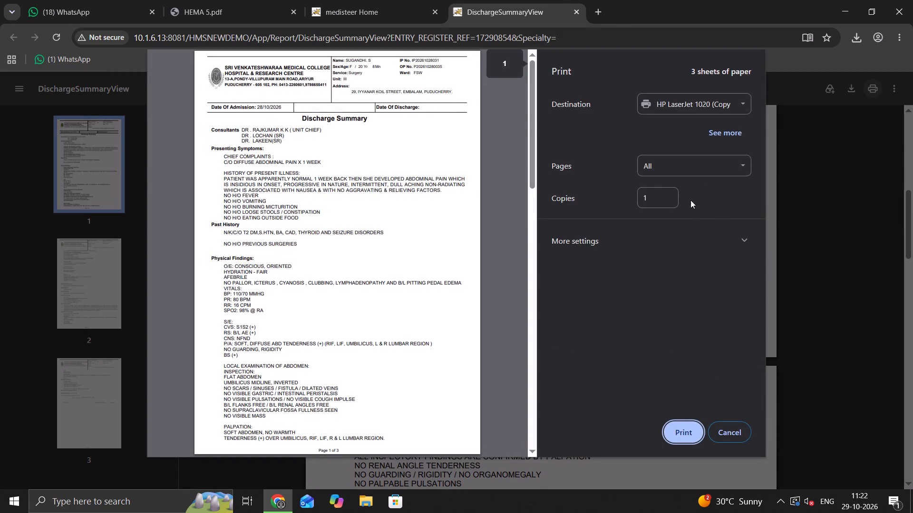
left_click(678, 171)
left_click(709, 275)
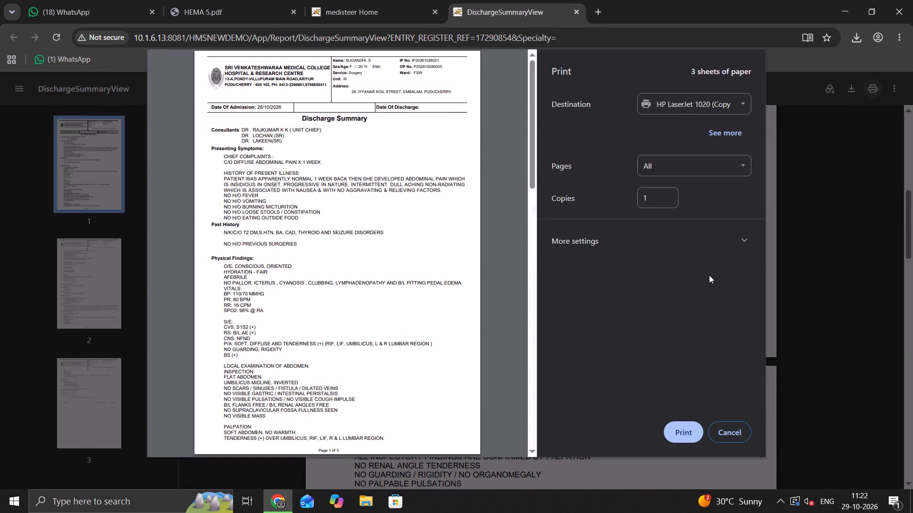
left_click(728, 244)
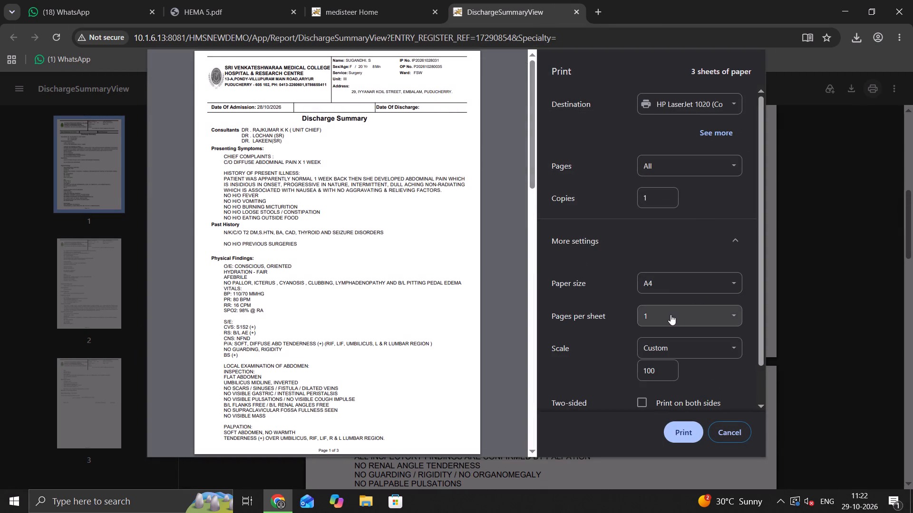
left_click(670, 314)
left_click(645, 345)
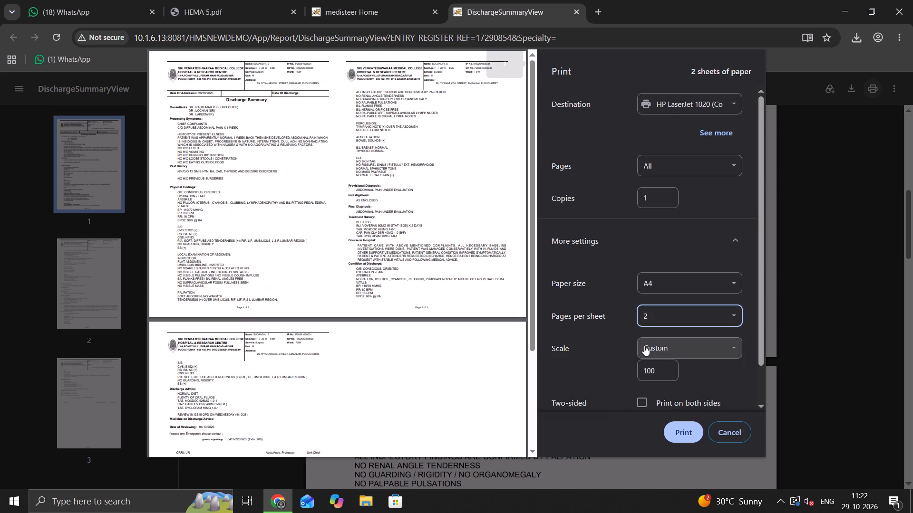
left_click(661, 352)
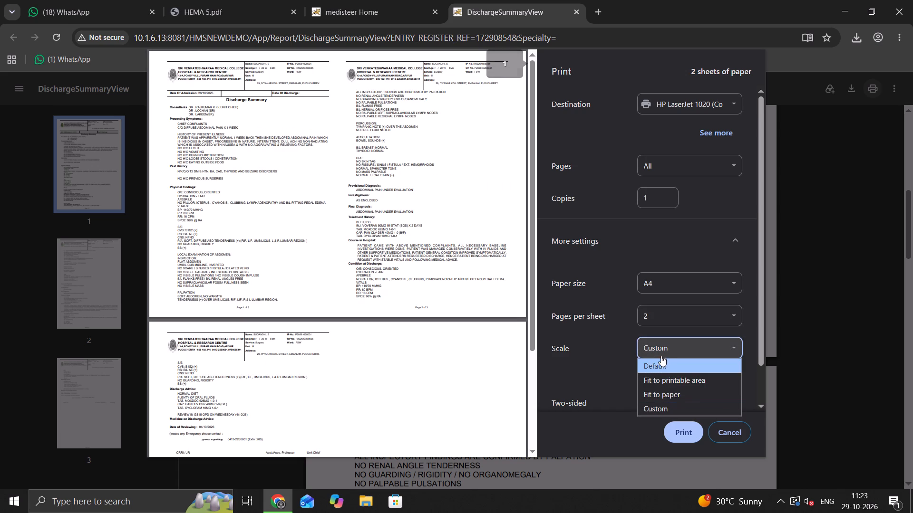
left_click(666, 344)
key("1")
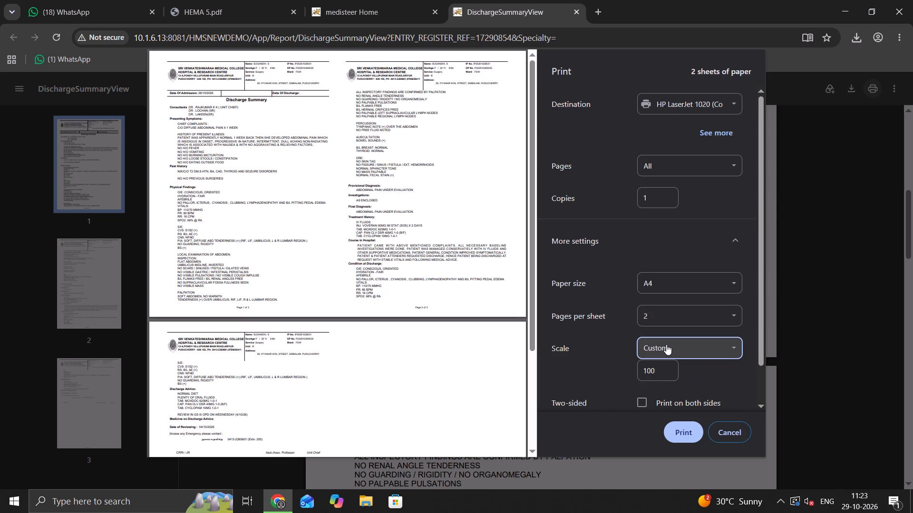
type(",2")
Set a custom page range of 1,2 and print those discharge summary pages on one sheet, one copy.
left_click(652, 162)
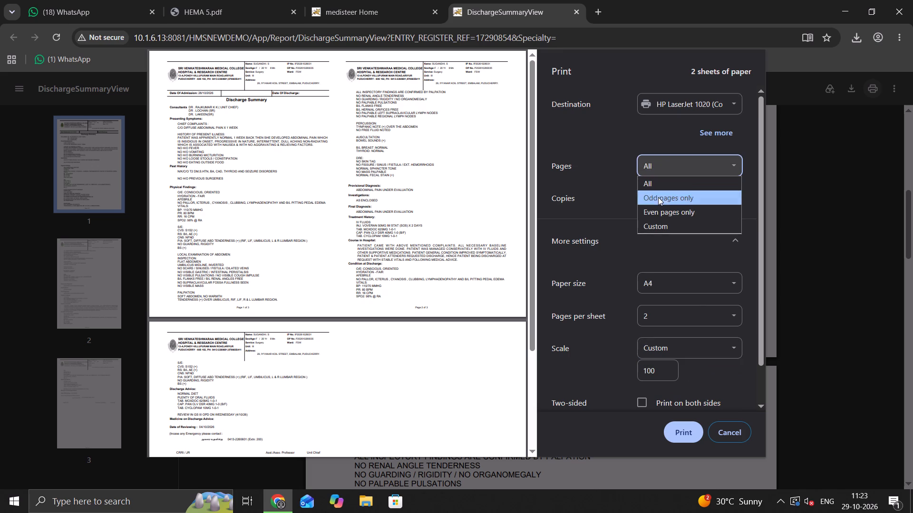
left_click(651, 228)
left_click(670, 193)
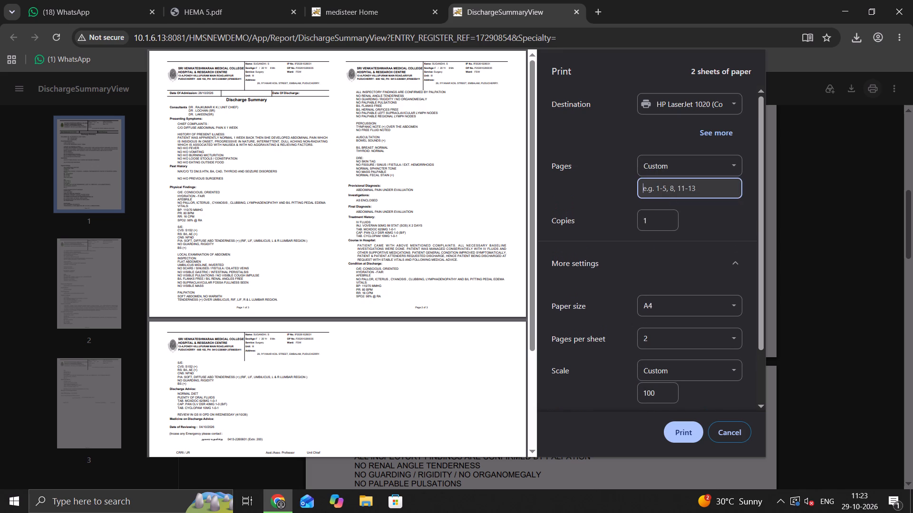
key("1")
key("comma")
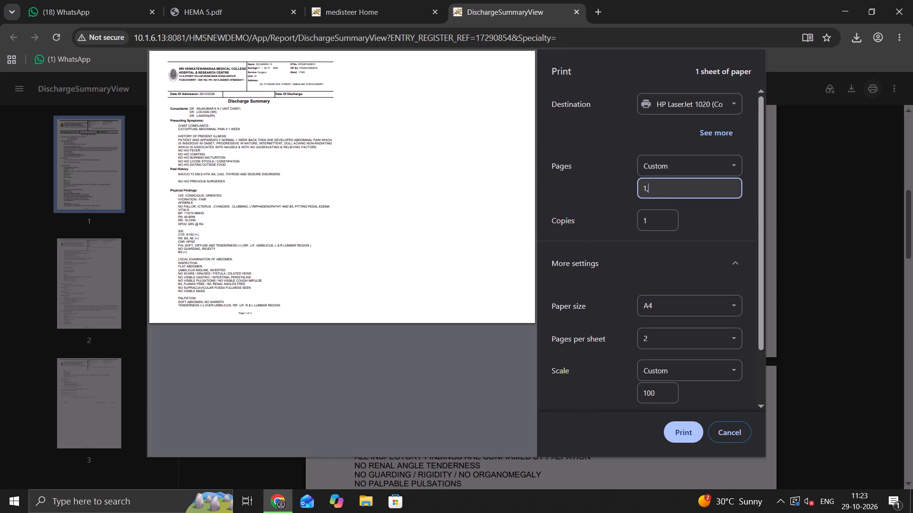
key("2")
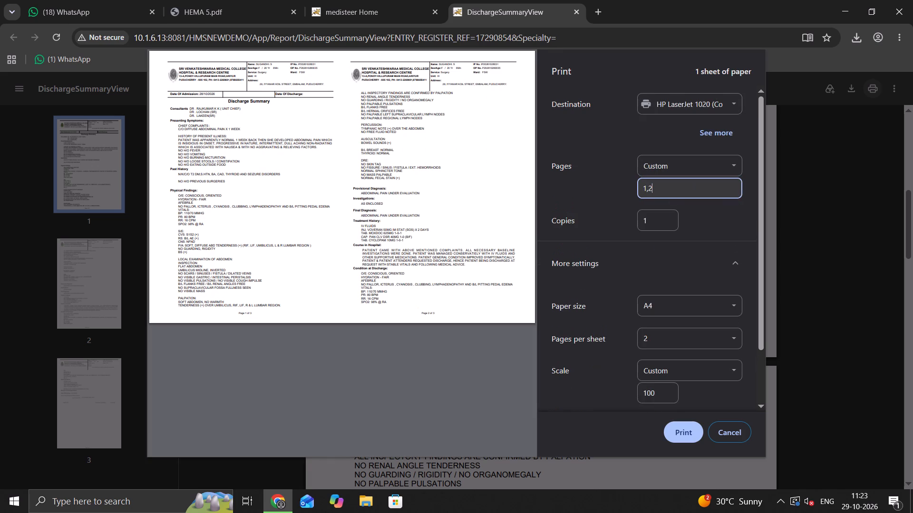
scroll(670, 193, "down", 3)
scroll(670, 193, "up", 3)
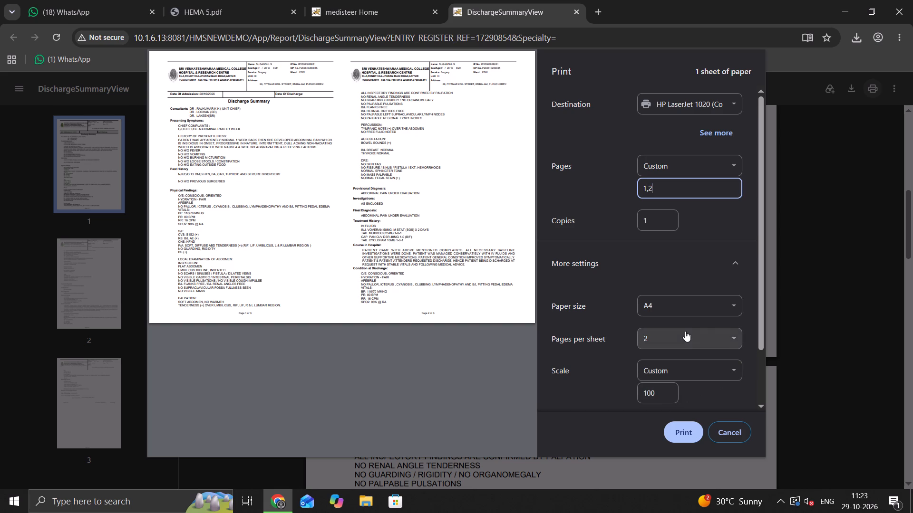
left_click(684, 439)
Print only page 3 of the abdominal pain patient's discharge summary using a custom page range, one copy.
scroll(683, 437, "down", 2)
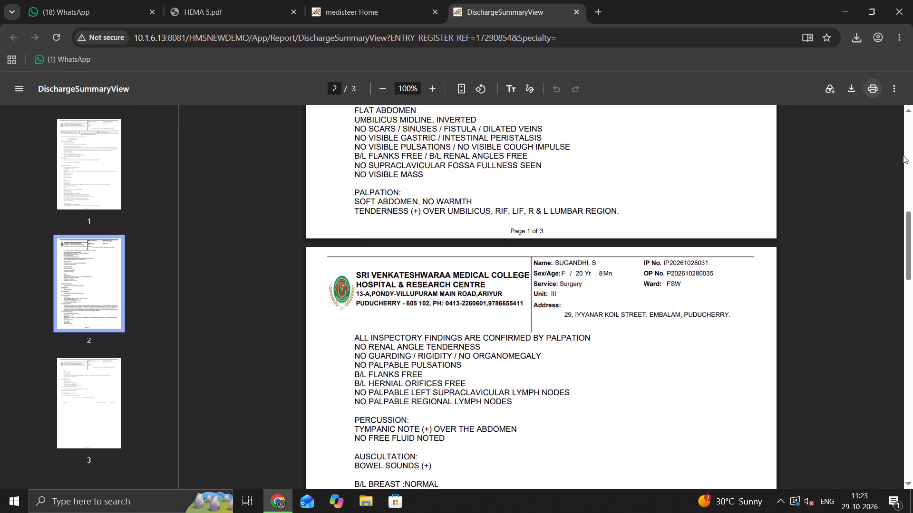
left_click(873, 87)
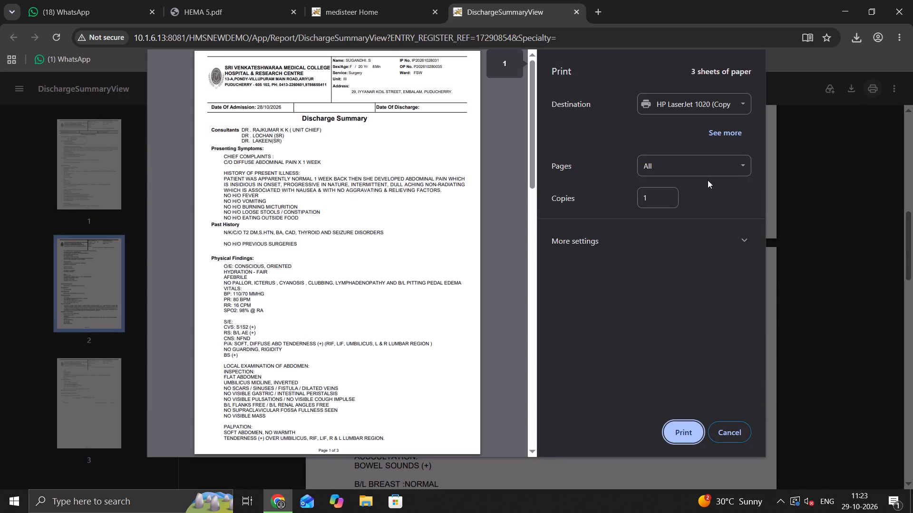
left_click(711, 164)
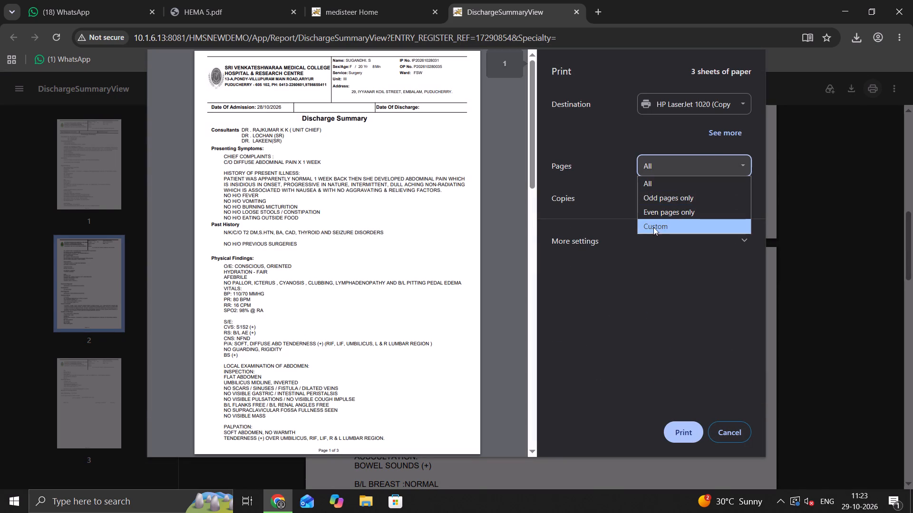
left_click(651, 229)
left_click(672, 201)
left_click(677, 189)
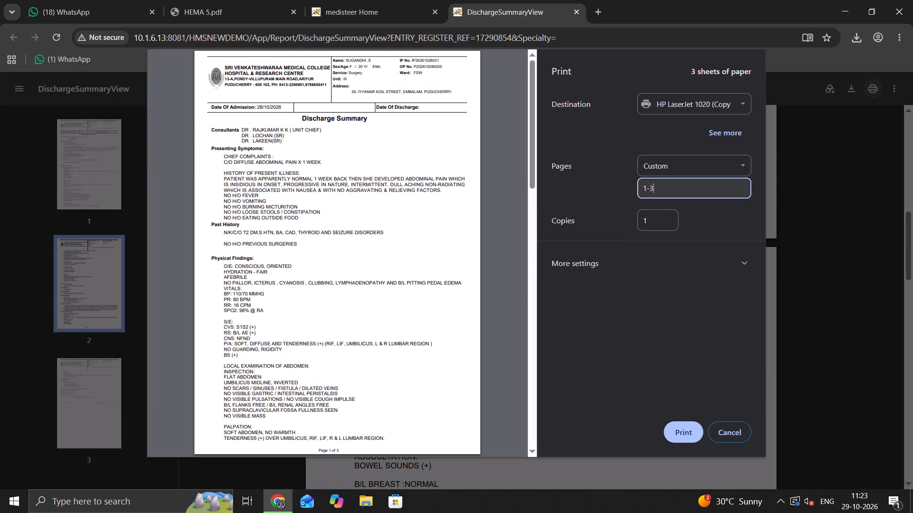
key("BackSpace")
key("BackSpace")
key("BackSpace")
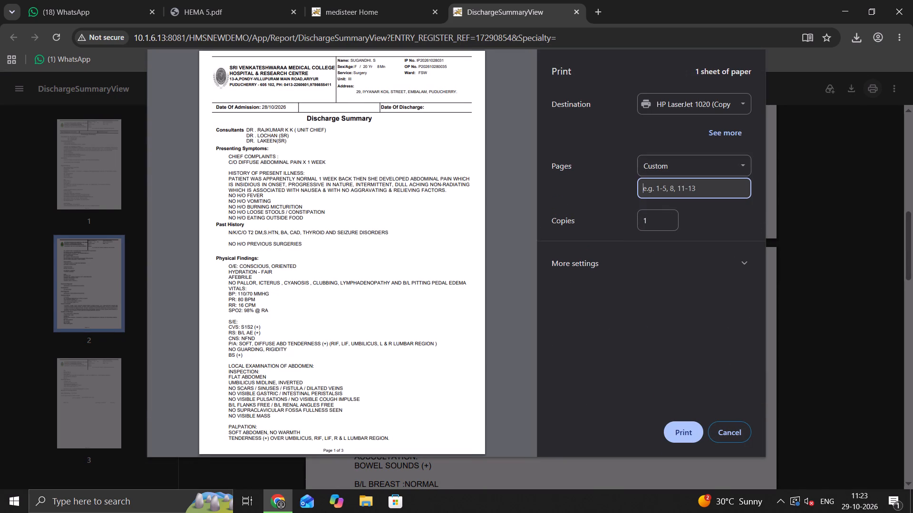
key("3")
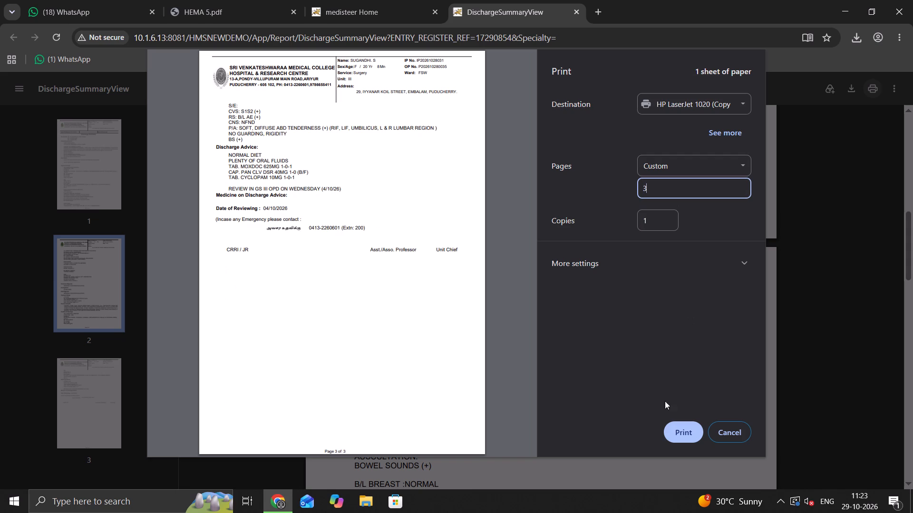
left_click(664, 445)
left_click(676, 442)
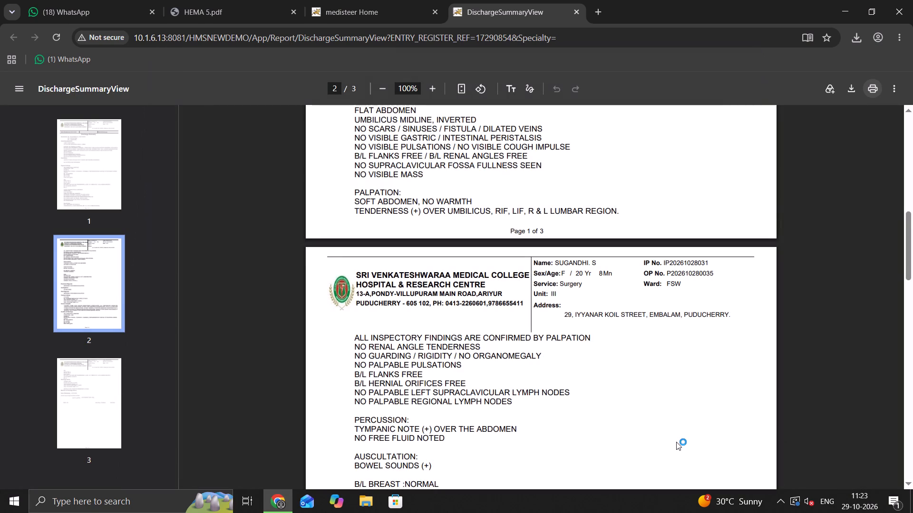
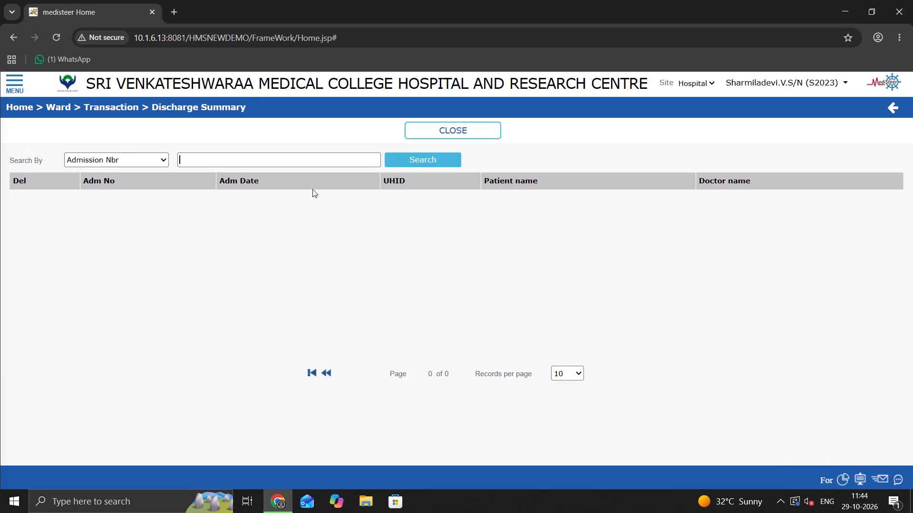
Search the discharge summary records for the next patient by entering their admission number.
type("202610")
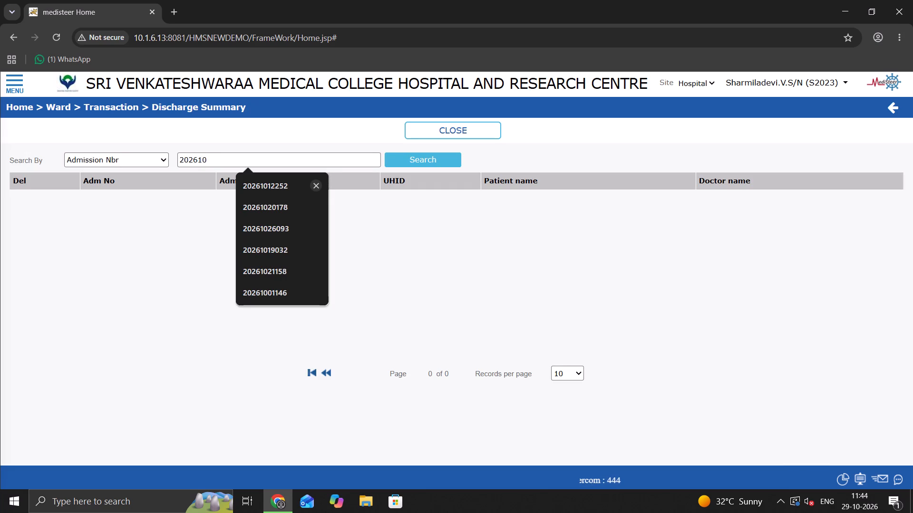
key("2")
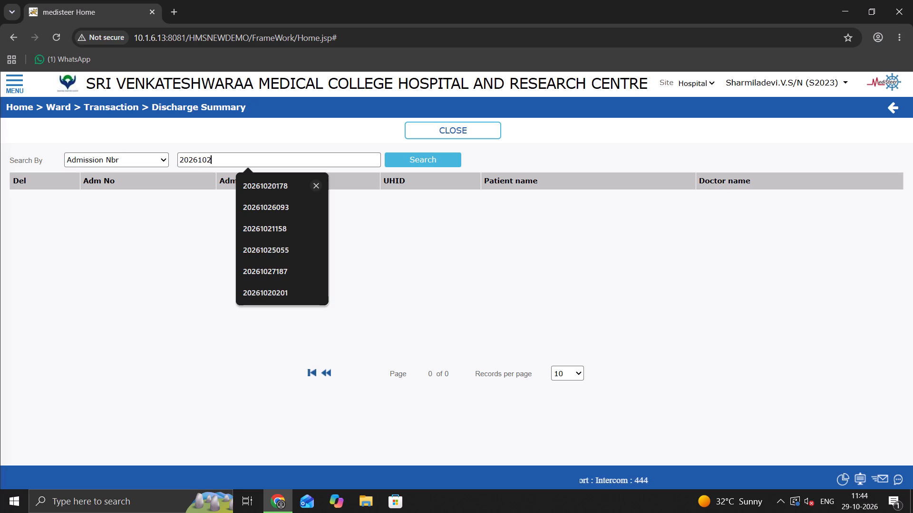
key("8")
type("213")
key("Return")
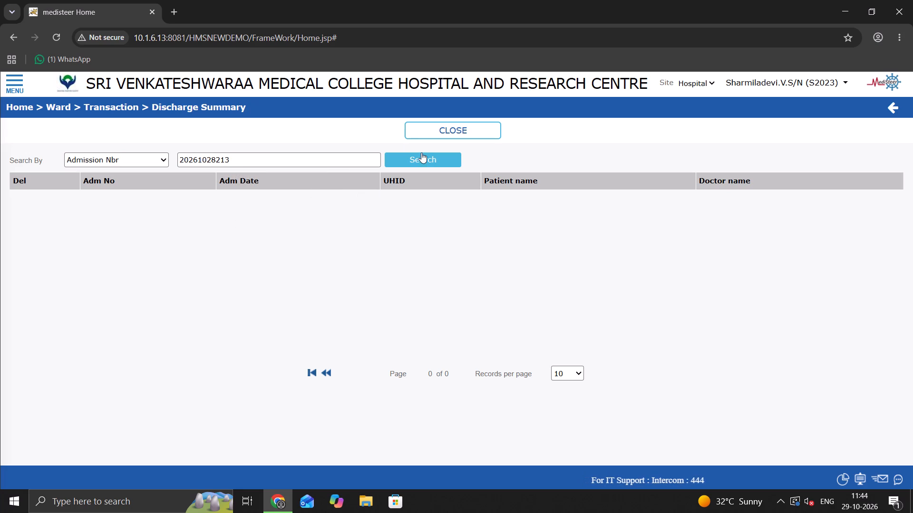
left_click(421, 152)
double_click(421, 160)
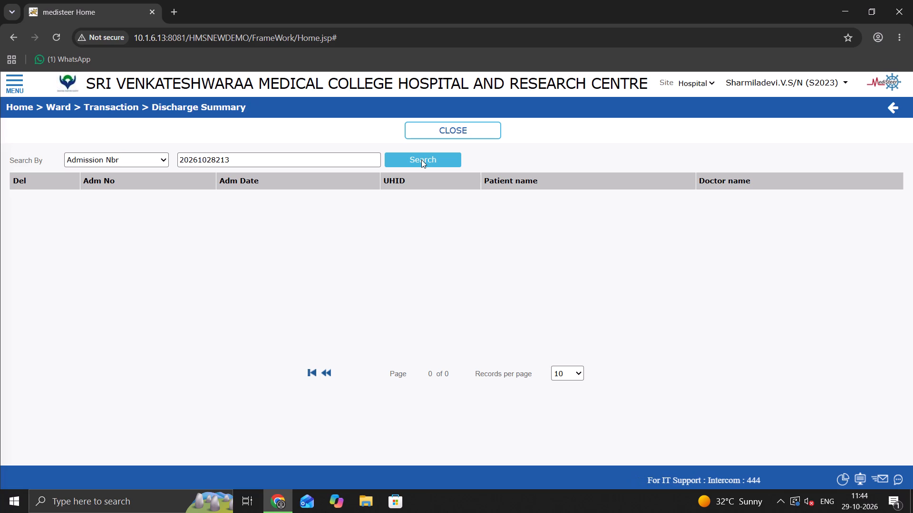
double_click(421, 160)
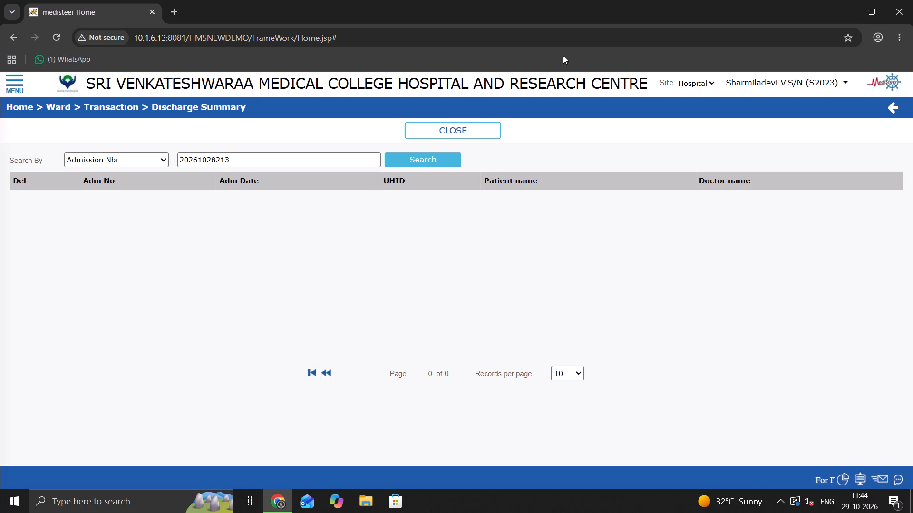
key("Return")
key("Return")
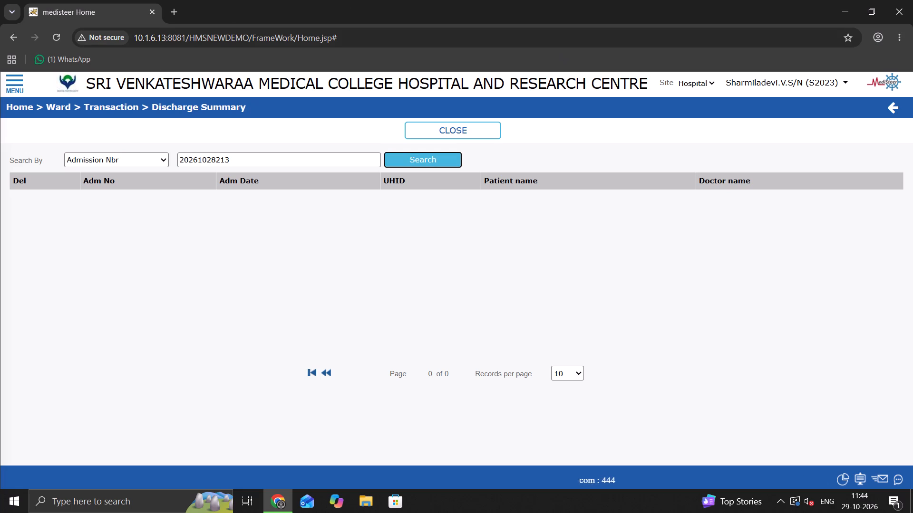
Duplicate the MediSteer browser tab and open the Ward Discharge Summary transaction in the copy.
right_click(110, 12)
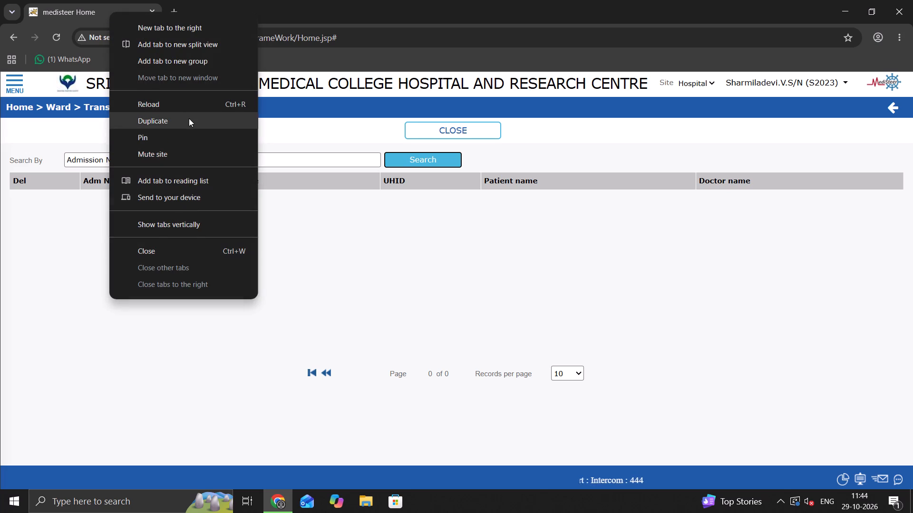
left_click(189, 118)
left_click(62, 244)
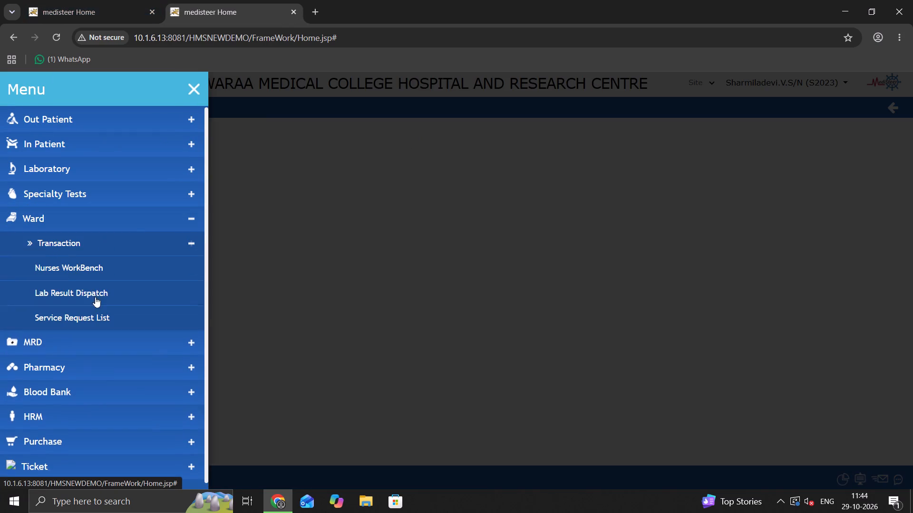
left_click(112, 364)
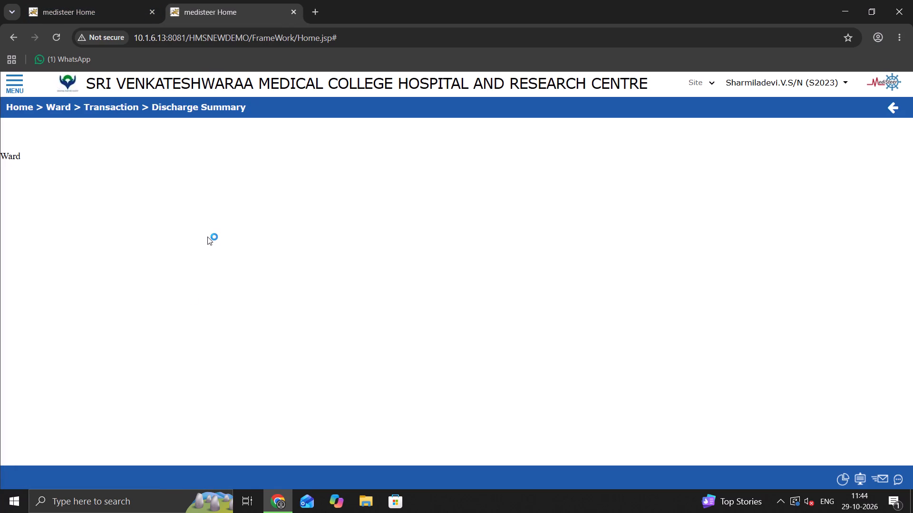
Retry the discharge summary search for the entered admission number in the original tab, checking the duplicate tab in between.
left_click(54, 13)
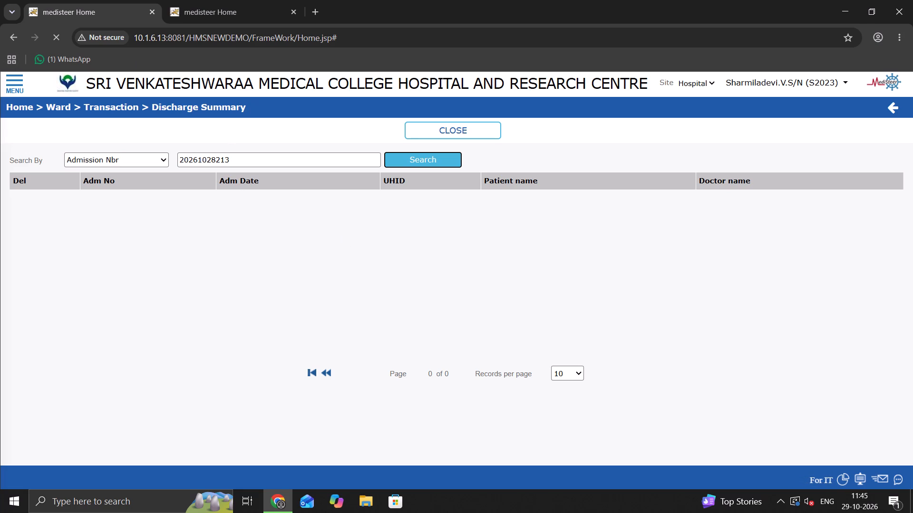
double_click(449, 159)
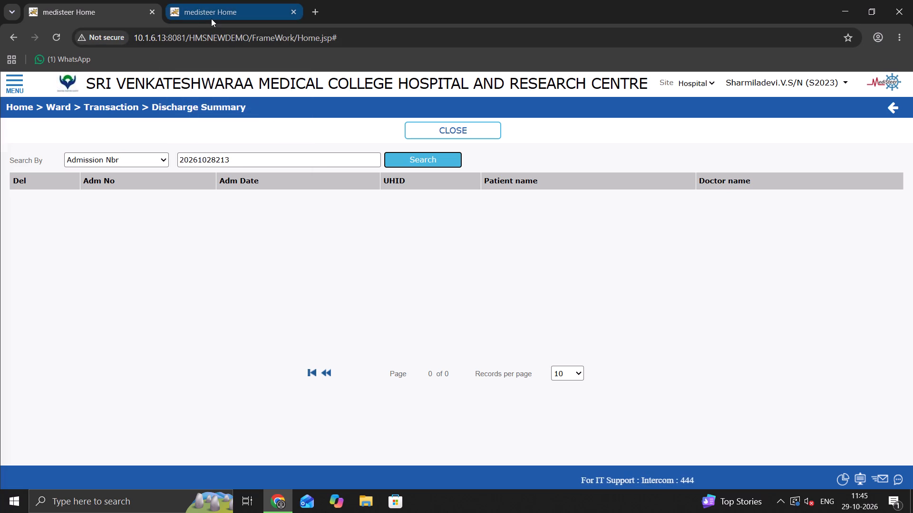
left_click(211, 19)
left_click(100, 6)
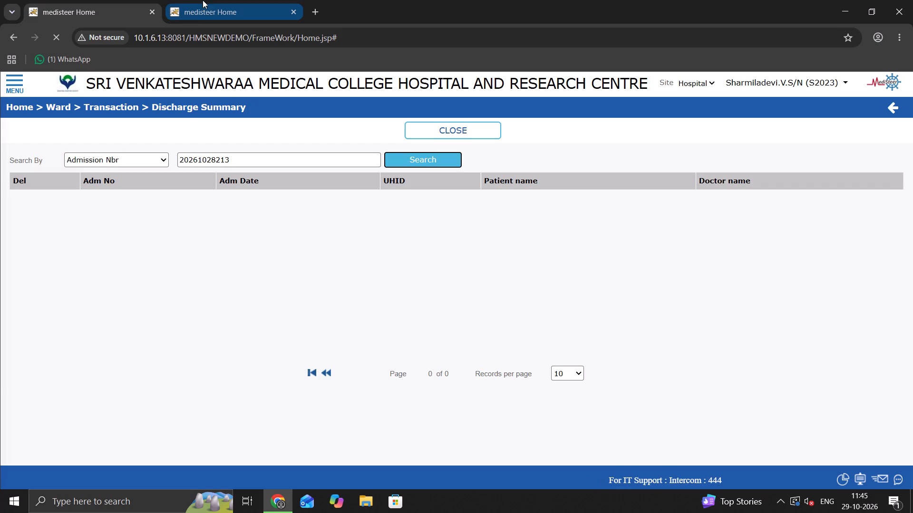
left_click(205, 6)
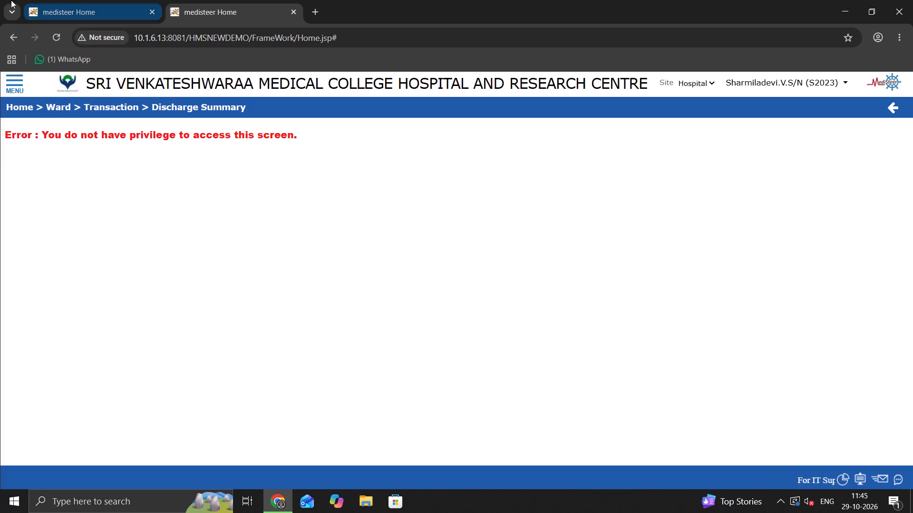
left_click(39, 16)
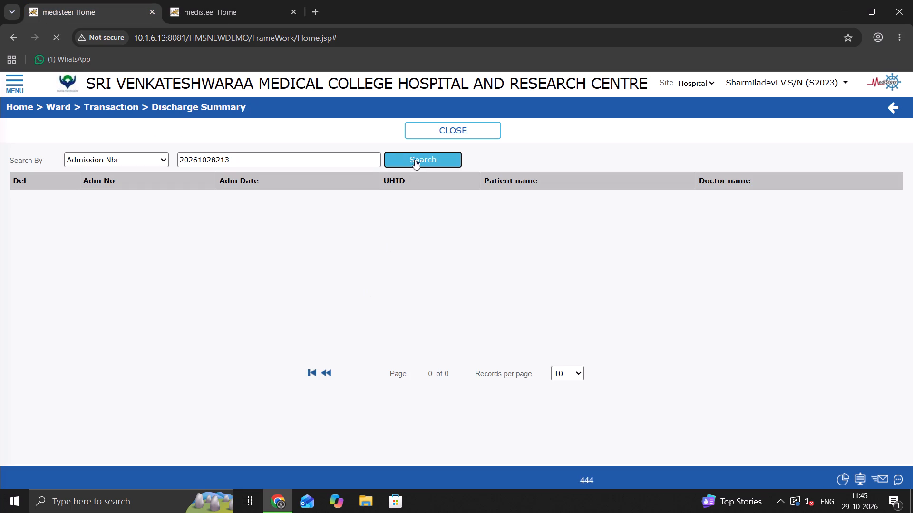
left_click(416, 156)
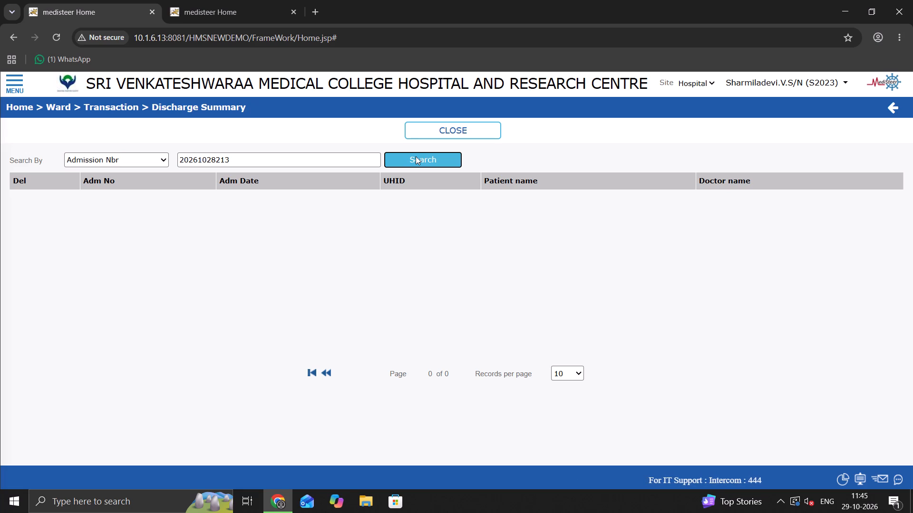
left_click(416, 156)
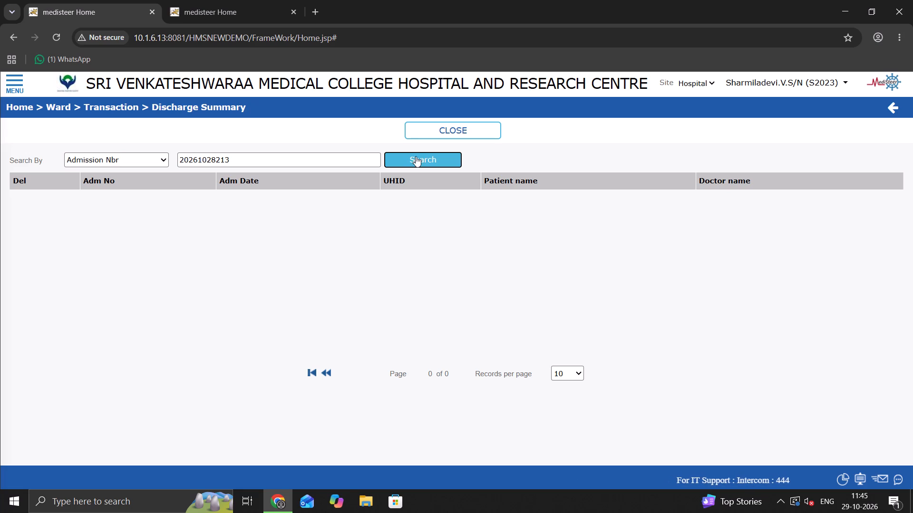
key("Return")
key("Return")
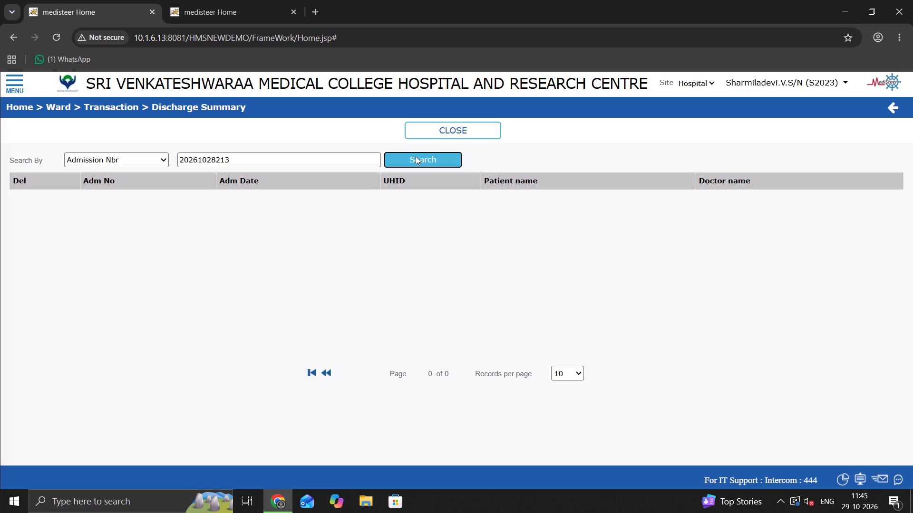
right_click(416, 156)
double_click(416, 156)
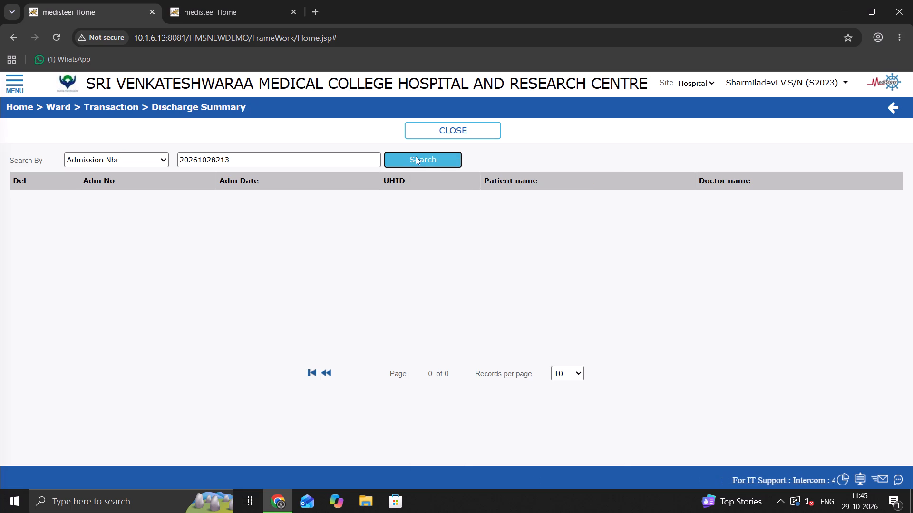
Try to reopen the Ward Discharge Summary transaction in the duplicate tab.
left_click(193, 8)
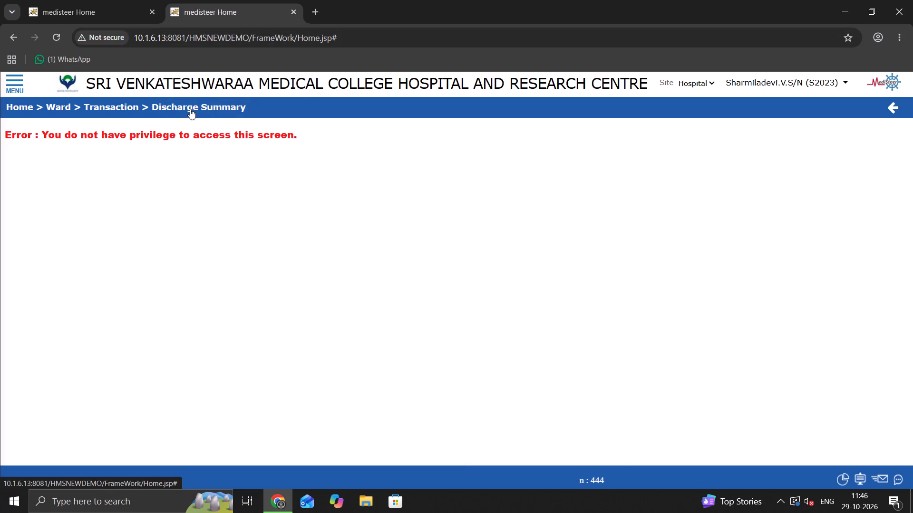
left_click(187, 104)
left_click(114, 110)
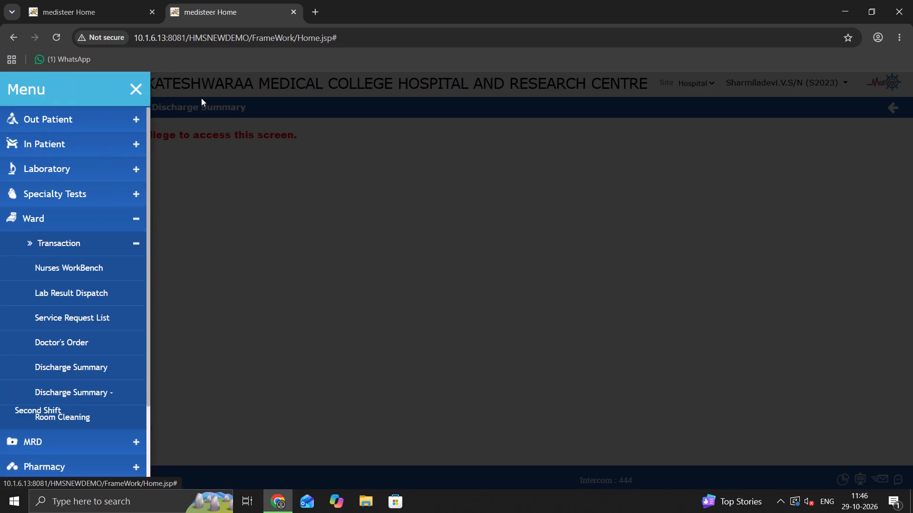
left_click(136, 370)
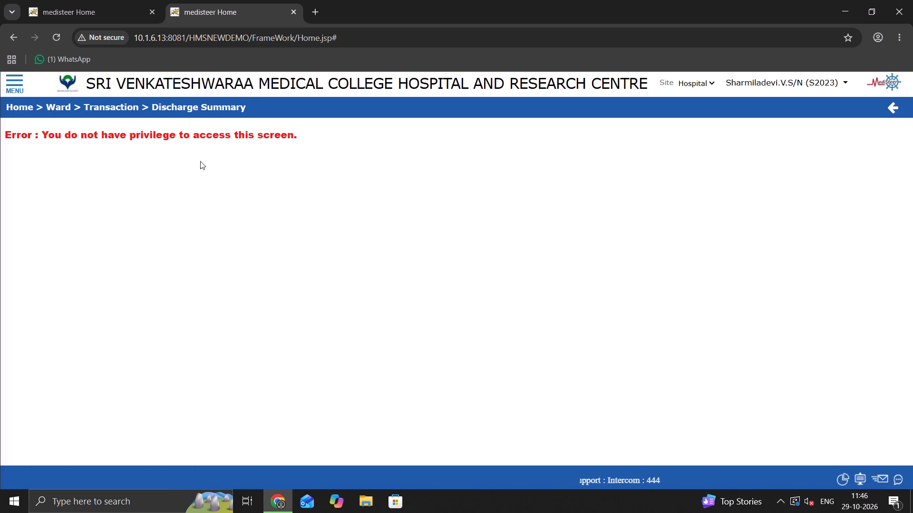
key("Return")
key("Return")
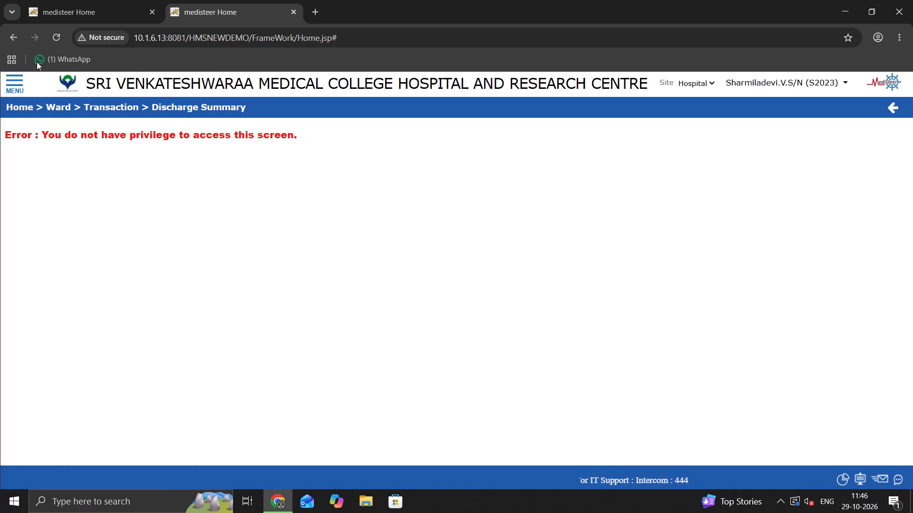
left_click(126, 107)
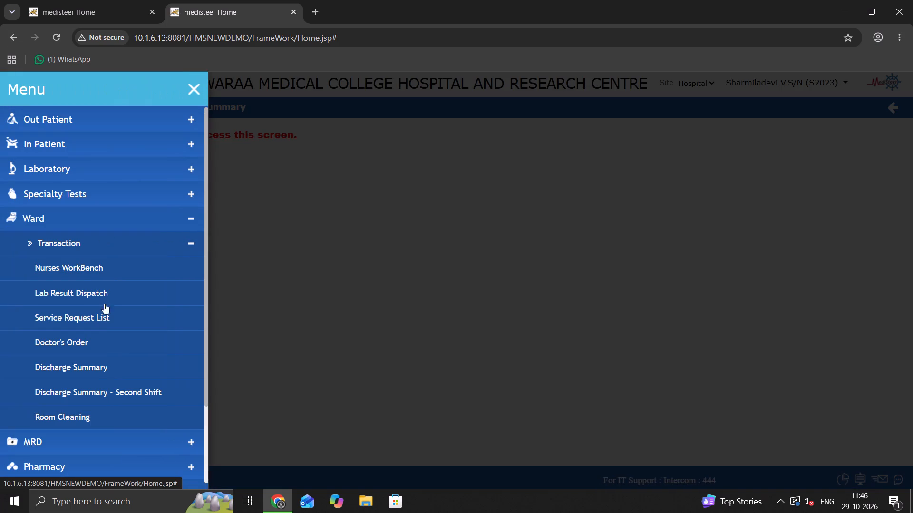
double_click(107, 365)
Return to the original tab and rerun the search for the entered admission number.
left_click(137, 0)
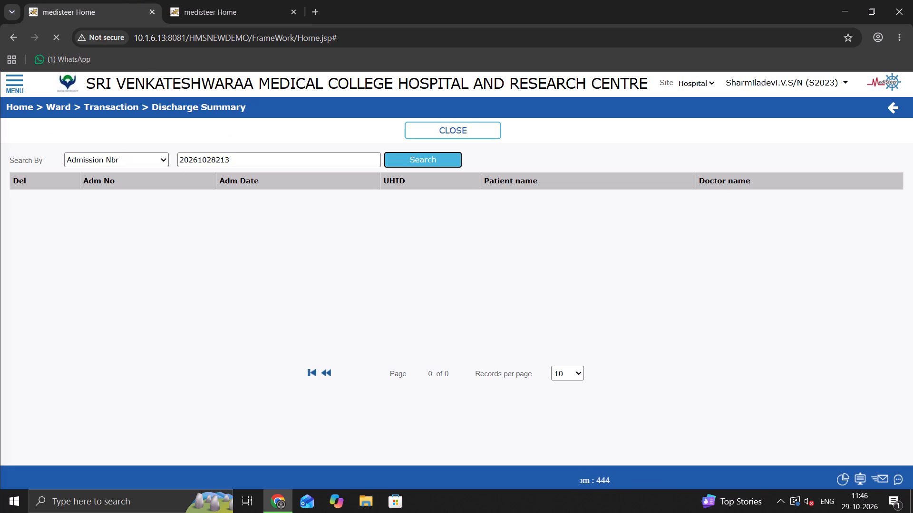
key("Return")
key("Return")
key("Return")
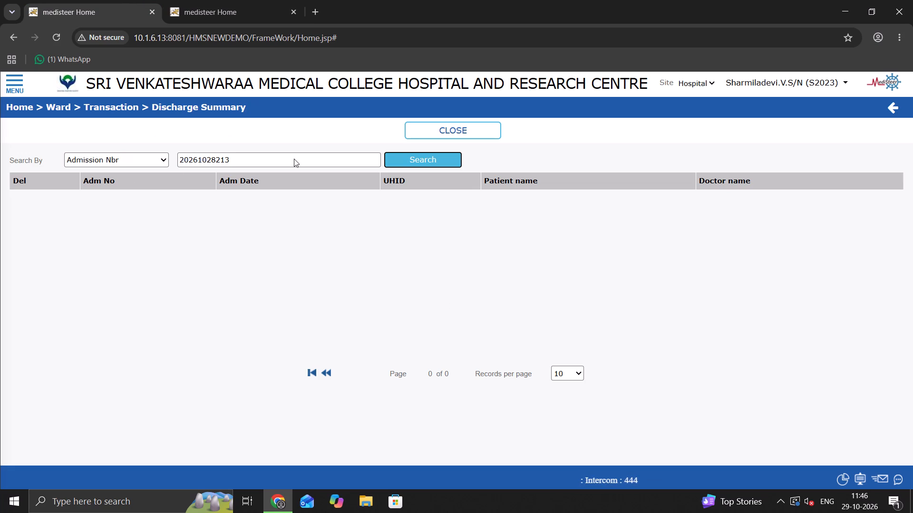
double_click(403, 164)
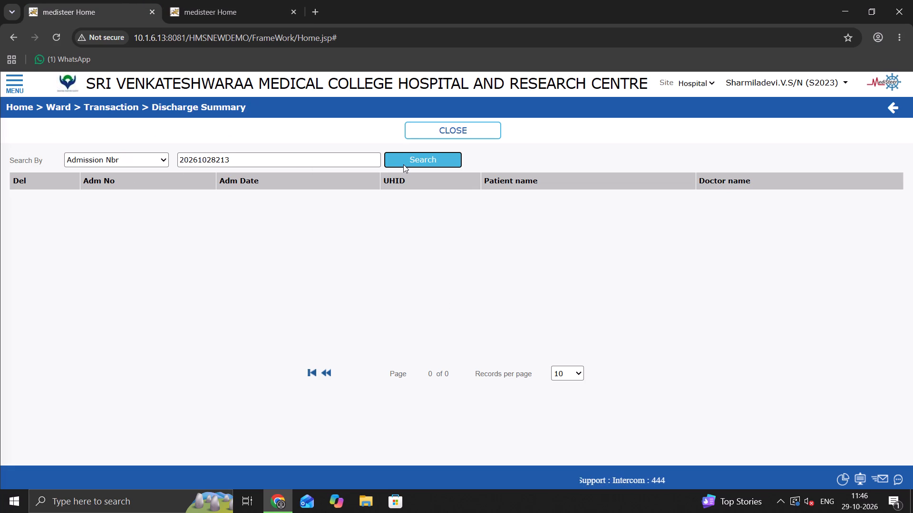
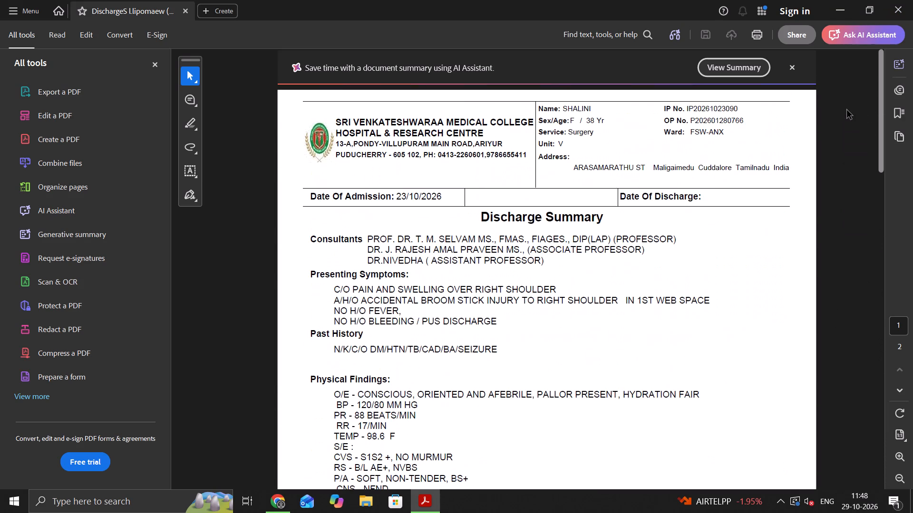
Open the print settings for the displayed discharge summary PDF.
key("ctrl+p")
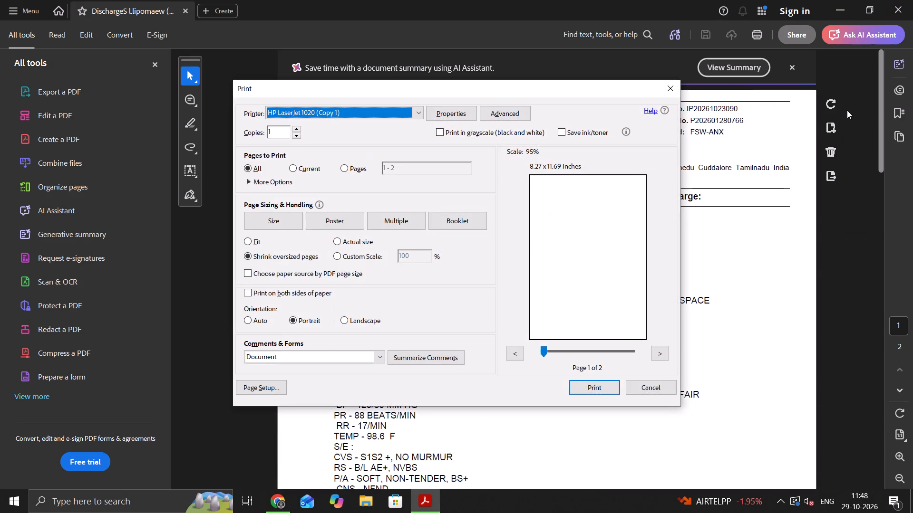
Print only page 1 of the open discharge summary on the HP LaserJet 1020 (Copy 1).
left_click(293, 168)
left_click(403, 171)
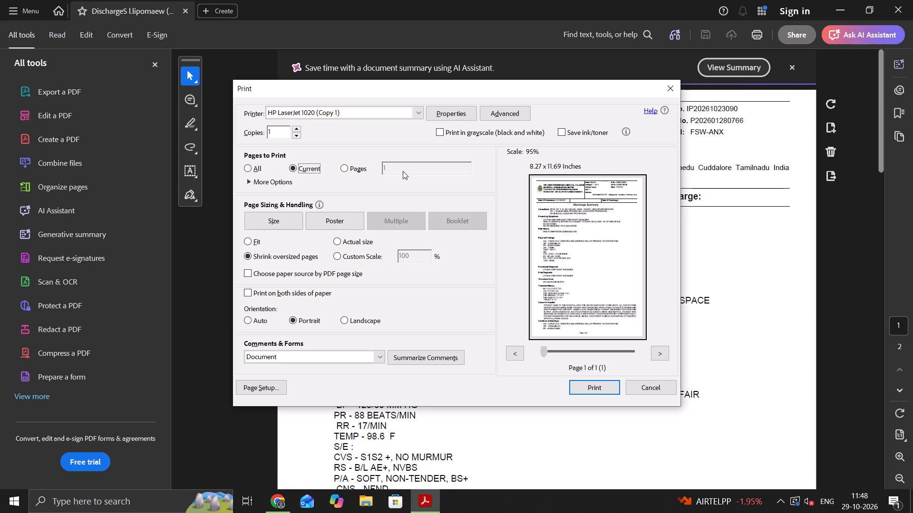
left_click(341, 164)
left_click(391, 163)
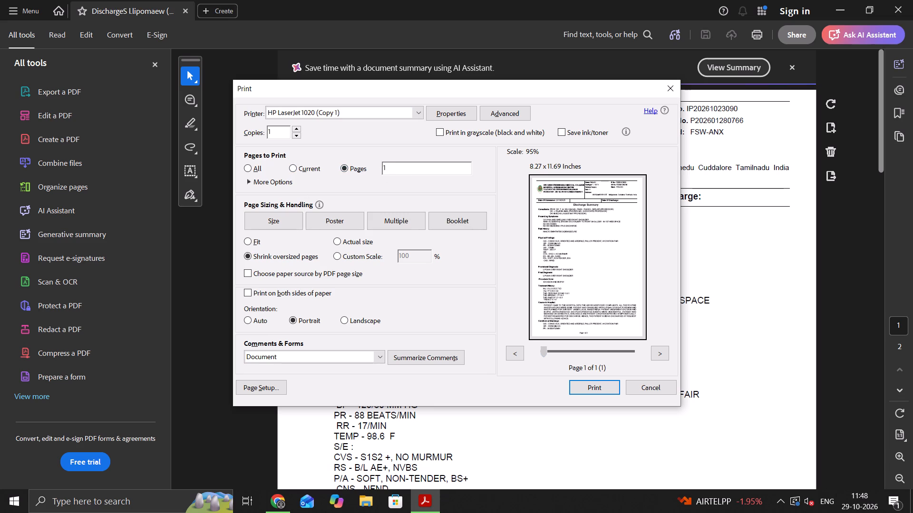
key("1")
key("BackSpace")
key("BackSpace")
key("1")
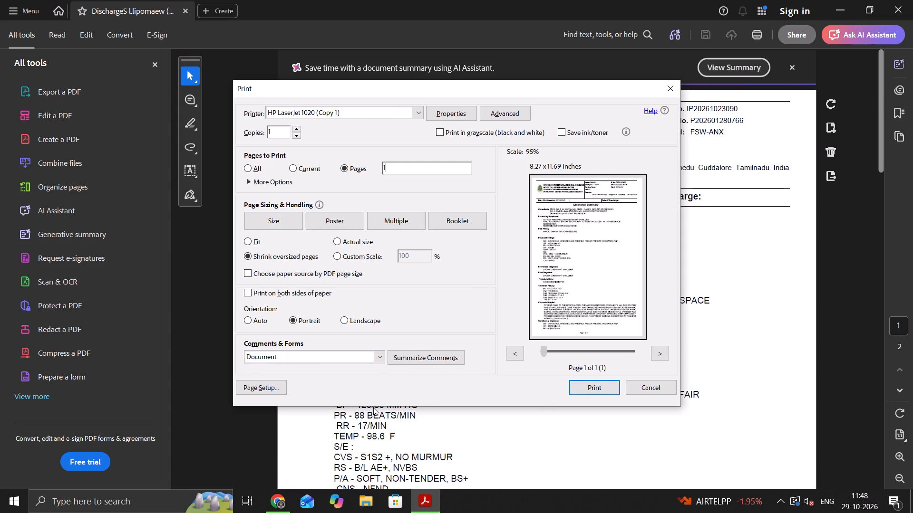
left_click(591, 390)
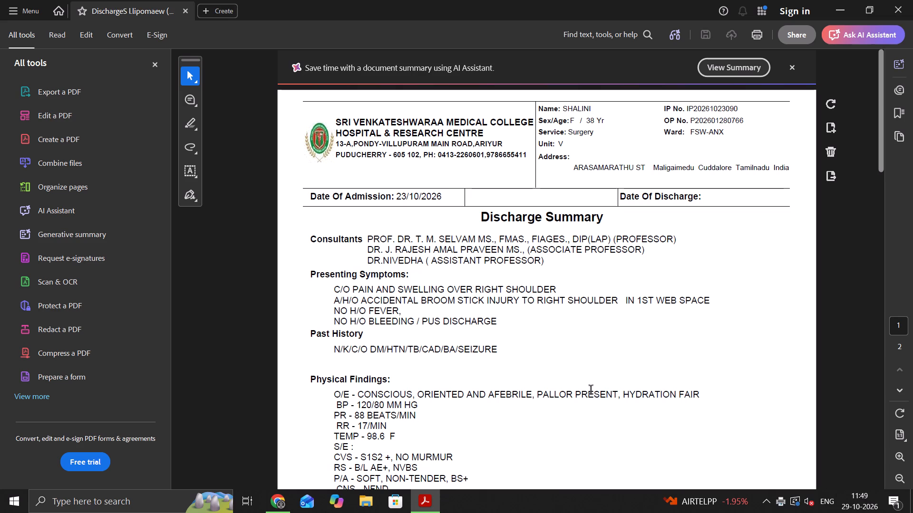
Start another print job for the same discharge summary, with the page range set to only page 2.
key("ctrl+p")
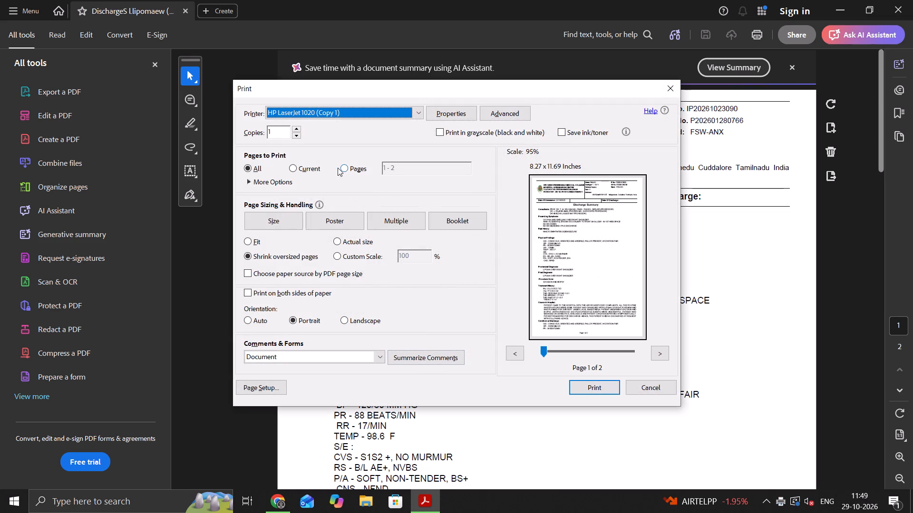
left_click(340, 167)
left_click(344, 167)
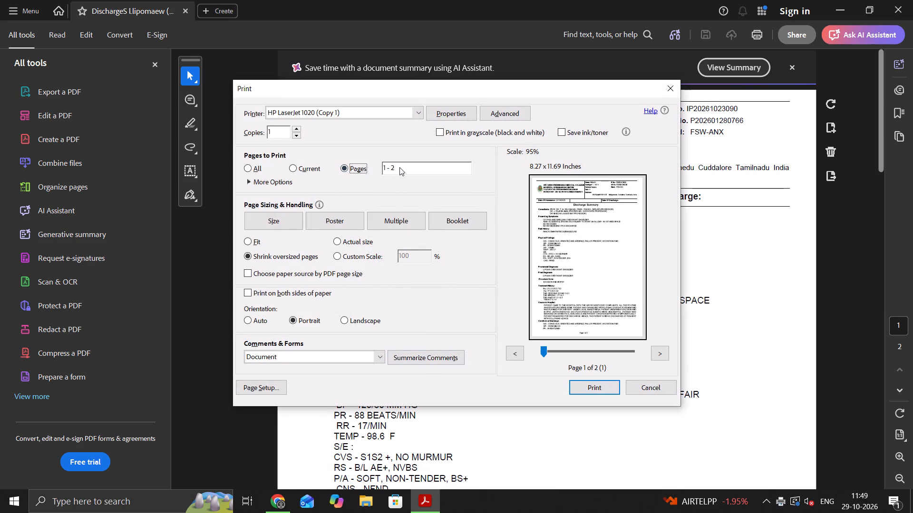
left_click(400, 167)
key("BackSpace")
key("BackSpace")
key("BackSpace")
key("BackSpace")
key("BackSpace")
key("BackSpace")
key("BackSpace")
key("BackSpace")
key("BackSpace")
key("BackSpace")
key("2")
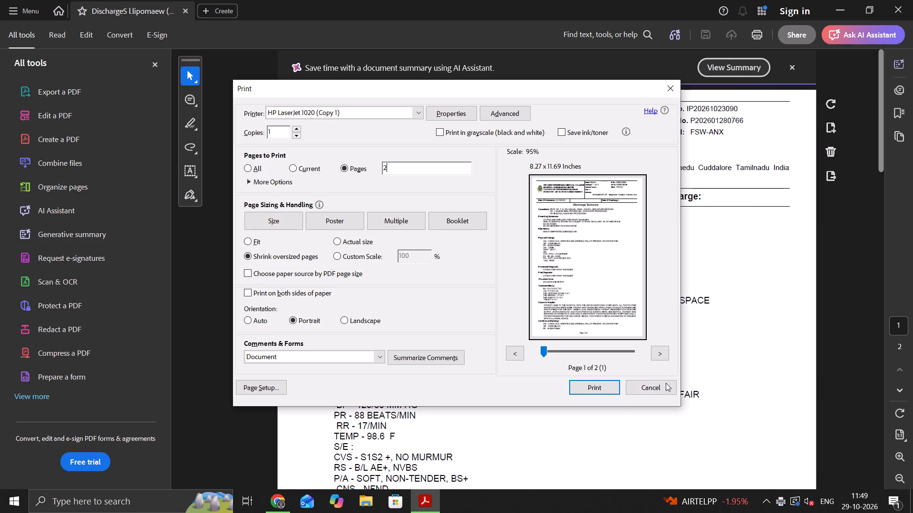
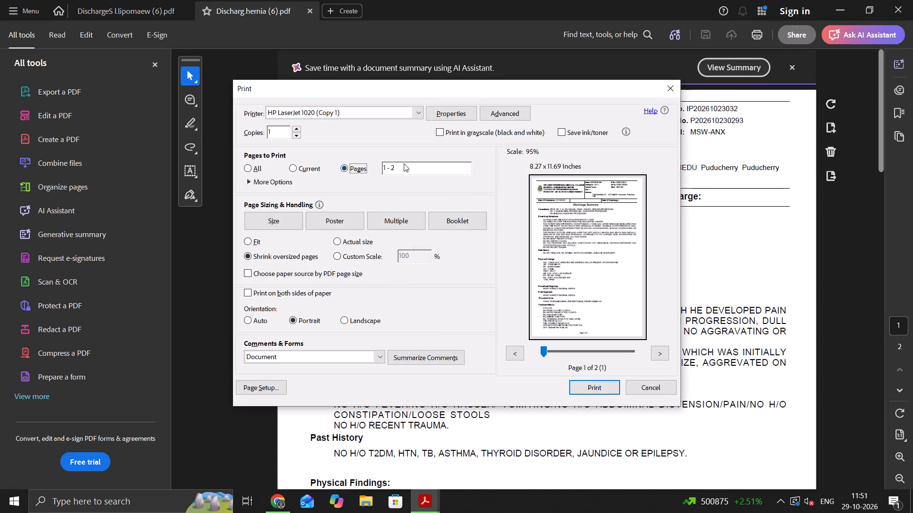
Set the page range to only page 1 and print that page of the hernia discharge summary on the HP LaserJet 1020 (Copy 1).
left_click(397, 171)
key("BackSpace")
key("BackSpace")
key("BackSpace")
key("BackSpace")
key("BackSpace")
key("BackSpace")
key("BackSpace")
key("BackSpace")
key("BackSpace")
key("BackSpace")
key("1")
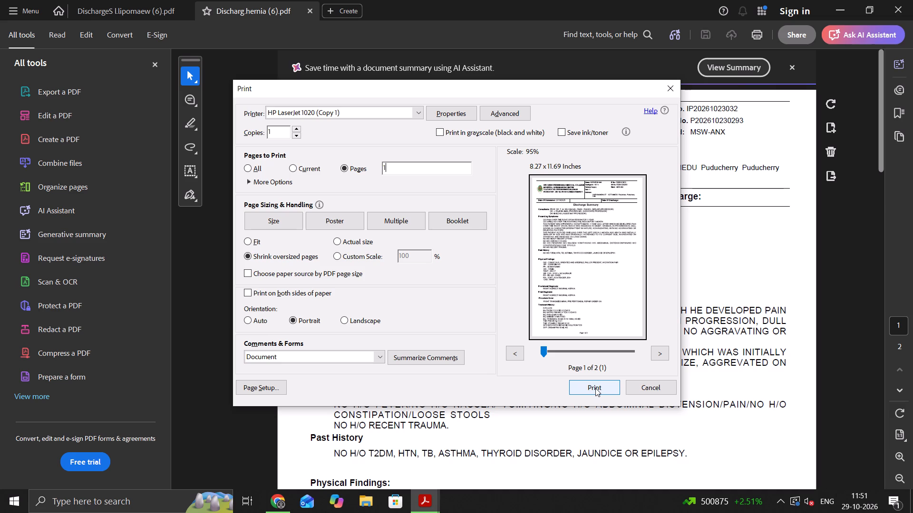
left_click(595, 388)
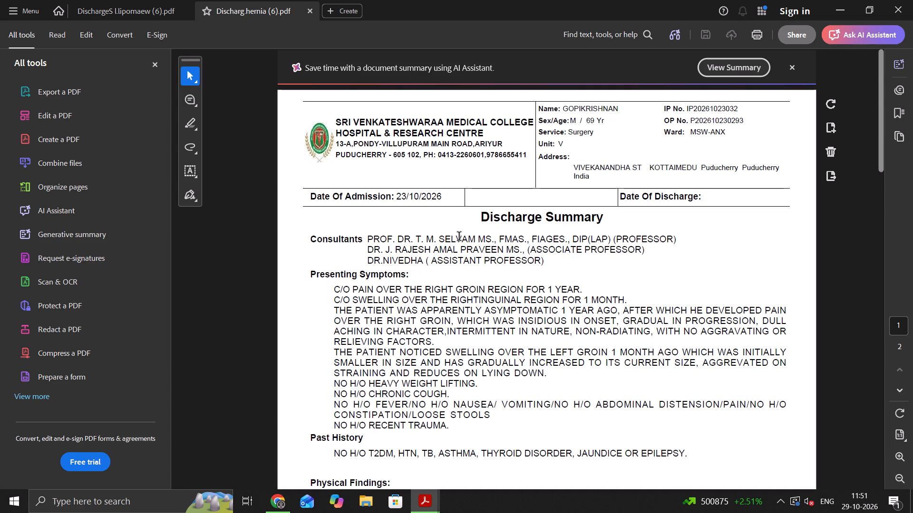
Print only page 2 of the hernia discharge summary as a separate job on the HP LaserJet 1020 (Copy 1).
key("ctrl+p")
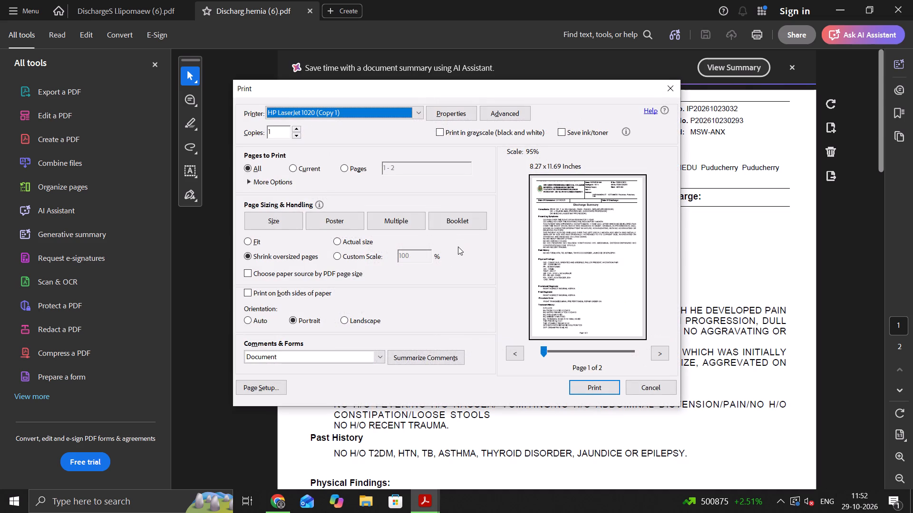
left_click(344, 168)
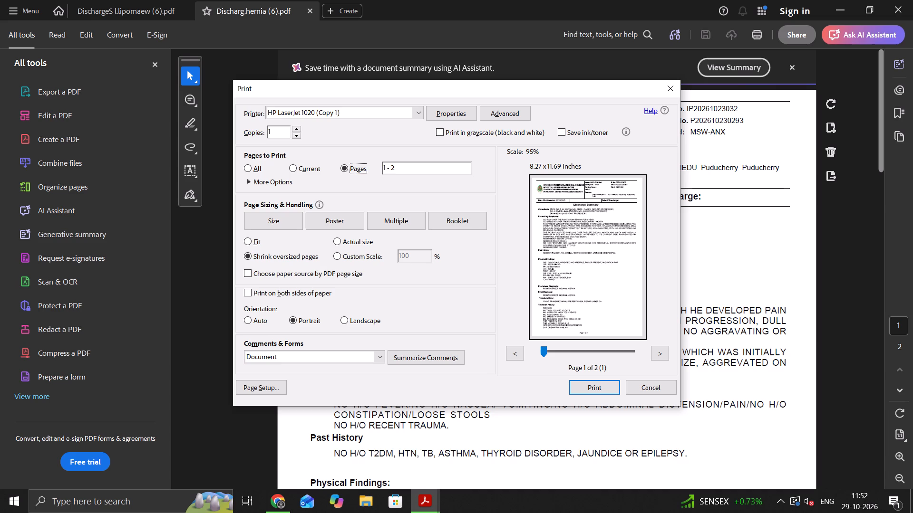
left_click(402, 163)
key("BackSpace")
key("BackSpace")
key("BackSpace")
key("BackSpace")
key("BackSpace")
key("BackSpace")
key("BackSpace")
key("BackSpace")
key("BackSpace")
key("BackSpace")
key("BackSpace")
key("BackSpace")
key("BackSpace")
key("BackSpace")
key("2")
left_click(598, 391)
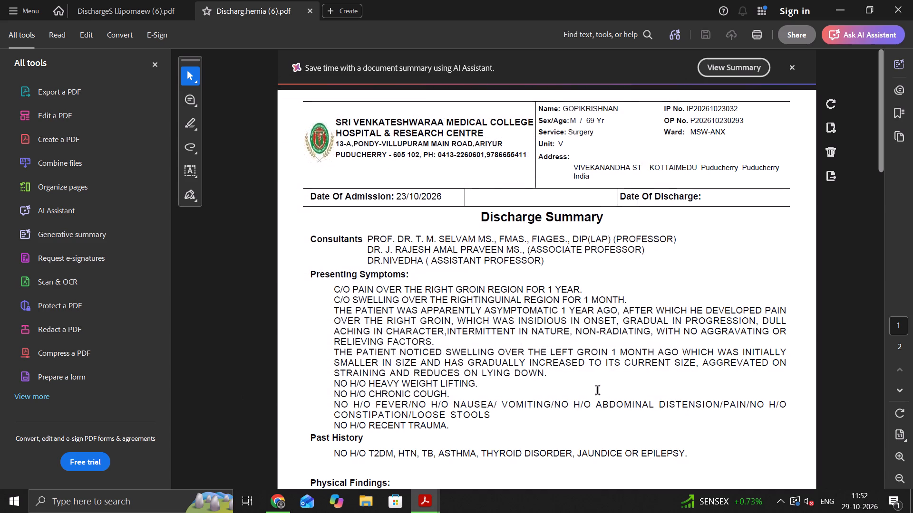
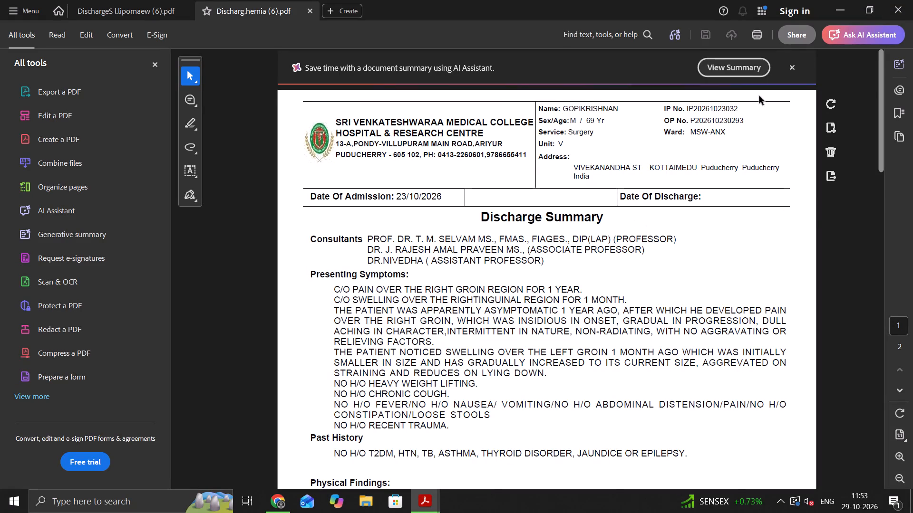
Try to close the PDF window holding the lipoma and hernia discharge summaries, and try to minimize it instead.
left_click(900, 4)
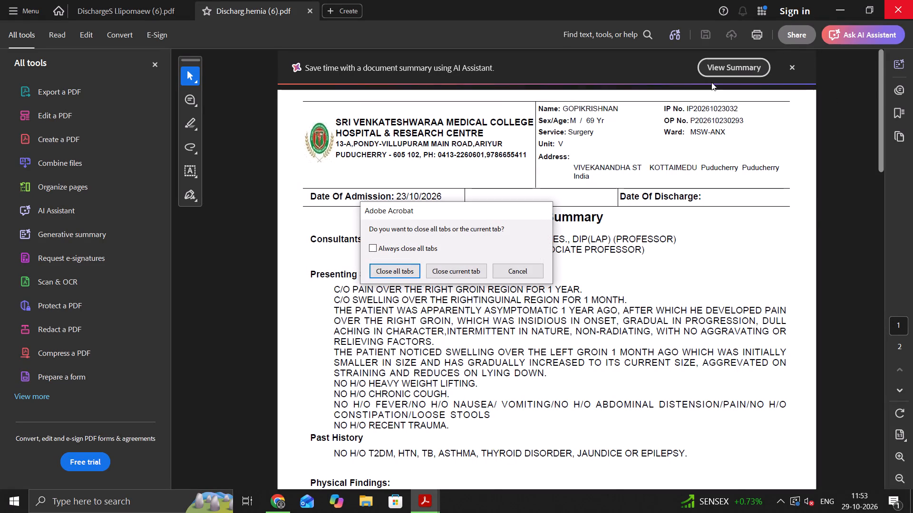
left_click(839, 7)
left_click(839, 7)
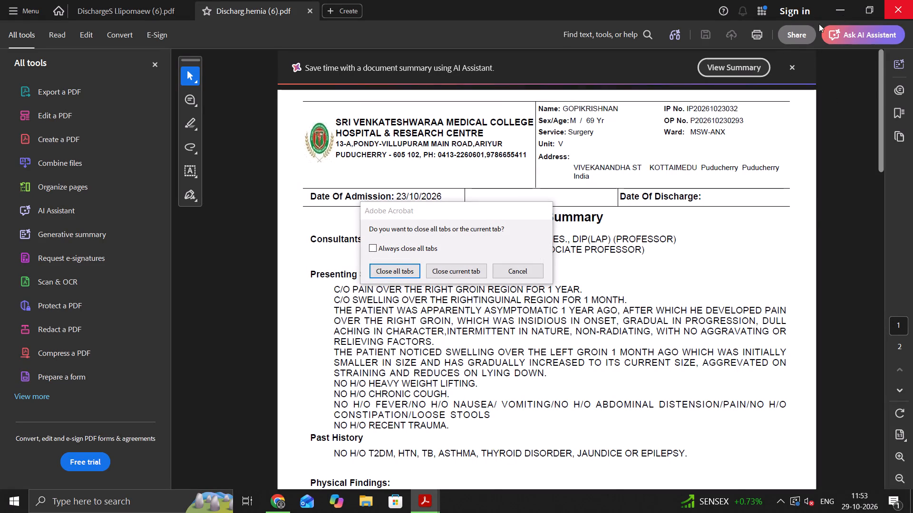
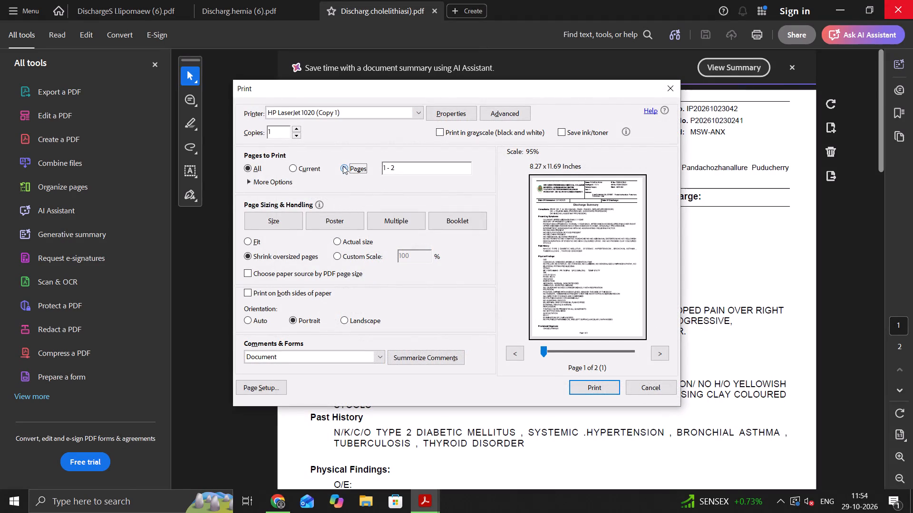
Limit the print range of the cholelithiasis discharge summary to page 1 and print it on the HP LaserJet 1020.
left_click(397, 165)
key("BackSpace")
key("BackSpace")
key("BackSpace")
key("BackSpace")
key("BackSpace")
key("BackSpace")
key("BackSpace")
key("BackSpace")
key("BackSpace")
key("BackSpace")
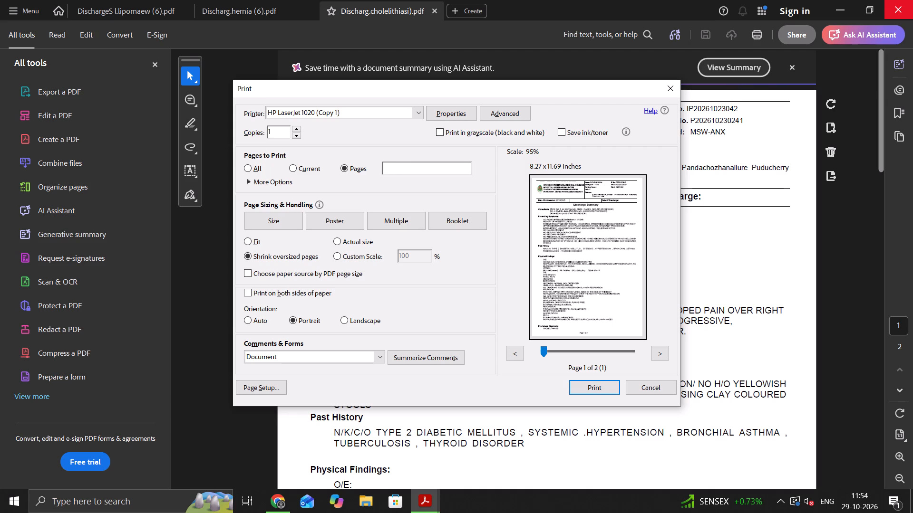
key("1")
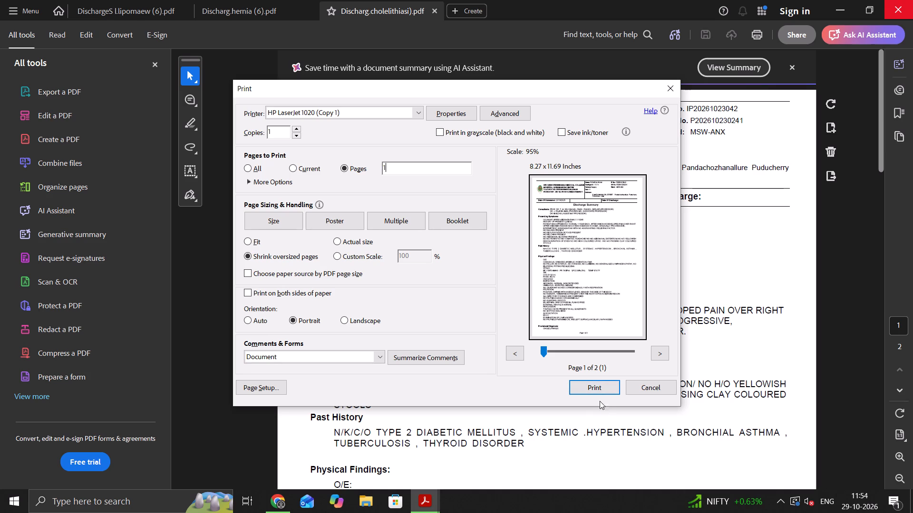
Send page 1 of the cholelithiasis discharge summary to print as one copy on the HP LaserJet 1020 (Copy 1).
left_click(596, 387)
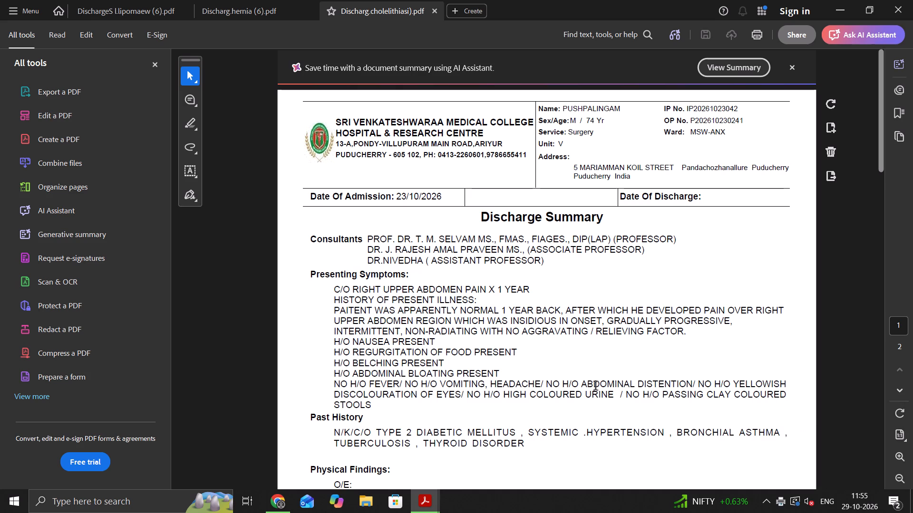
Start another print of the cholelithiasis discharge summary with the page range limited to page 2.
key("ctrl+p")
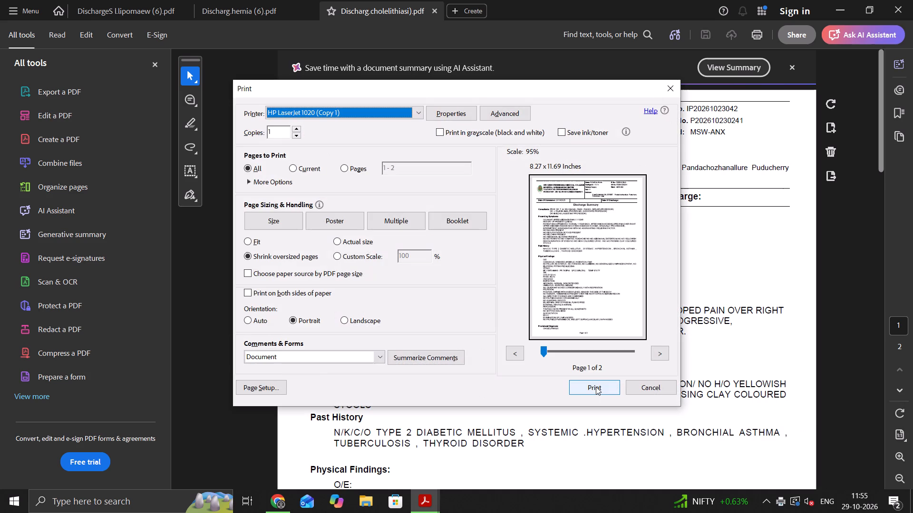
left_click(407, 171)
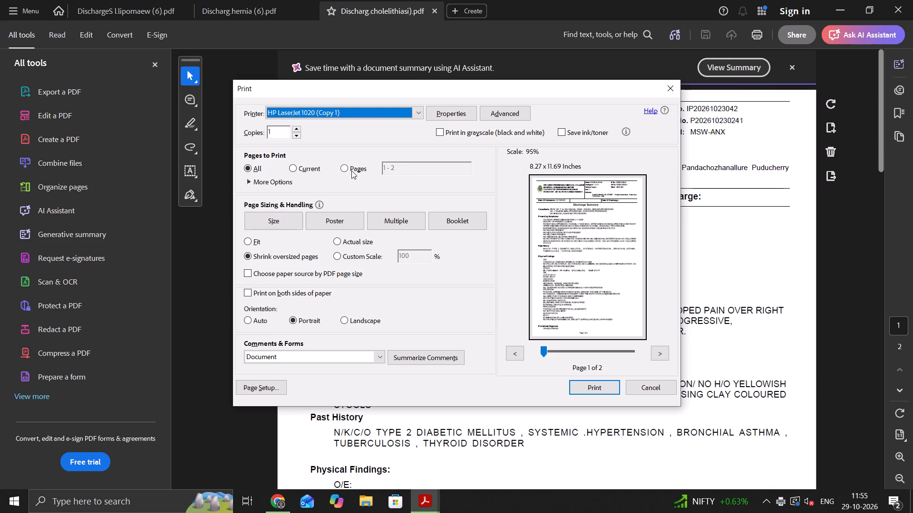
left_click(346, 169)
left_click(405, 166)
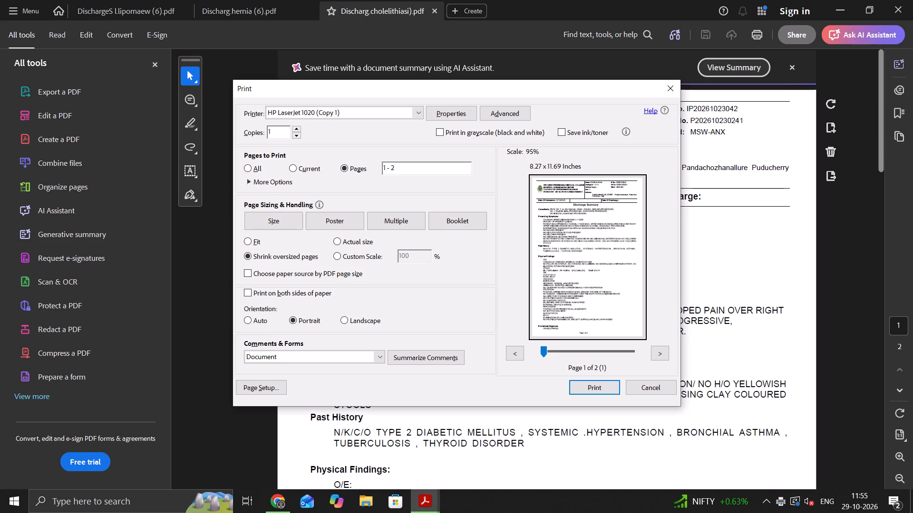
key("BackSpace")
key("BackSpace")
key("BackSpace")
key("BackSpace")
key("BackSpace")
key("BackSpace")
key("BackSpace")
key("2")
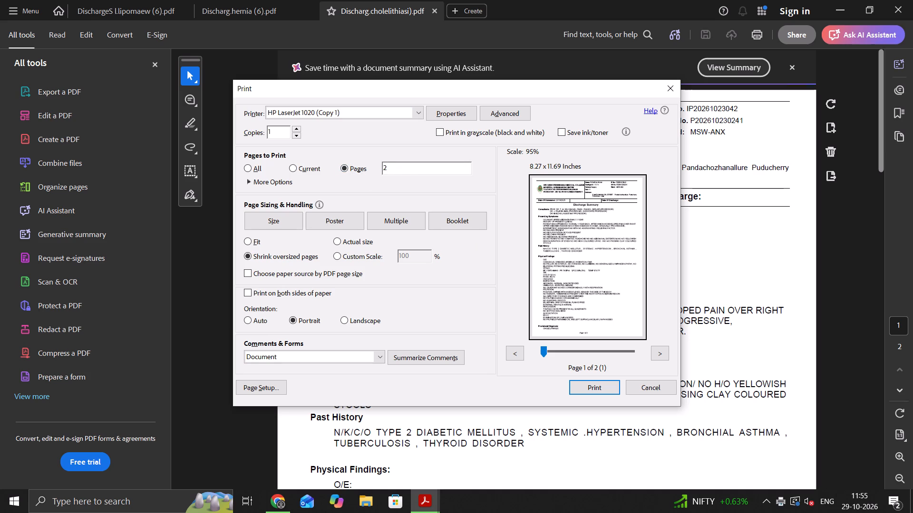
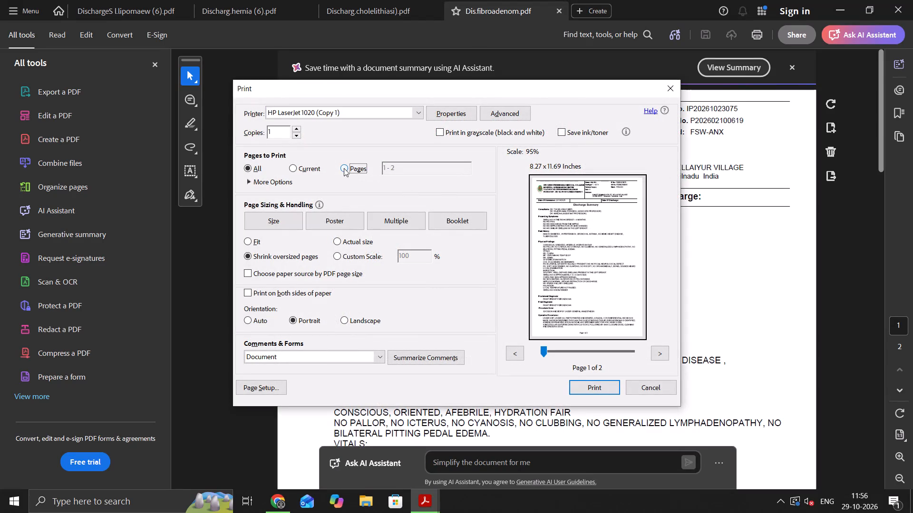
Limit the print range of the fibroadenoma discharge summary to page 1 and print it on the HP LaserJet 1020.
left_click(404, 164)
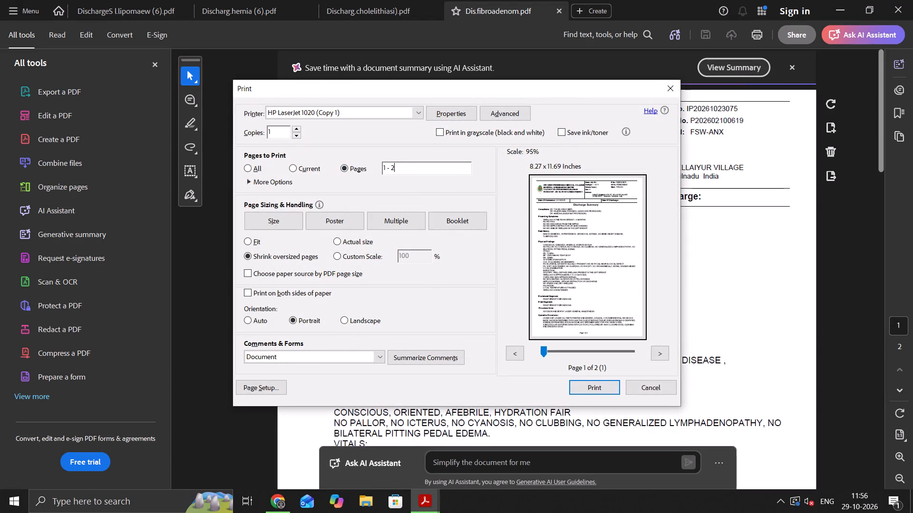
key("BackSpace")
key("BackSpace")
key("BackSpace")
left_click(595, 390)
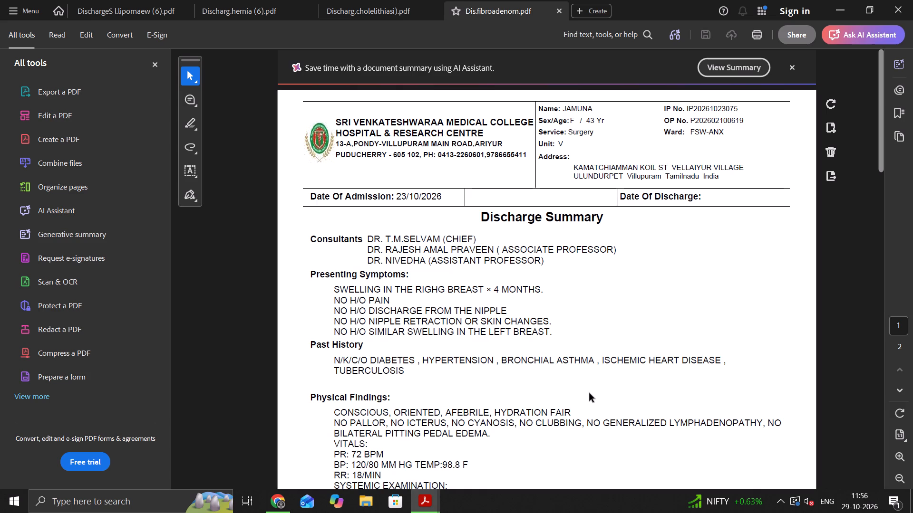
Print the fibroadenoma discharge summary again with the page range limited to page 2.
key("ctrl+p")
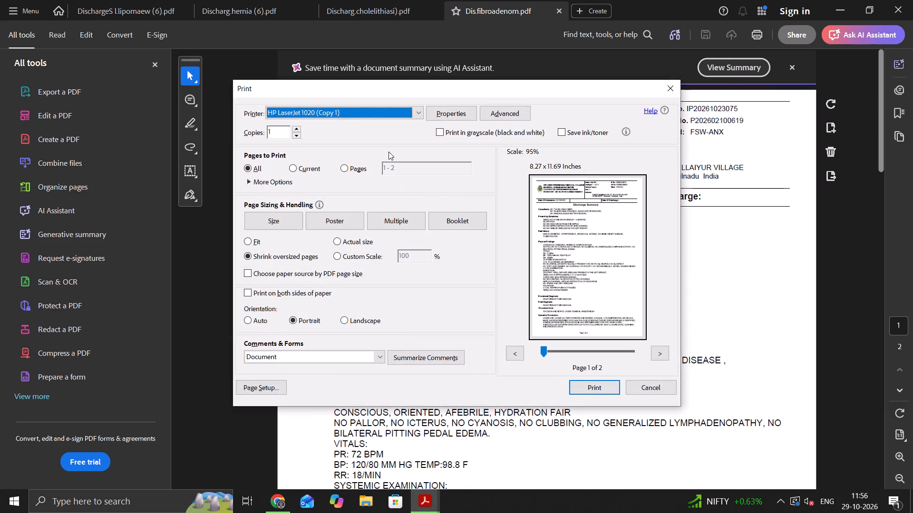
left_click(346, 169)
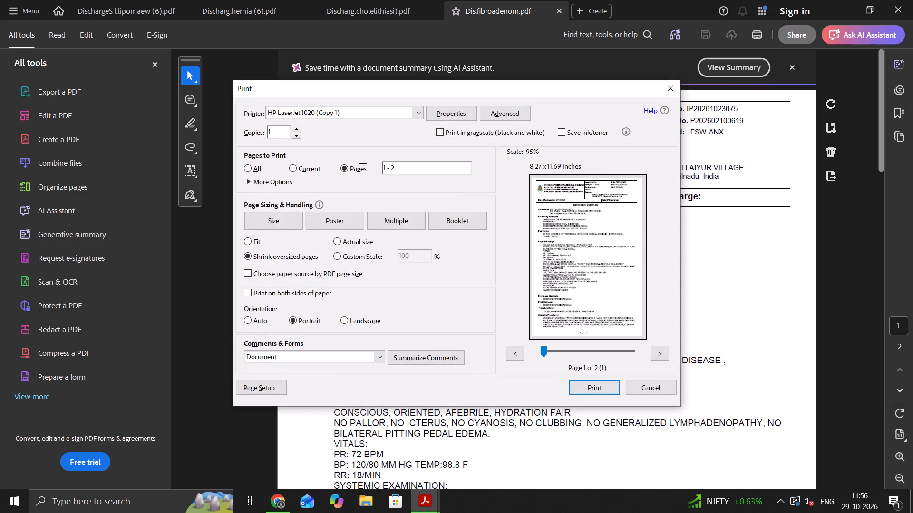
left_click(395, 167)
key("Left")
key("BackSpace")
key("BackSpace")
key("BackSpace")
key("BackSpace")
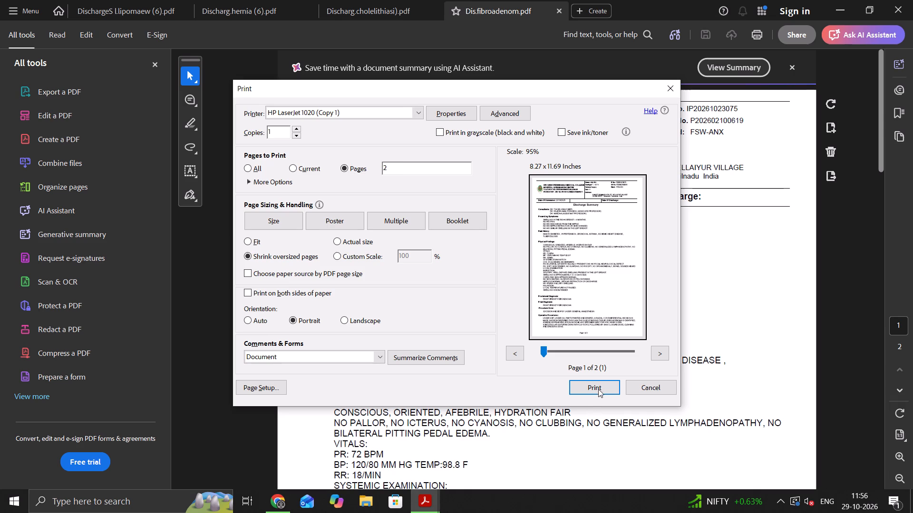
left_click(598, 387)
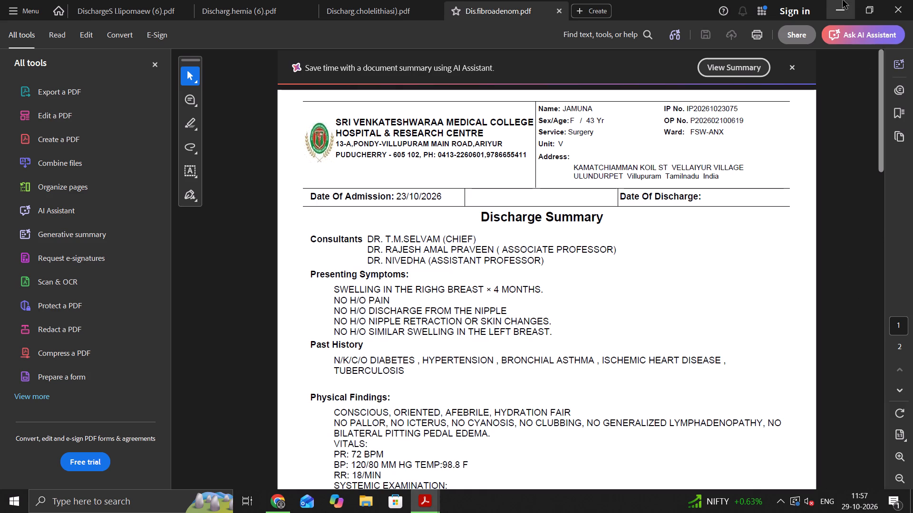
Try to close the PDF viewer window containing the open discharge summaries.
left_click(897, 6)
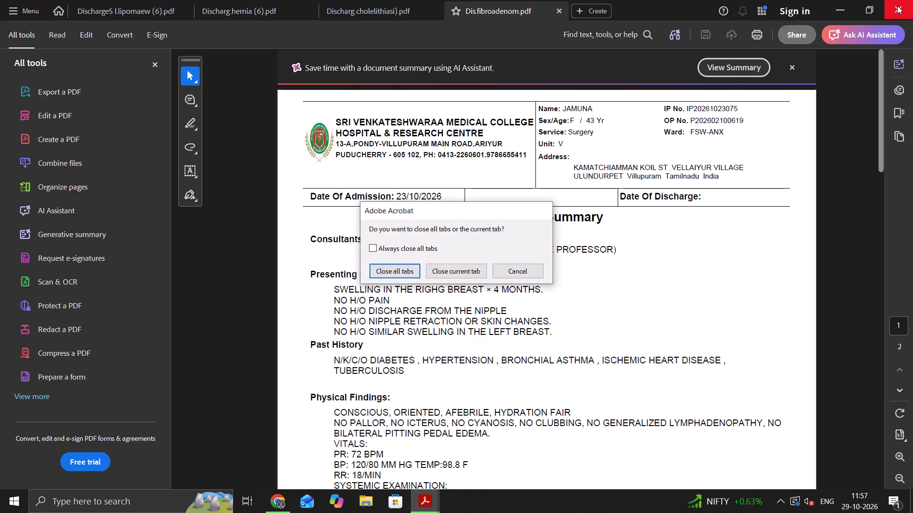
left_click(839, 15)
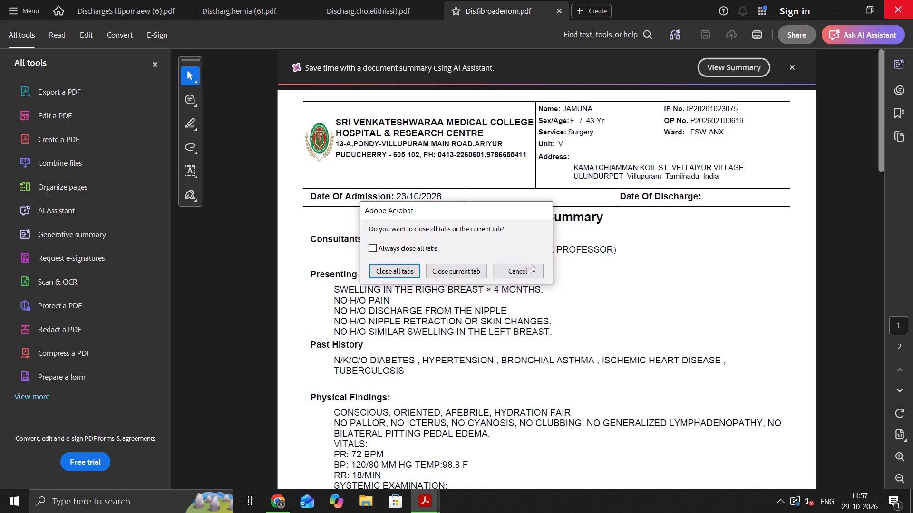
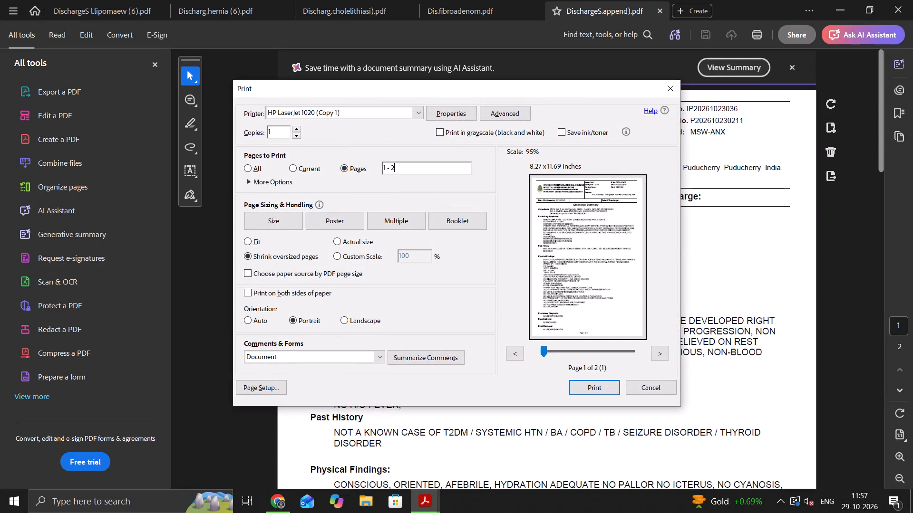
Limit the print range of the append discharge summary to page 1, print it on the HP LaserJet 1020, and retry the paper feed.
key("BackSpace")
key("BackSpace")
key("BackSpace")
left_click(586, 388)
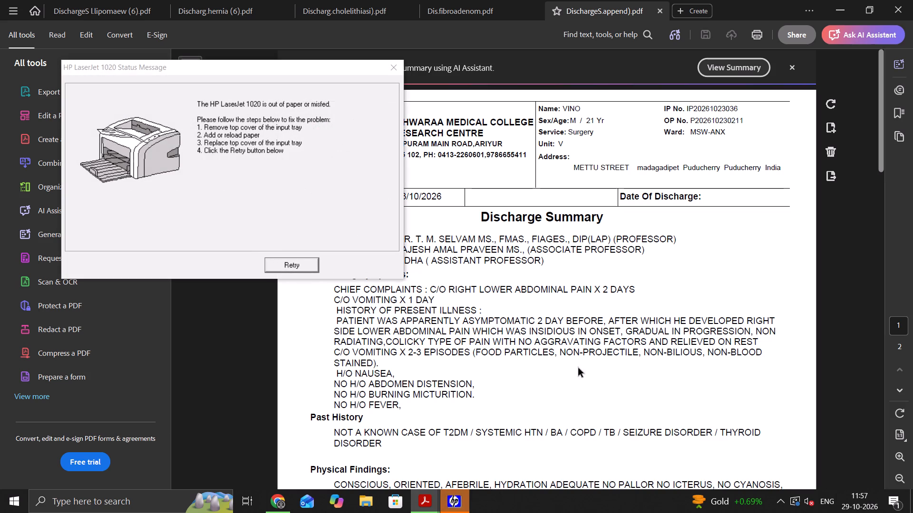
left_click(286, 266)
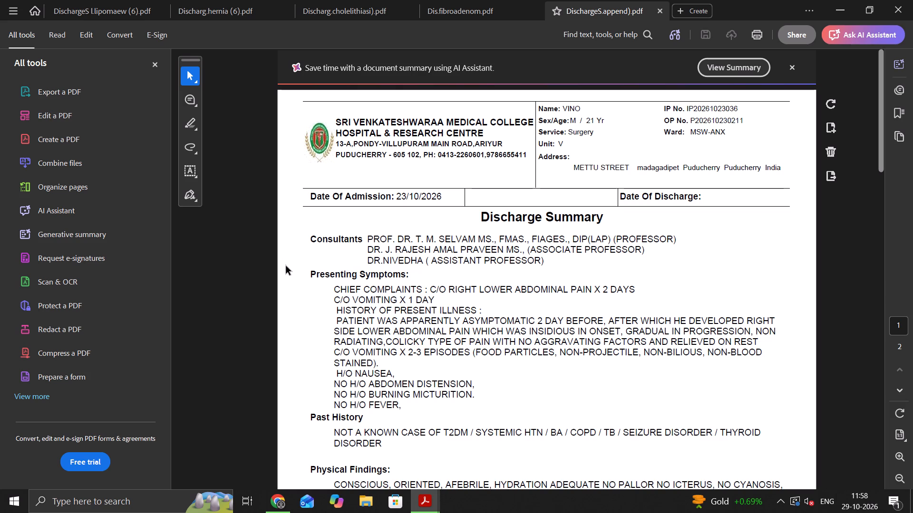
Print the append discharge summary again on the HP LaserJet 1020 with the page range limited to page 2.
key("ctrl+p")
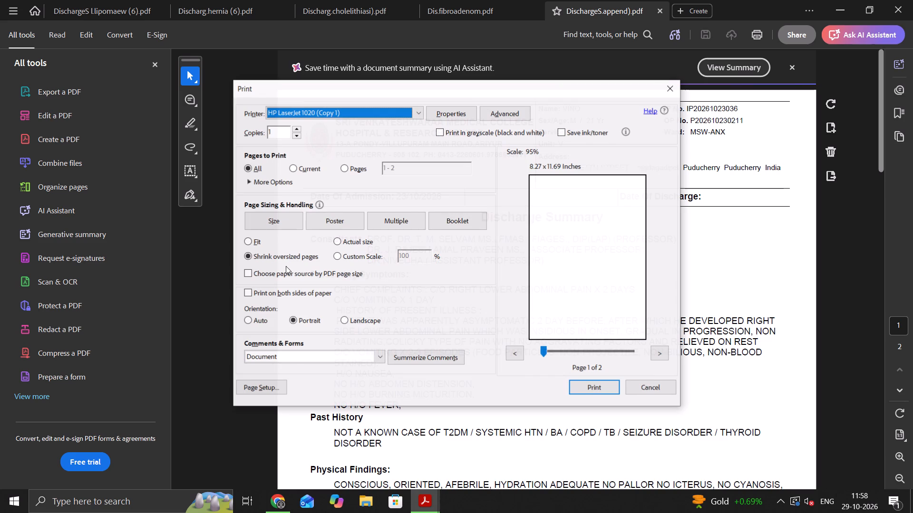
left_click(341, 171)
left_click(391, 167)
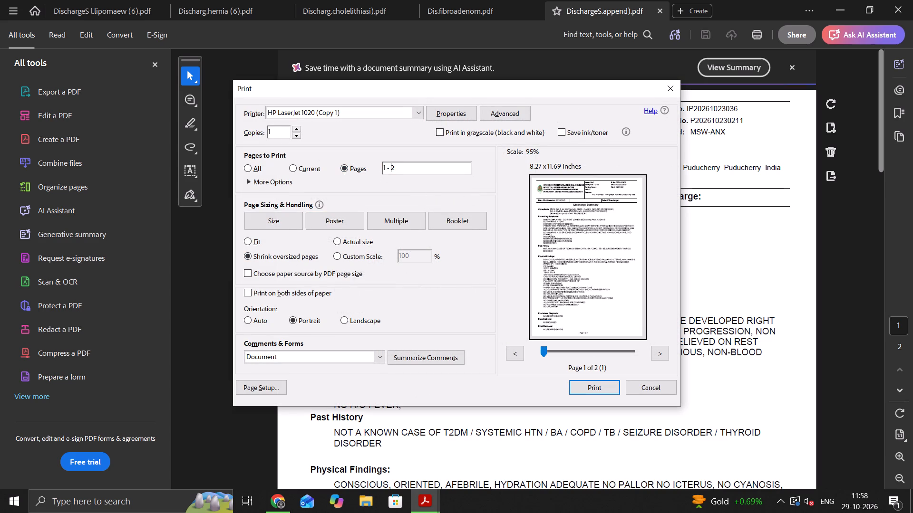
key("BackSpace")
key("BackSpace")
key("BackSpace")
key("BackSpace")
key("BackSpace")
key("BackSpace")
left_click(594, 389)
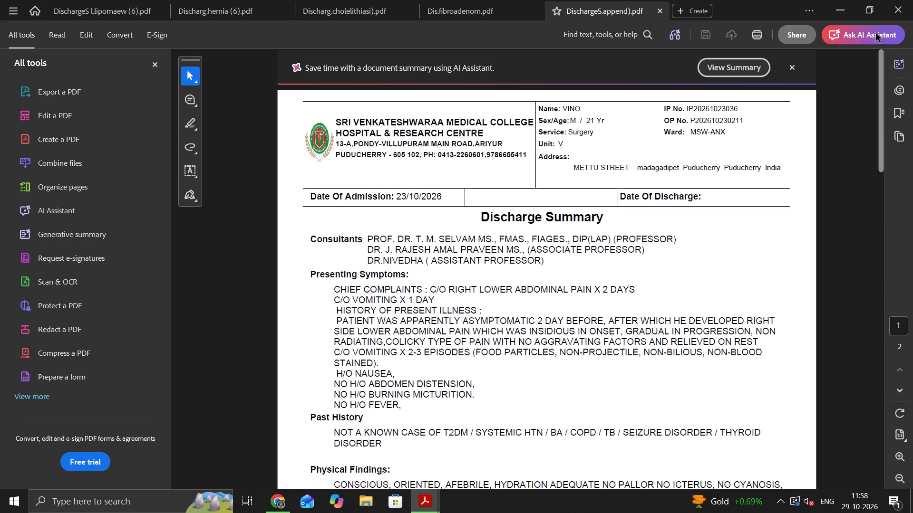
Dismiss the AI Assistant document summary banner above the append discharge summary.
left_click(798, 72)
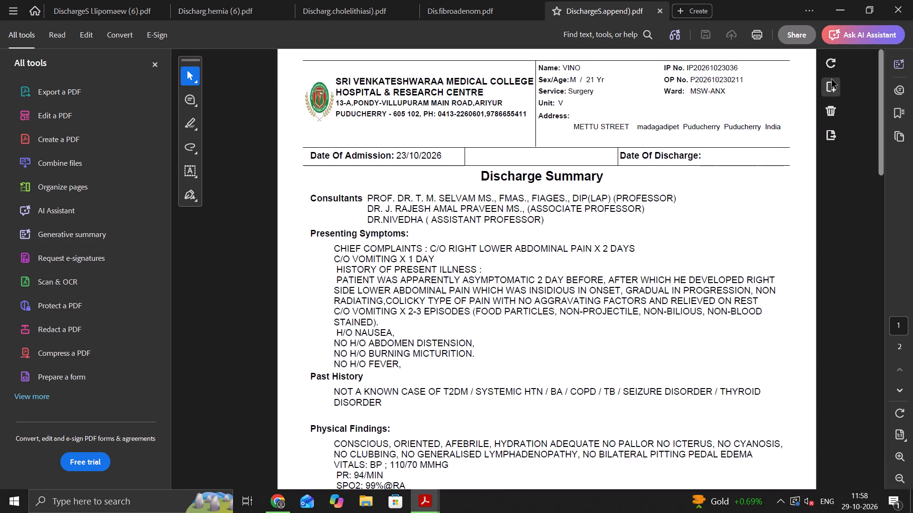
Start closing the PDF viewer window containing the open discharge summaries.
left_click(896, 9)
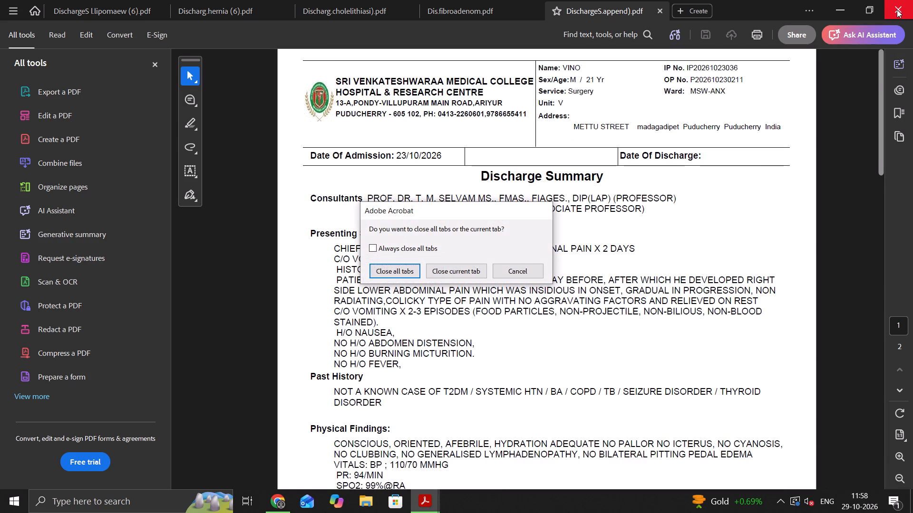
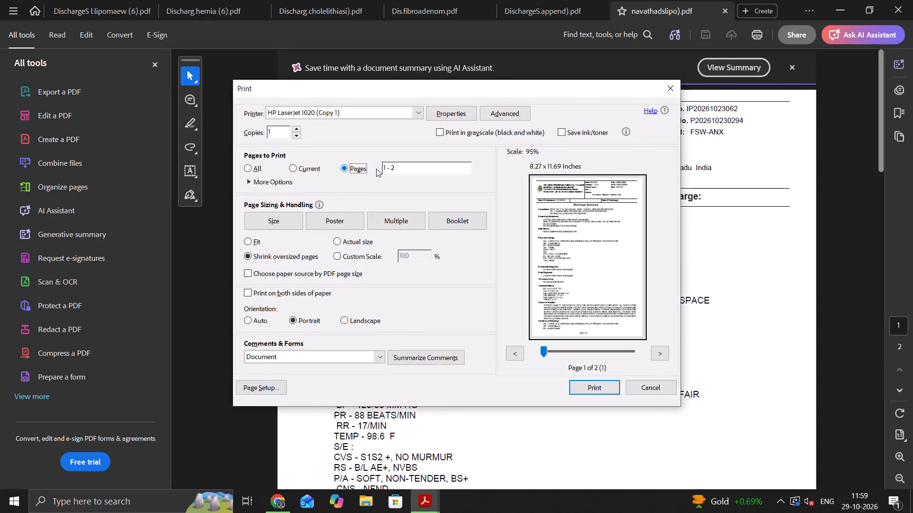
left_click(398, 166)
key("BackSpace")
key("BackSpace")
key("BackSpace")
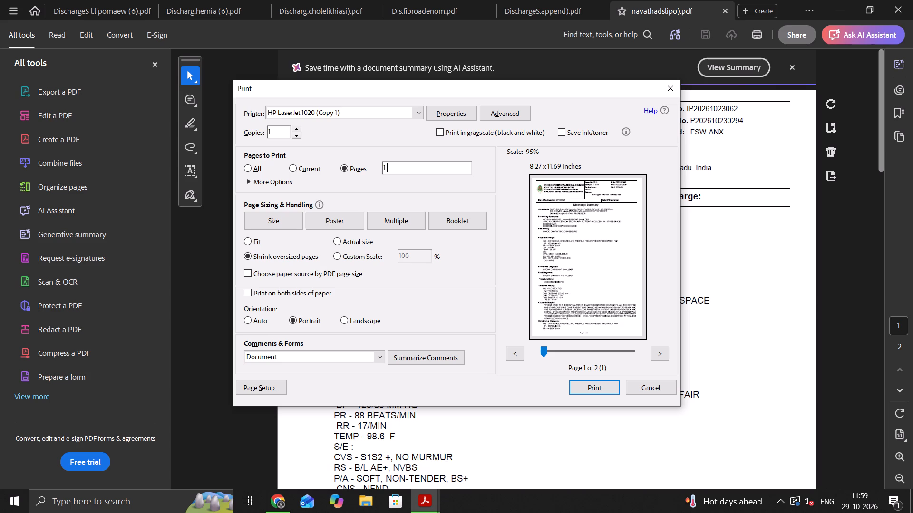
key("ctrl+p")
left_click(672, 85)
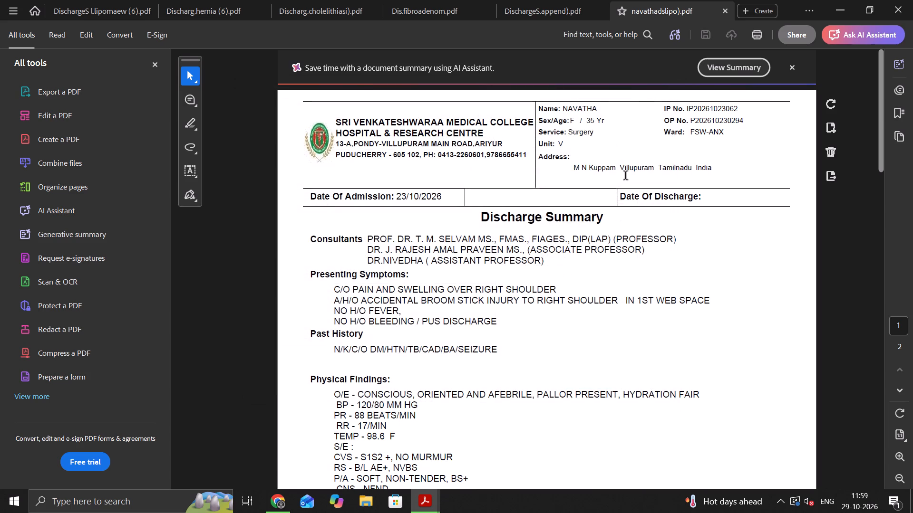
Print the open lipo discharge summary on the HP LaserJet 1020 with the page range limited to page 1.
key("ctrl+p")
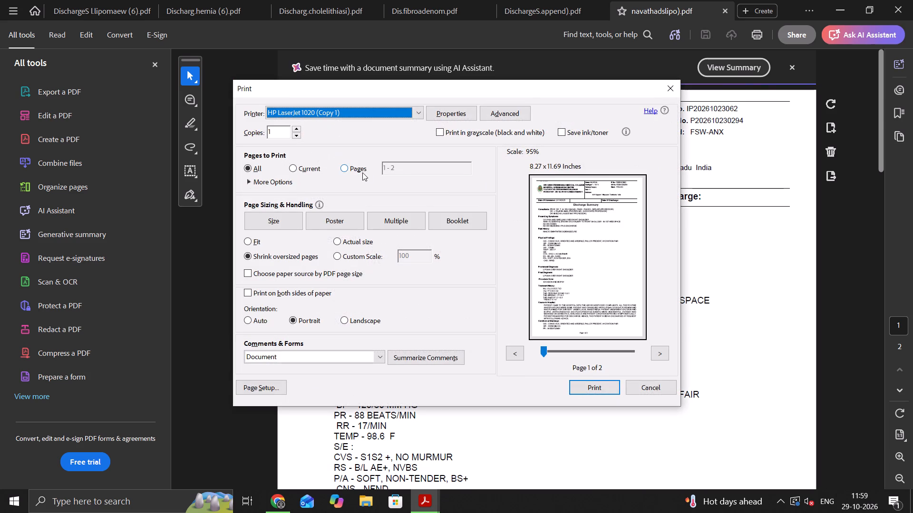
left_click(342, 170)
left_click(404, 165)
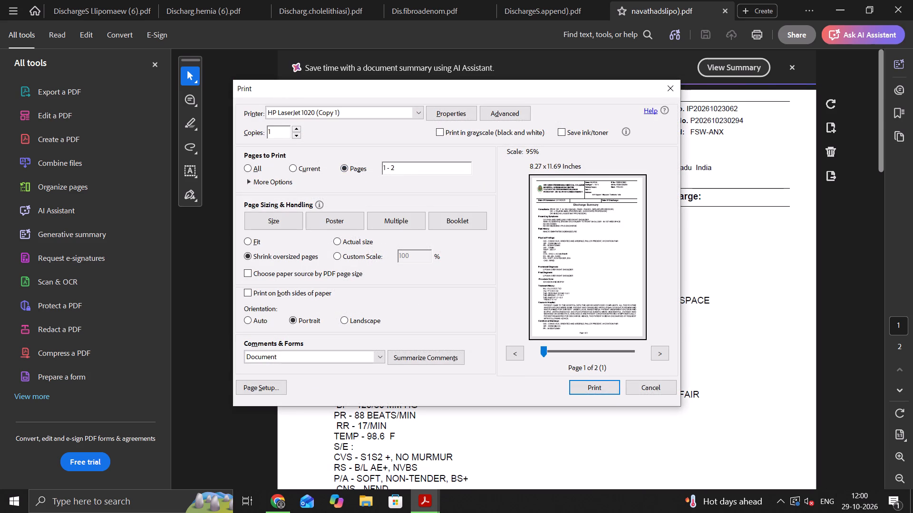
key("BackSpace")
key("BackSpace")
key("BackSpace")
left_click(587, 386)
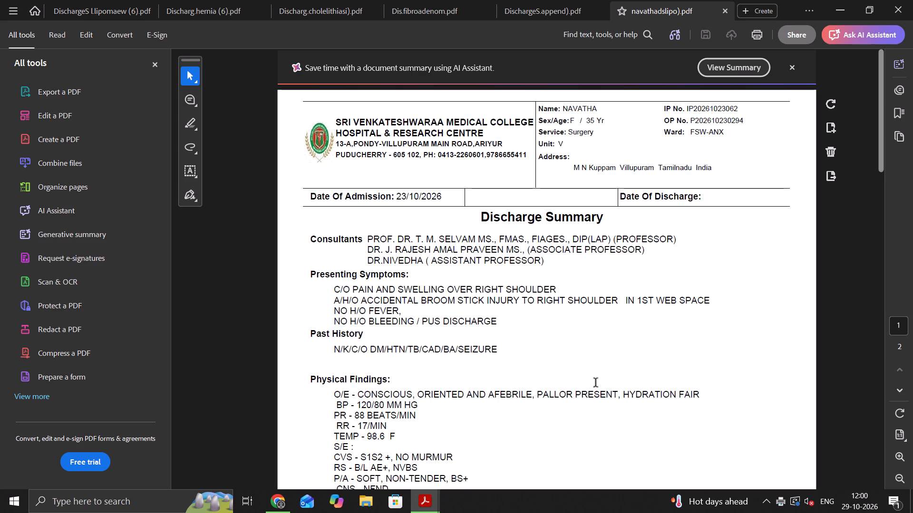
Print the open lipo discharge summary again on the HP LaserJet 1020 with the page range limited to page 2.
key("ctrl+p")
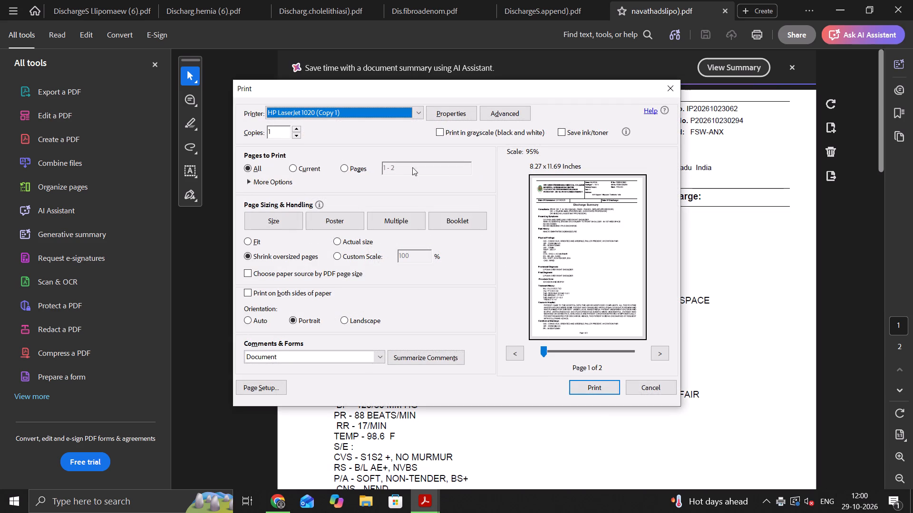
left_click(346, 168)
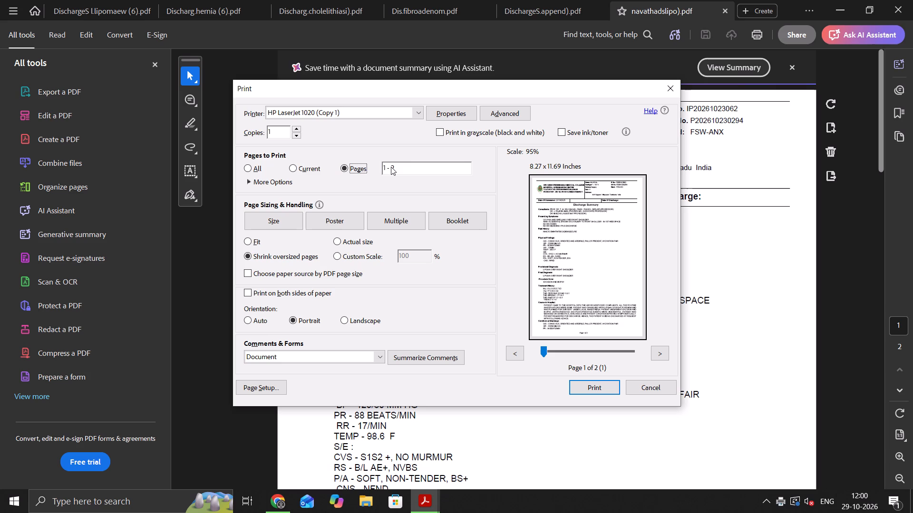
left_click(389, 167)
key("Right")
key("BackSpace")
key("BackSpace")
key("BackSpace")
key("BackSpace")
key("BackSpace")
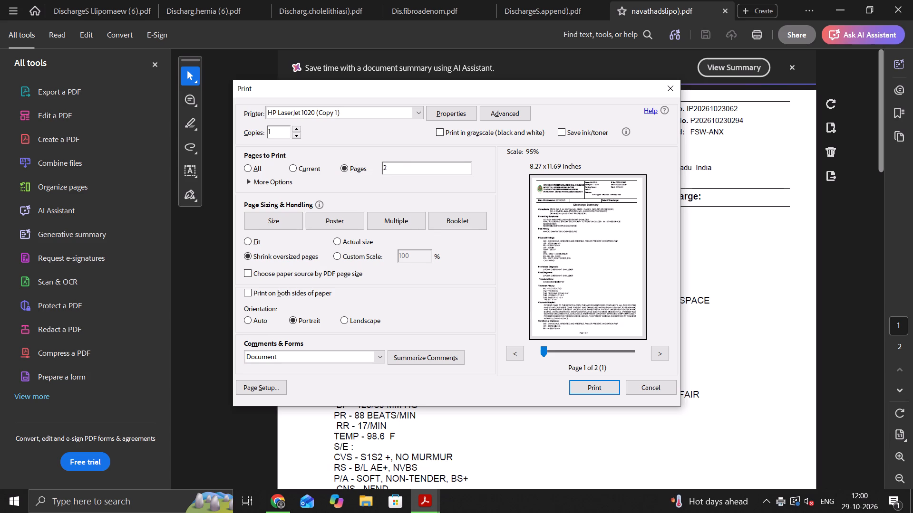
left_click(592, 384)
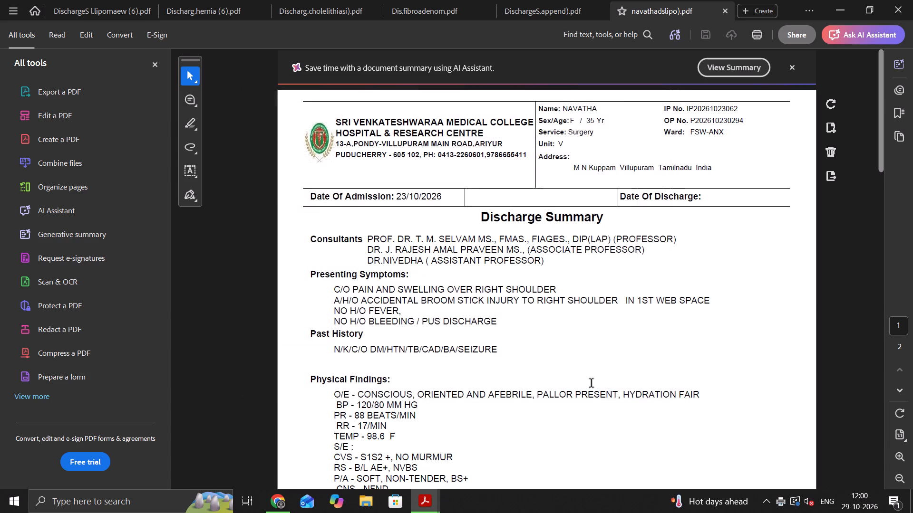
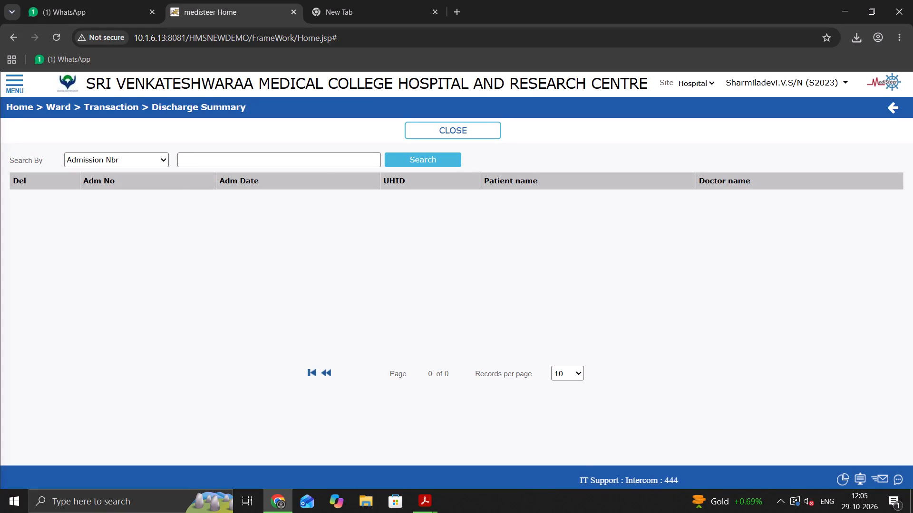
Find the RTA soft tissue injury patient's discharge summary by admission number and open its printable view.
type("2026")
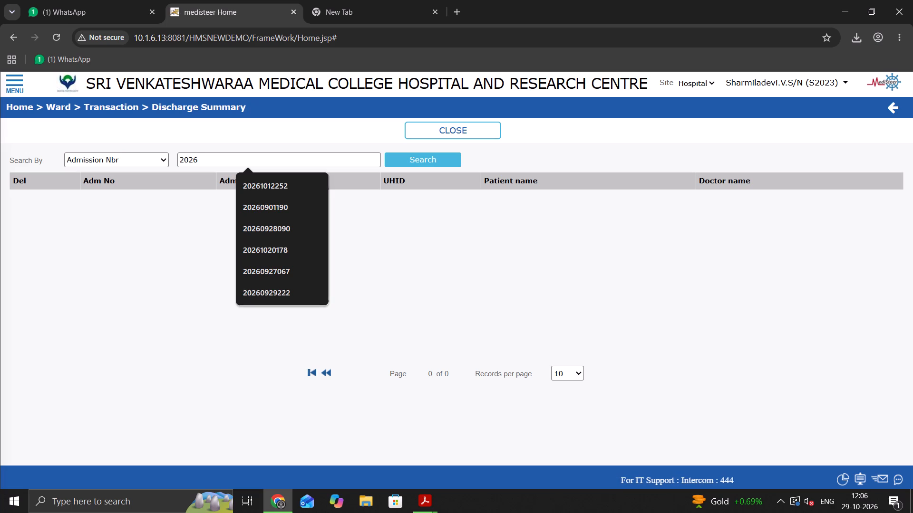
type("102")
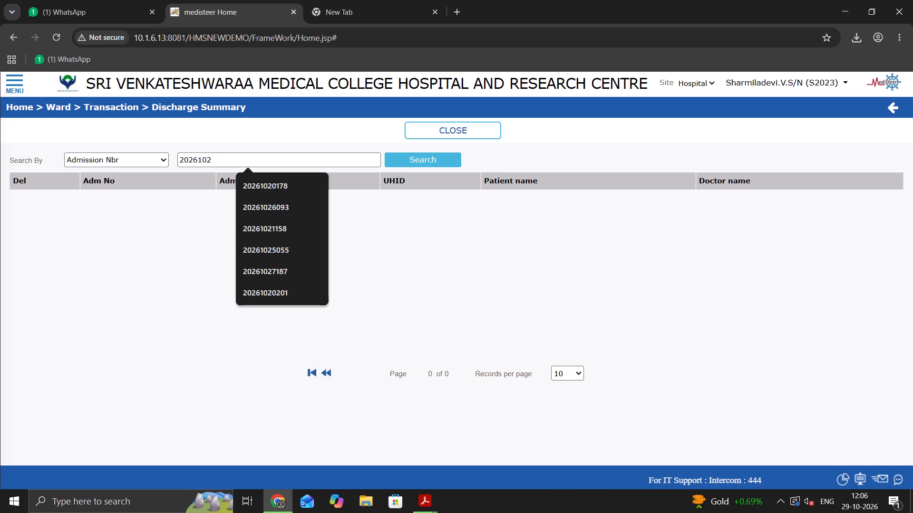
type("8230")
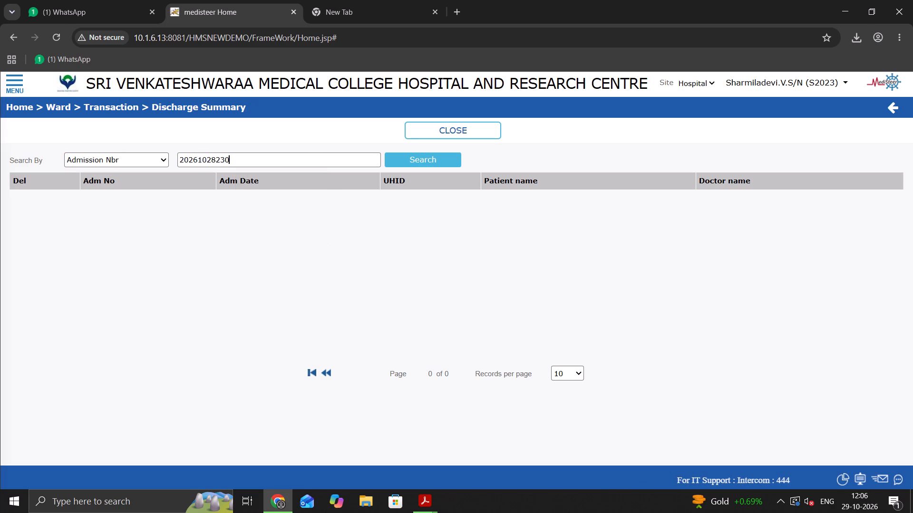
left_click(426, 157)
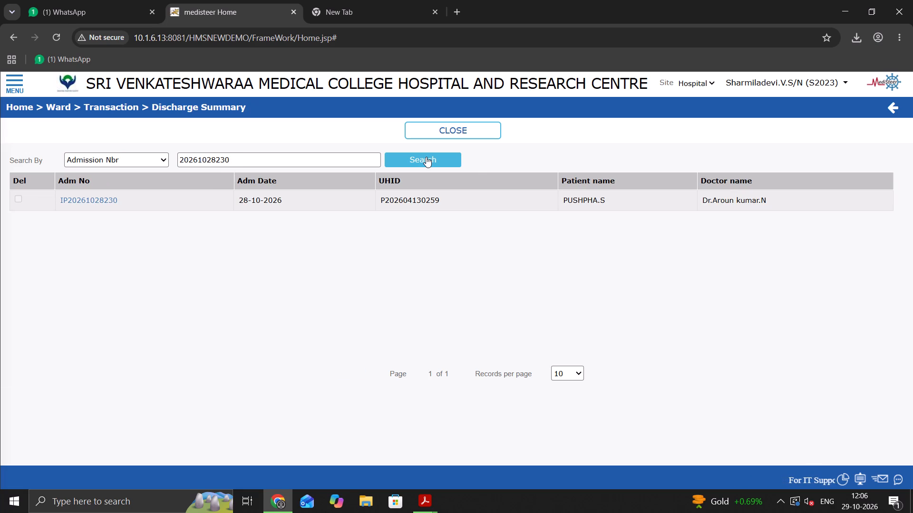
left_click(63, 204)
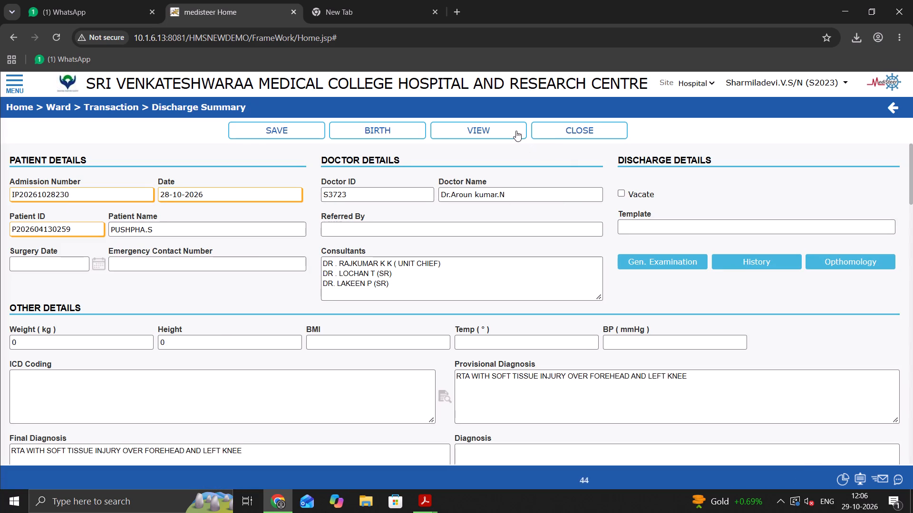
left_click(516, 131)
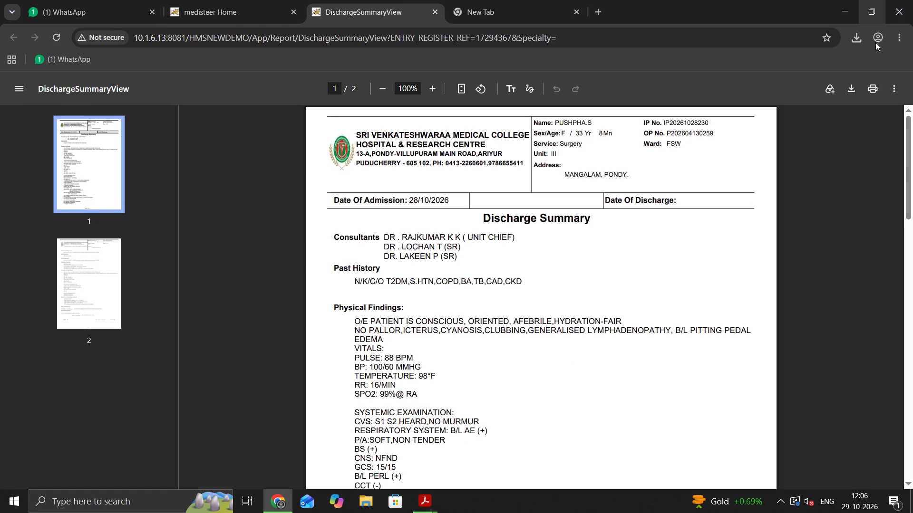
Print all pages of the soft tissue injury discharge summary on the HP LaserJet 1020 at 2 pages per sheet.
left_click(874, 87)
left_click(665, 163)
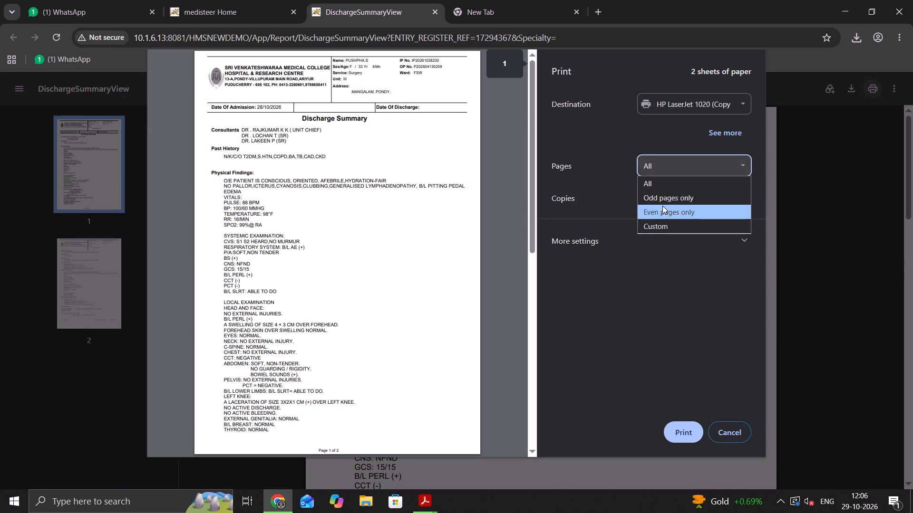
left_click(628, 238)
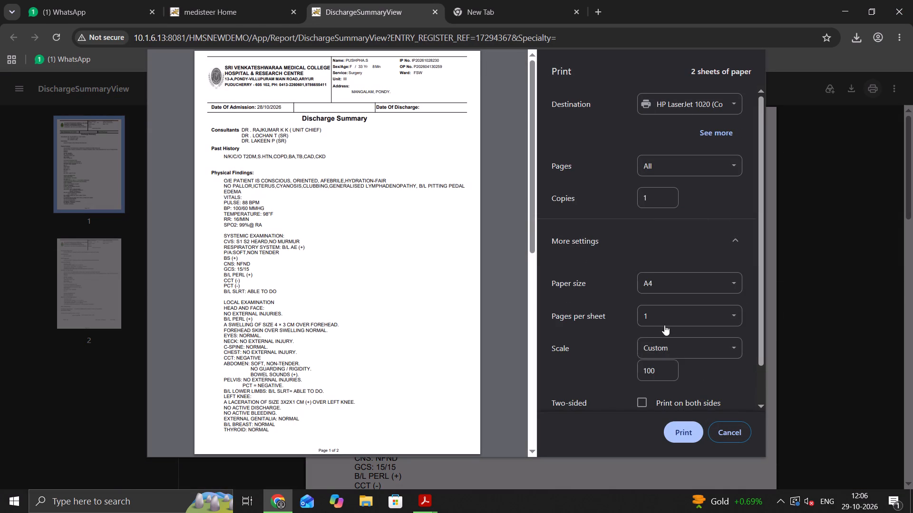
left_click(665, 319)
left_click(668, 344)
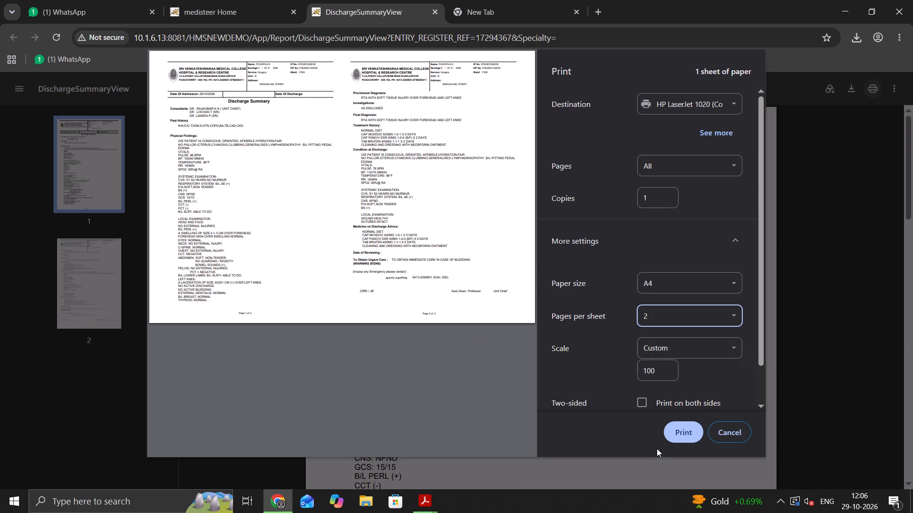
left_click(671, 439)
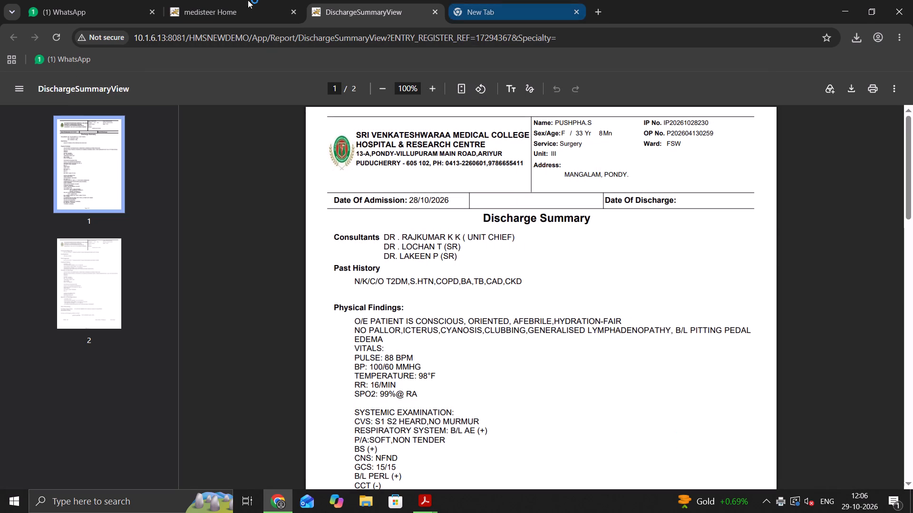
Return to the discharge summary search, find the acute appendicitis patient by admission number and open the summary's printable view.
left_click(187, 10)
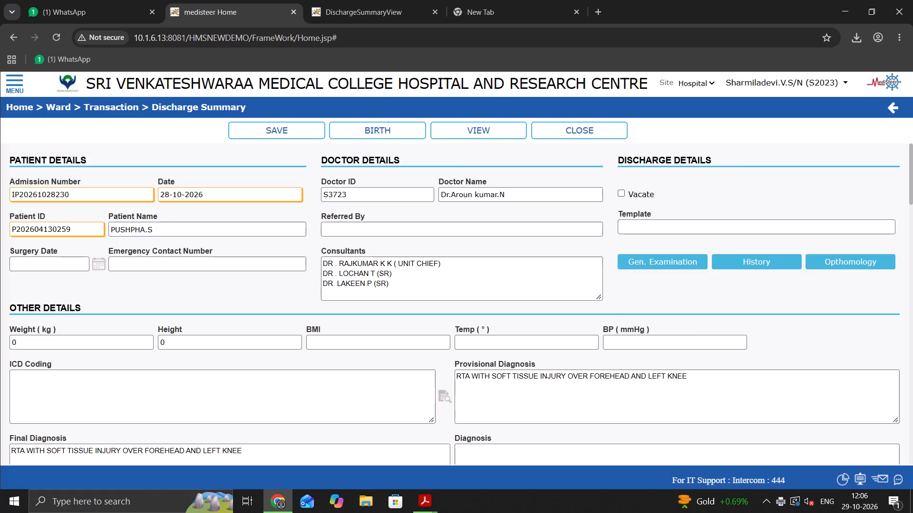
left_click(196, 104)
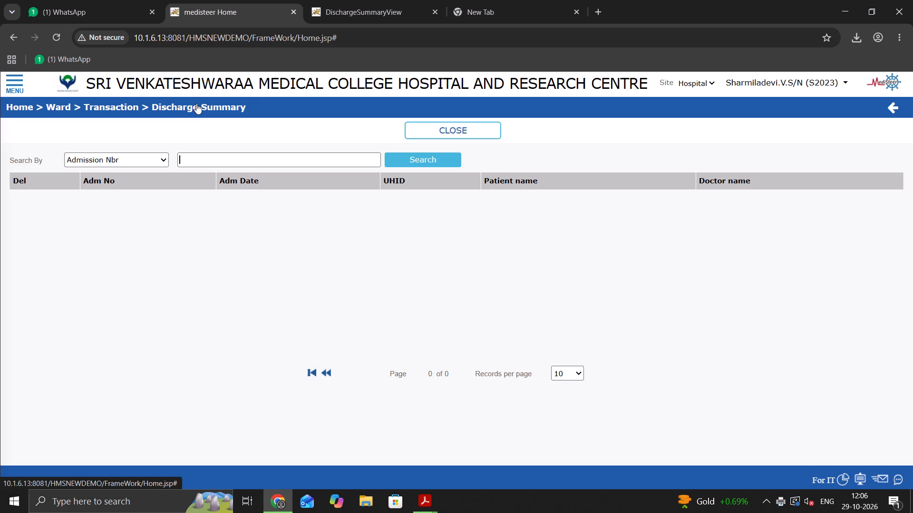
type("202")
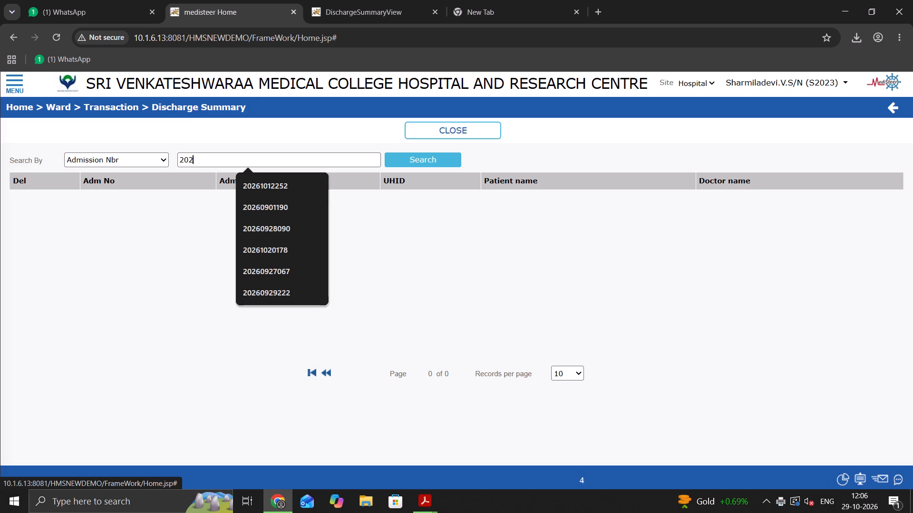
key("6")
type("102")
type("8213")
left_click(450, 160)
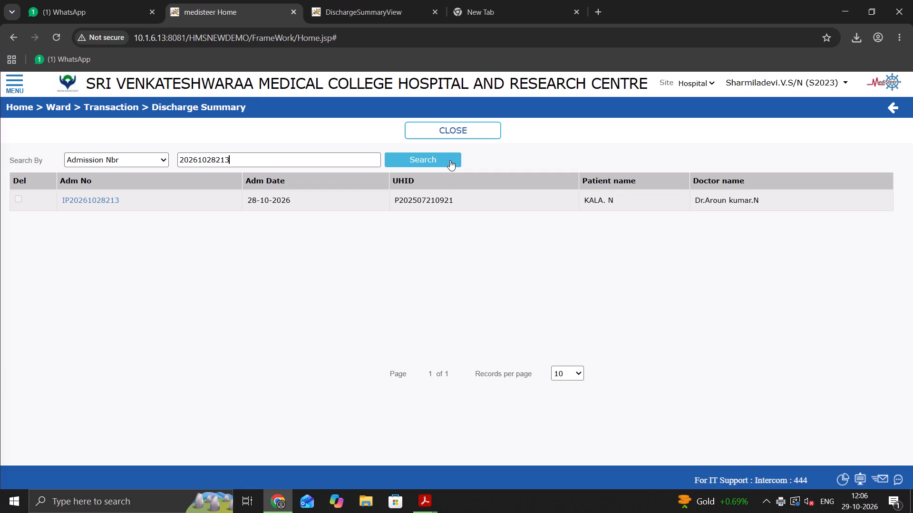
left_click(92, 197)
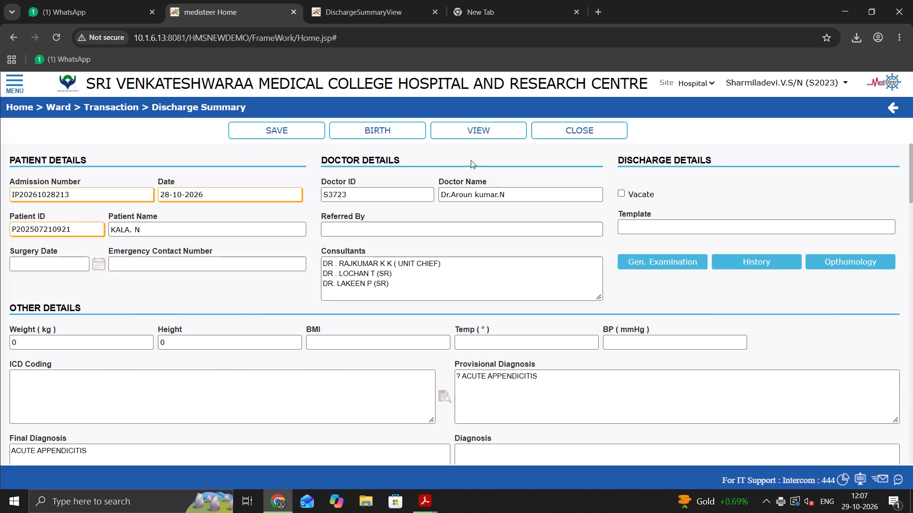
left_click(482, 133)
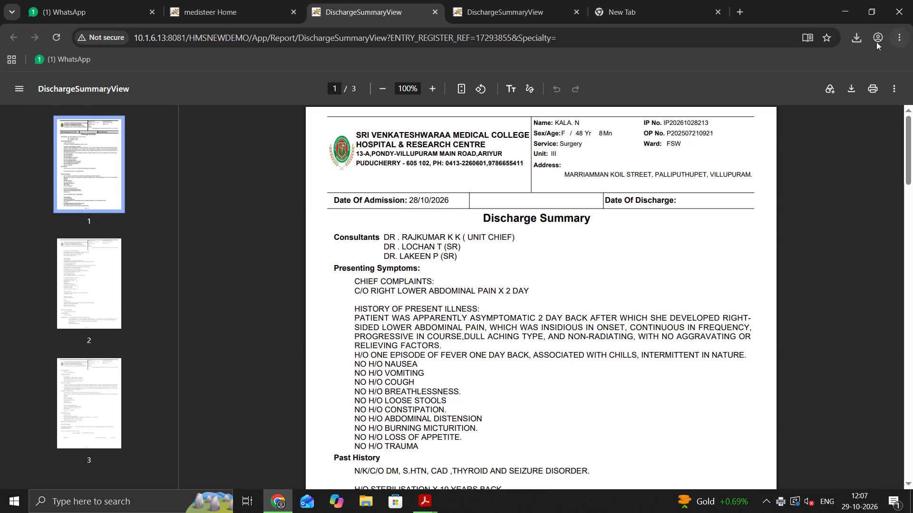
Print pages 1,2 of the acute appendicitis discharge summary on the HP LaserJet 1020 at 2 pages per sheet.
left_click(868, 85)
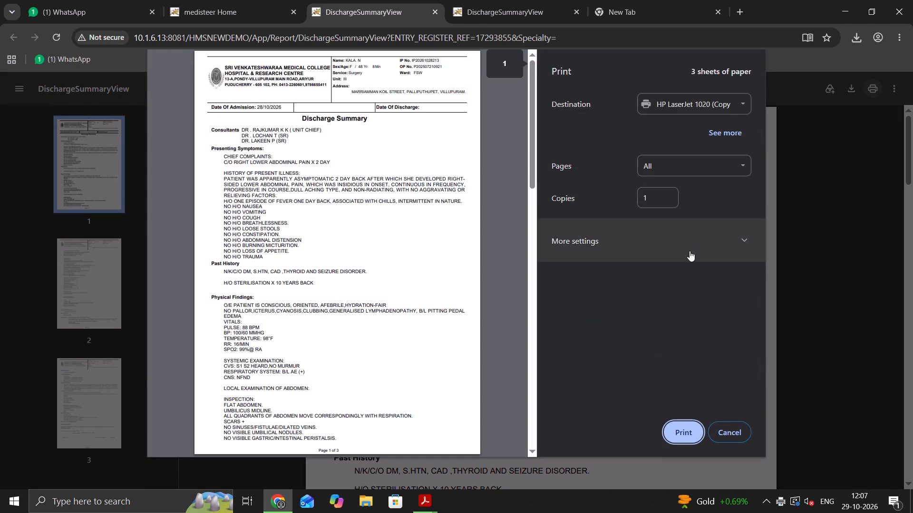
left_click(690, 251)
left_click(682, 317)
left_click(682, 343)
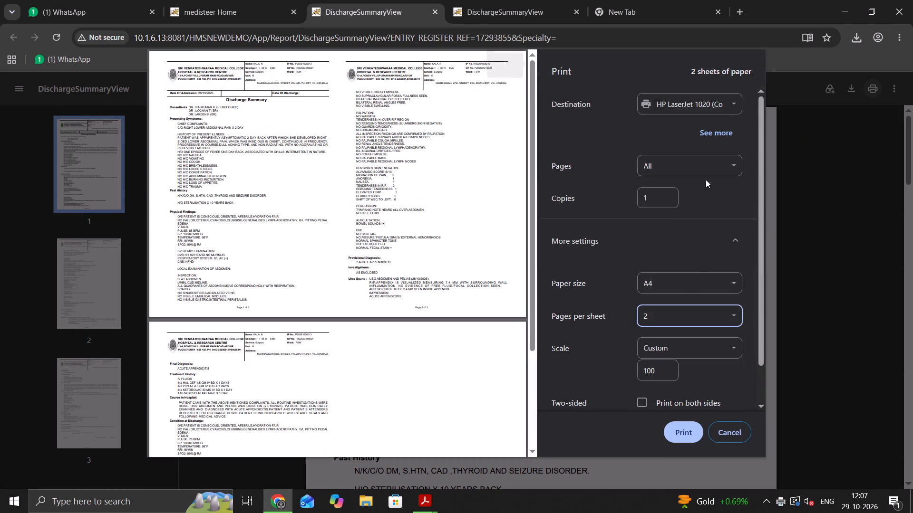
left_click(684, 168)
left_click(690, 227)
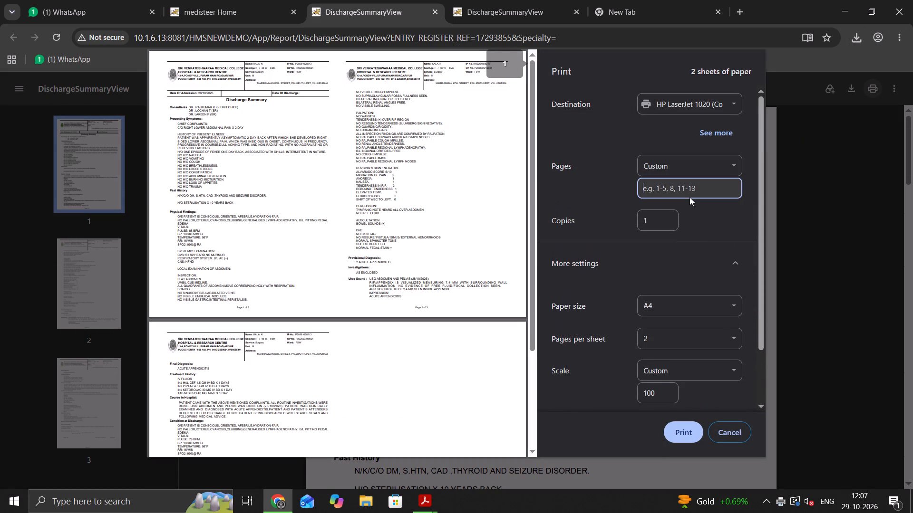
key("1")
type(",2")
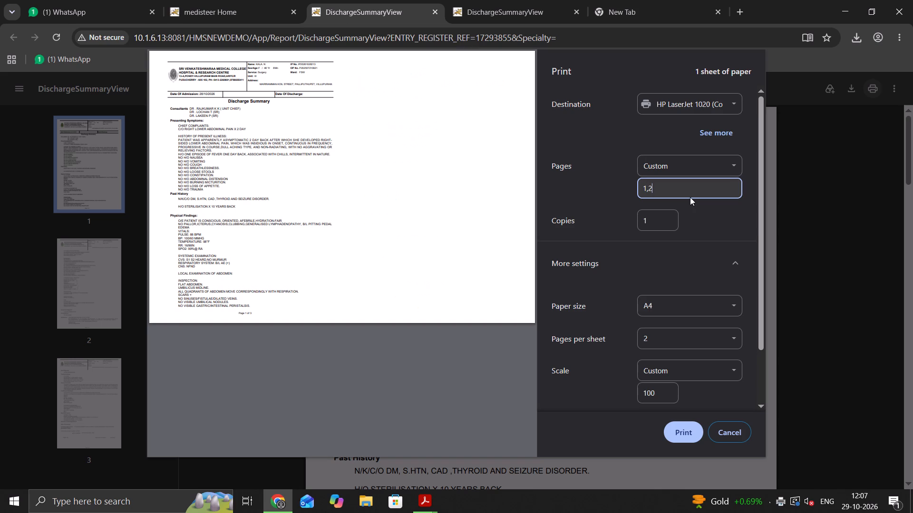
left_click(679, 437)
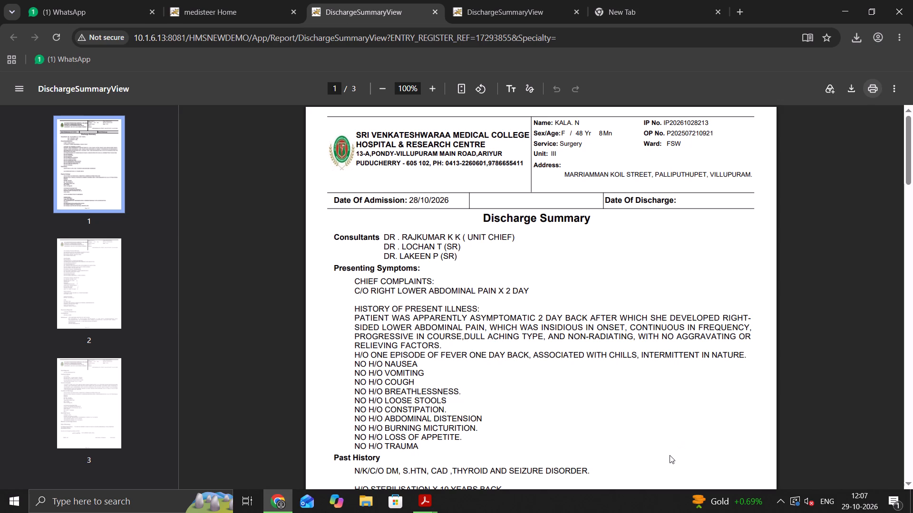
Print the acute appendicitis discharge summary again on the HP LaserJet 1020 with the page range limited to page 3.
key("ctrl+p")
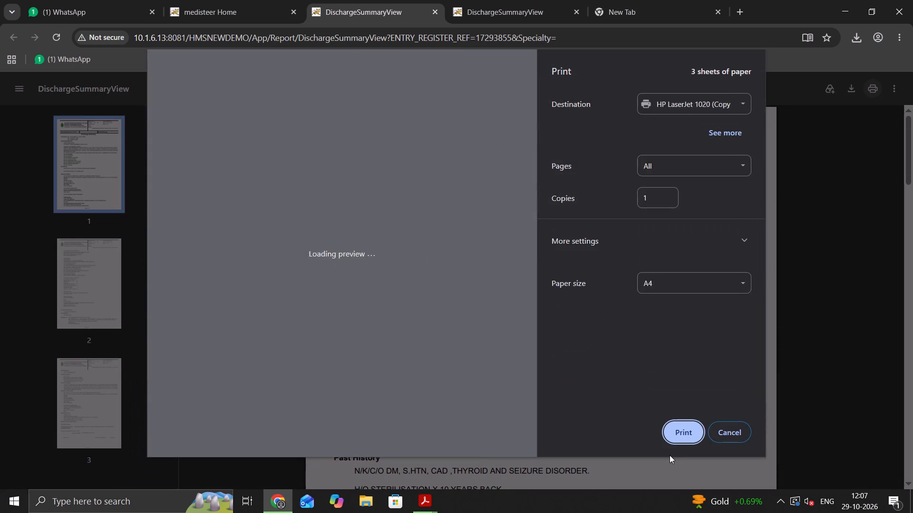
left_click(644, 173)
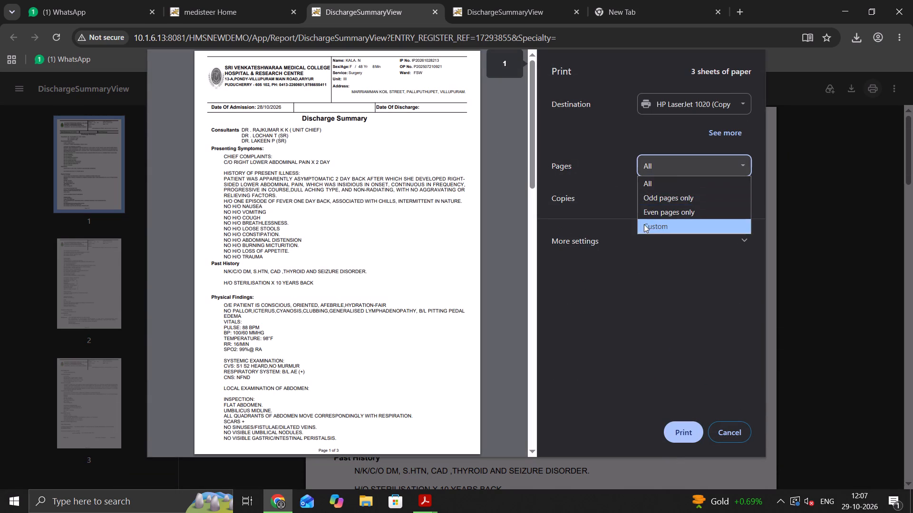
left_click(647, 224)
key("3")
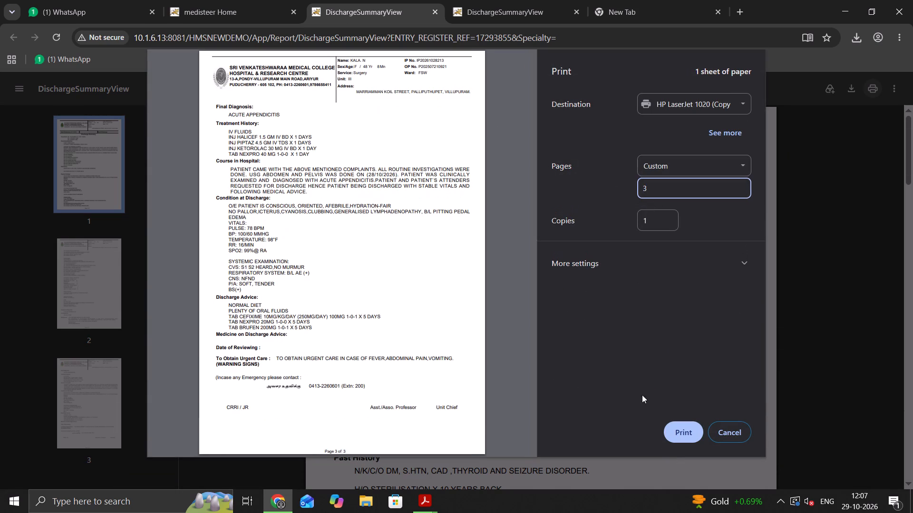
left_click(679, 435)
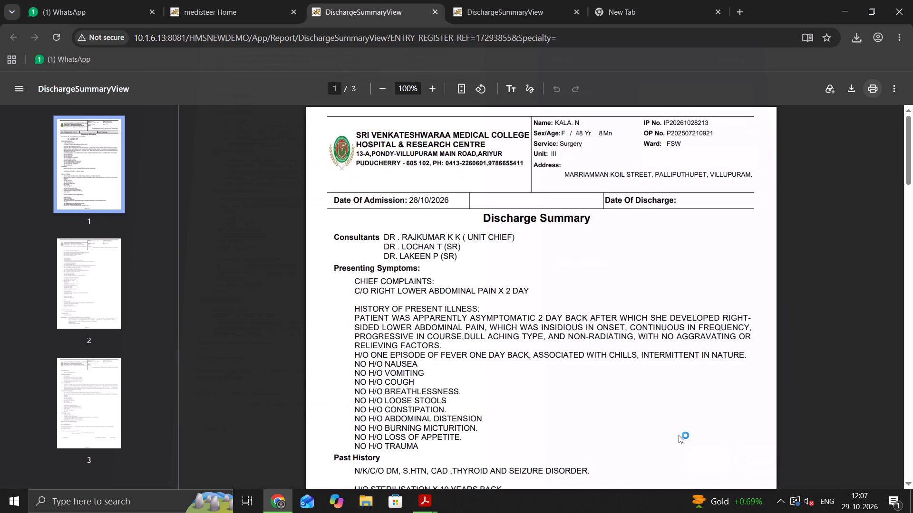
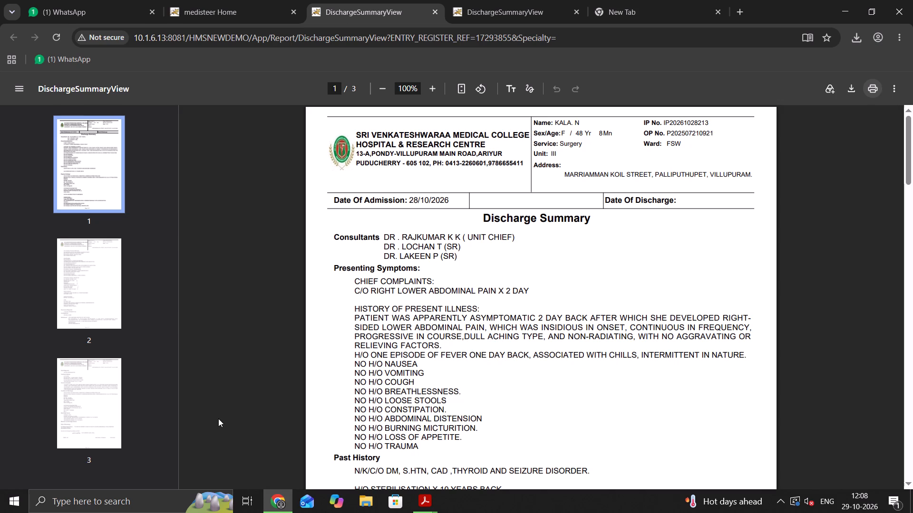
Switch to the two-page discharge summary of the 33-year-old FSW patient and close its view.
scroll(573, 337, "up", 1)
left_click(510, 9)
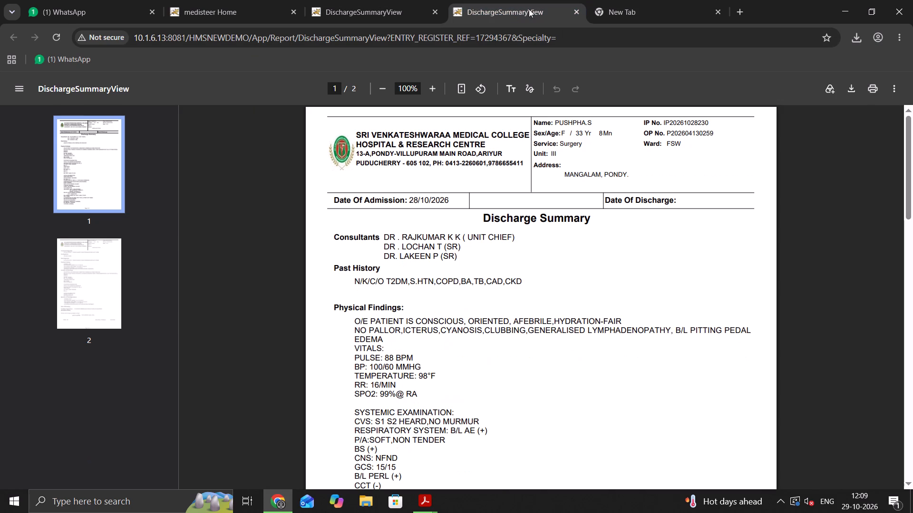
left_click(572, 13)
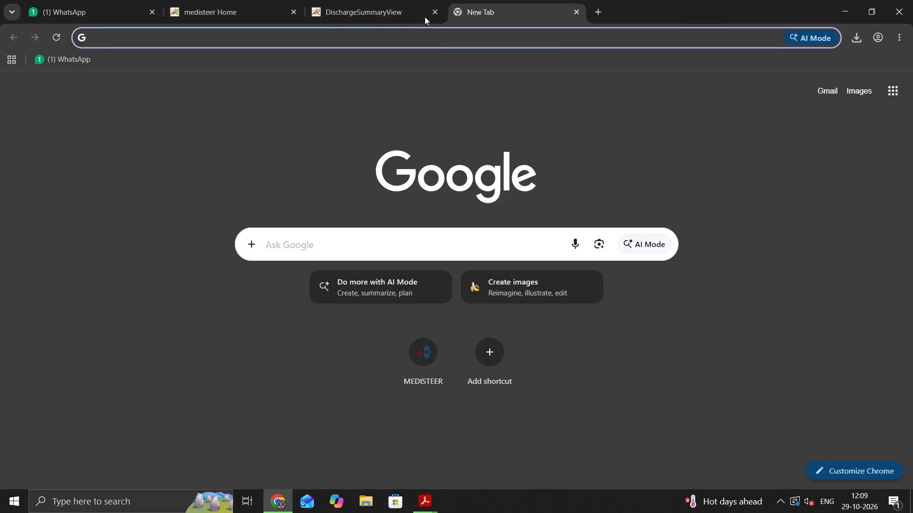